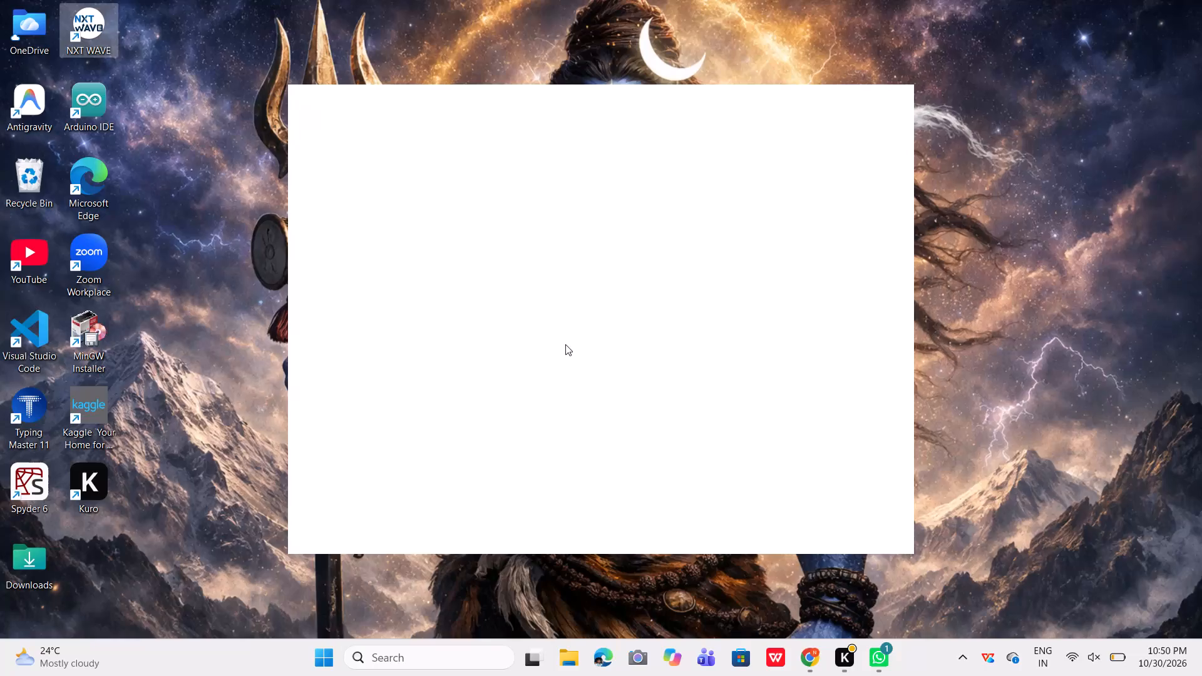
Open the NXT WAVE learning app from the desktop and maximize its window.
double_click(93, 20)
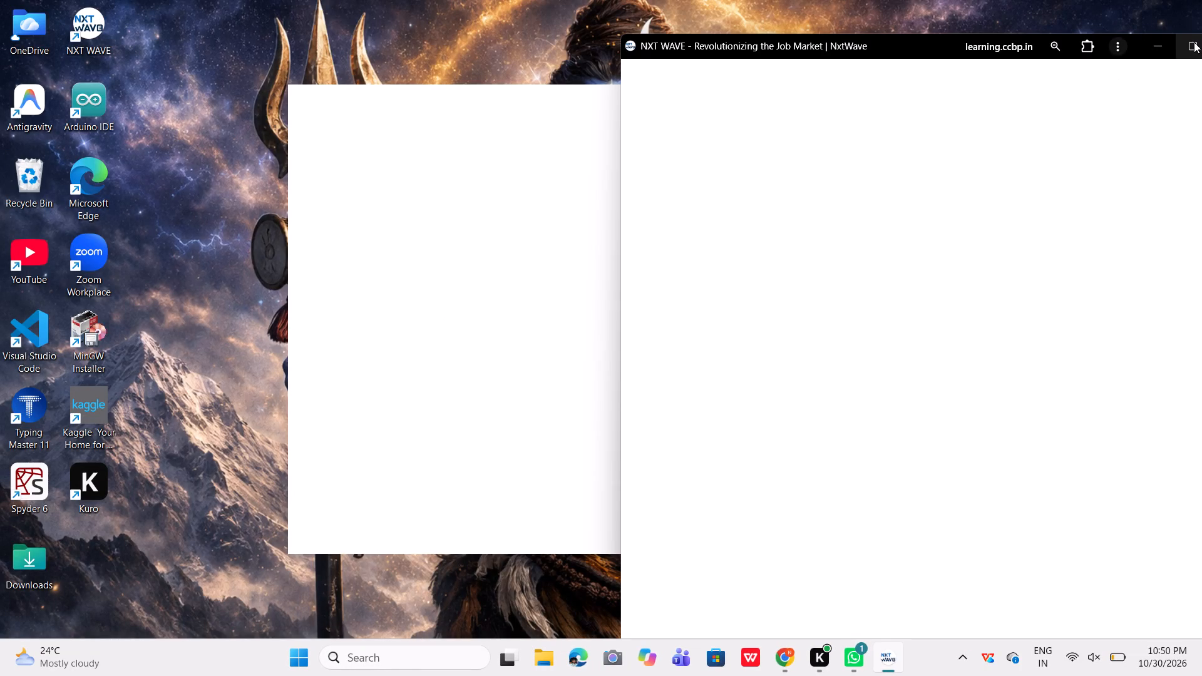
click(1194, 42)
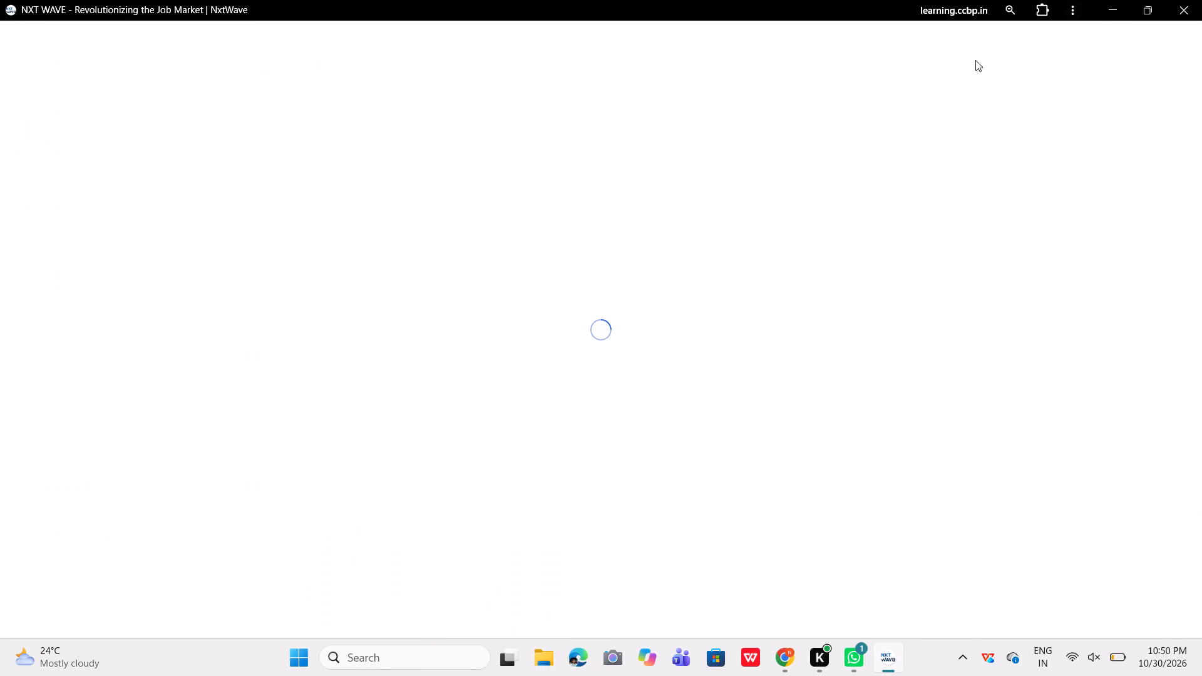
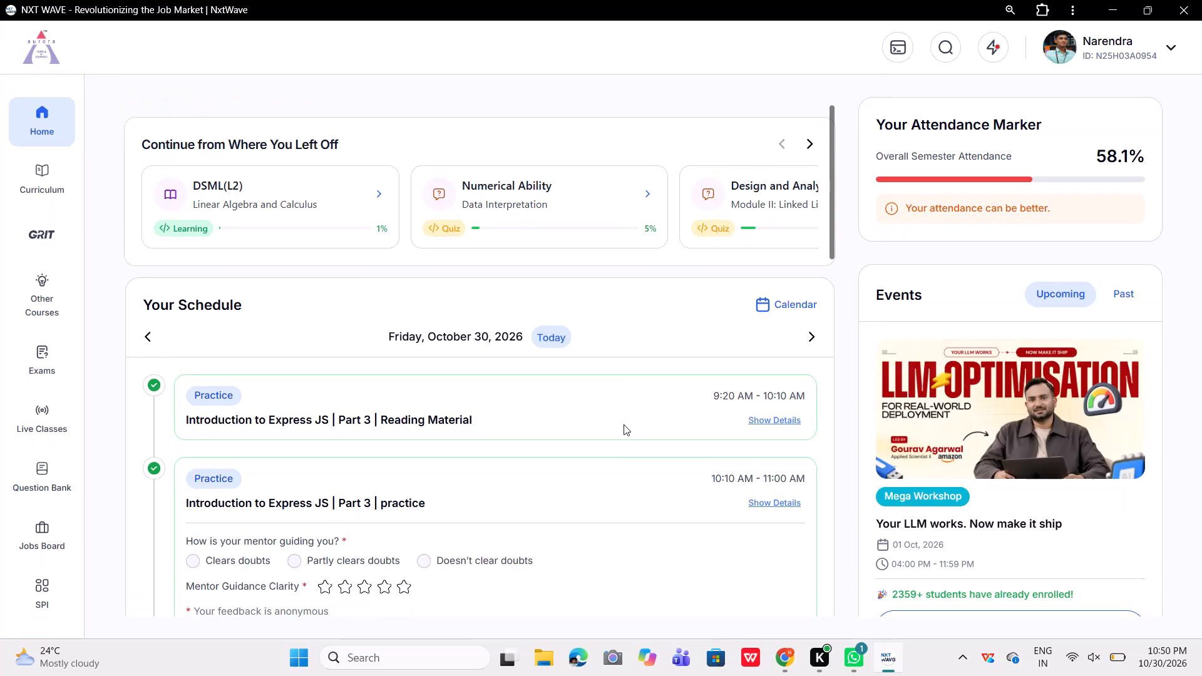
Open the NodeJS and ExpressJS Coding Practice of the Backend Development course from the Continue from Where You Left Off section.
scroll(624, 424, down, 1)
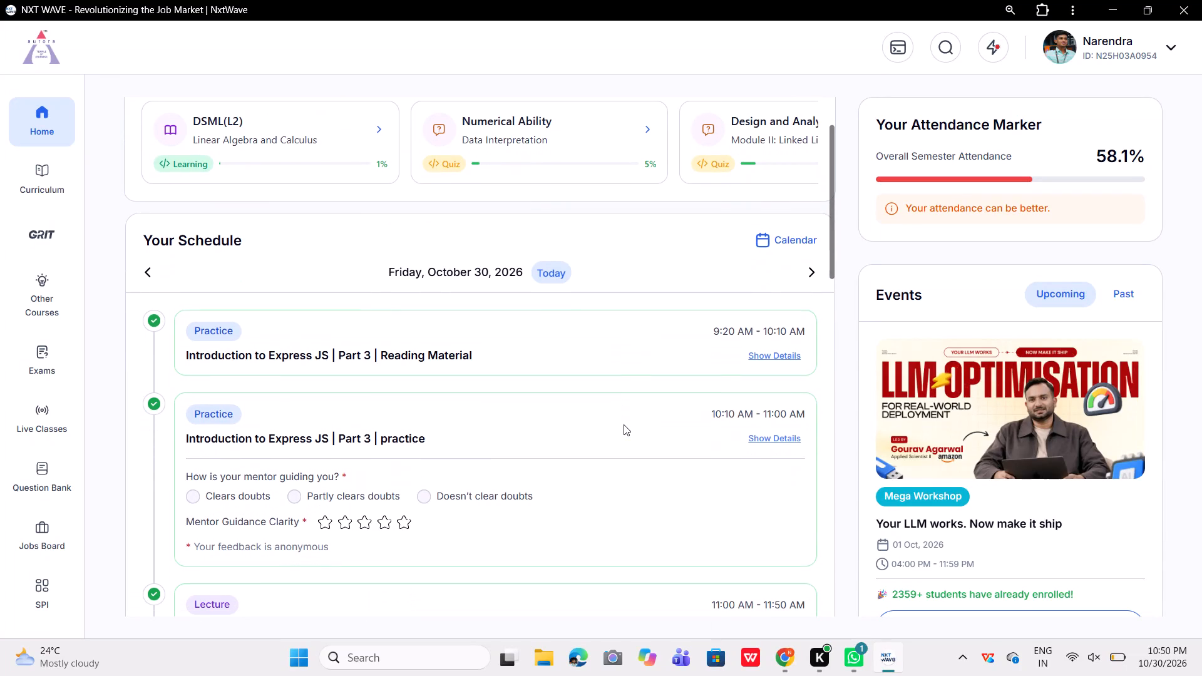
scroll(624, 424, down, 3)
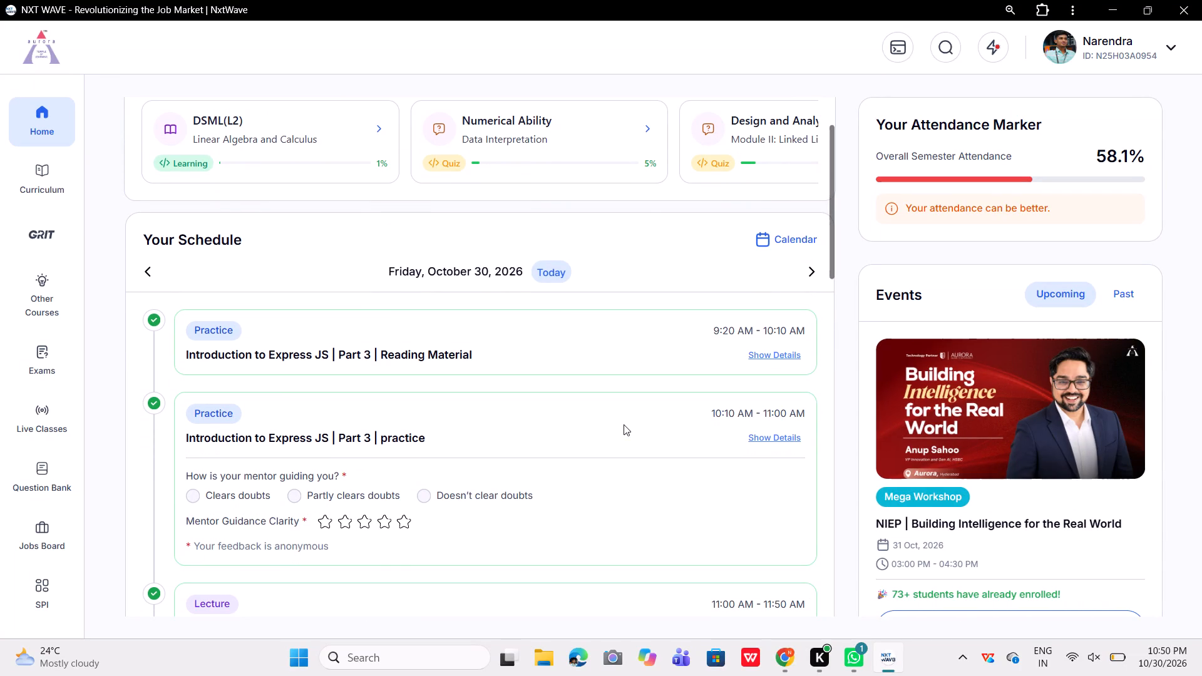
scroll(624, 424, down, 2)
scroll(624, 424, up, 1)
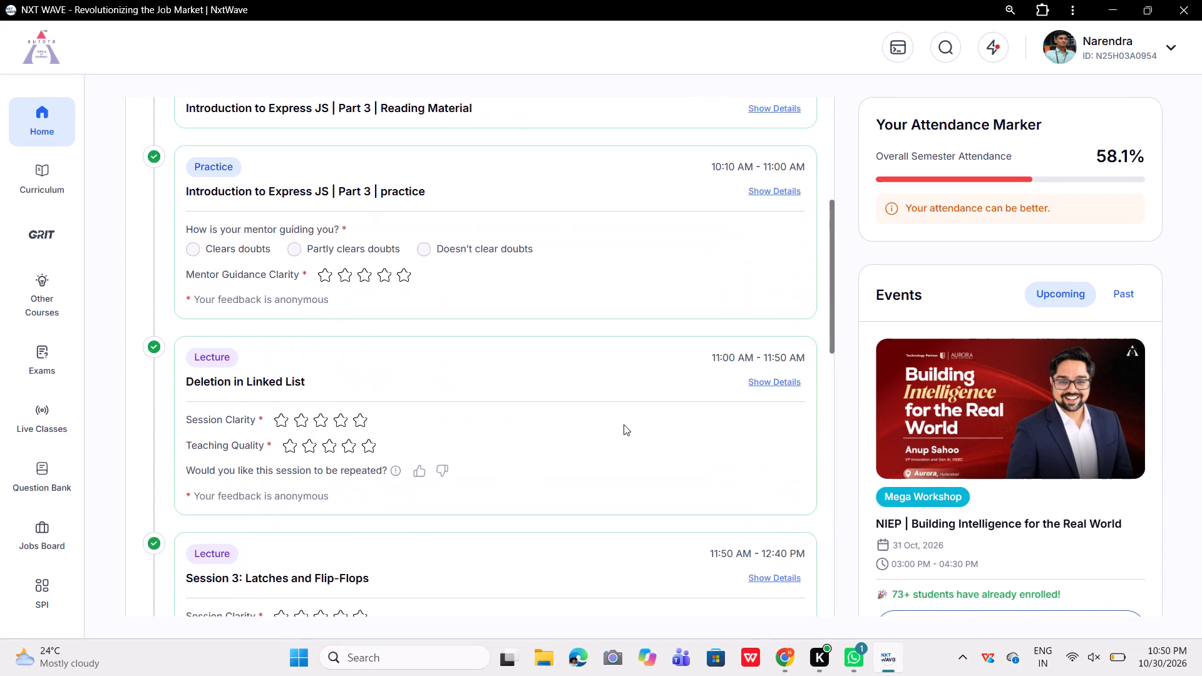
scroll(624, 424, up, 1)
scroll(655, 238, left, 4)
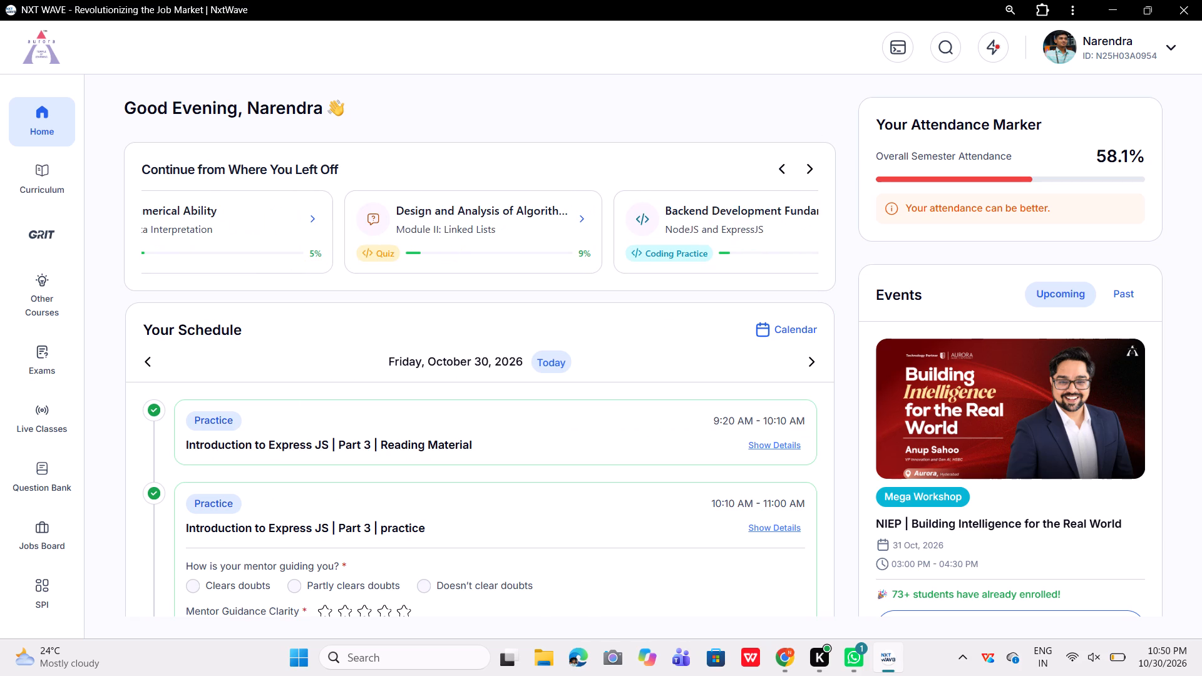
click(736, 251)
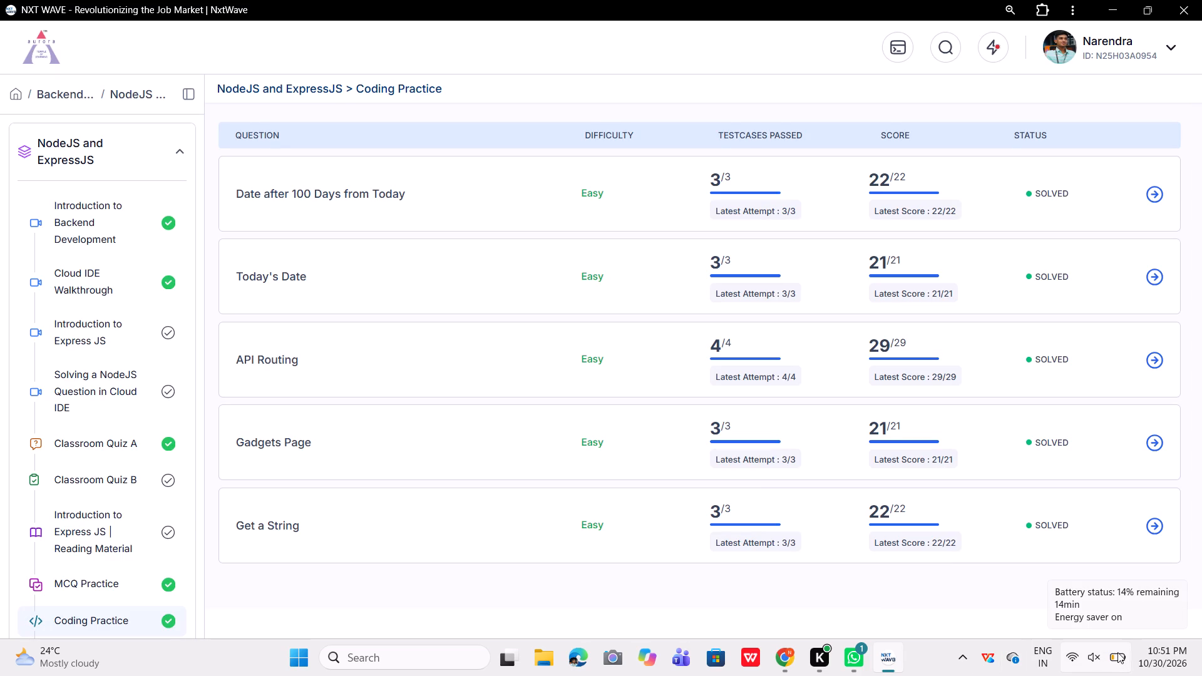
Open the "Date after 100 Days from Today" question and launch its online IDE.
click(1134, 189)
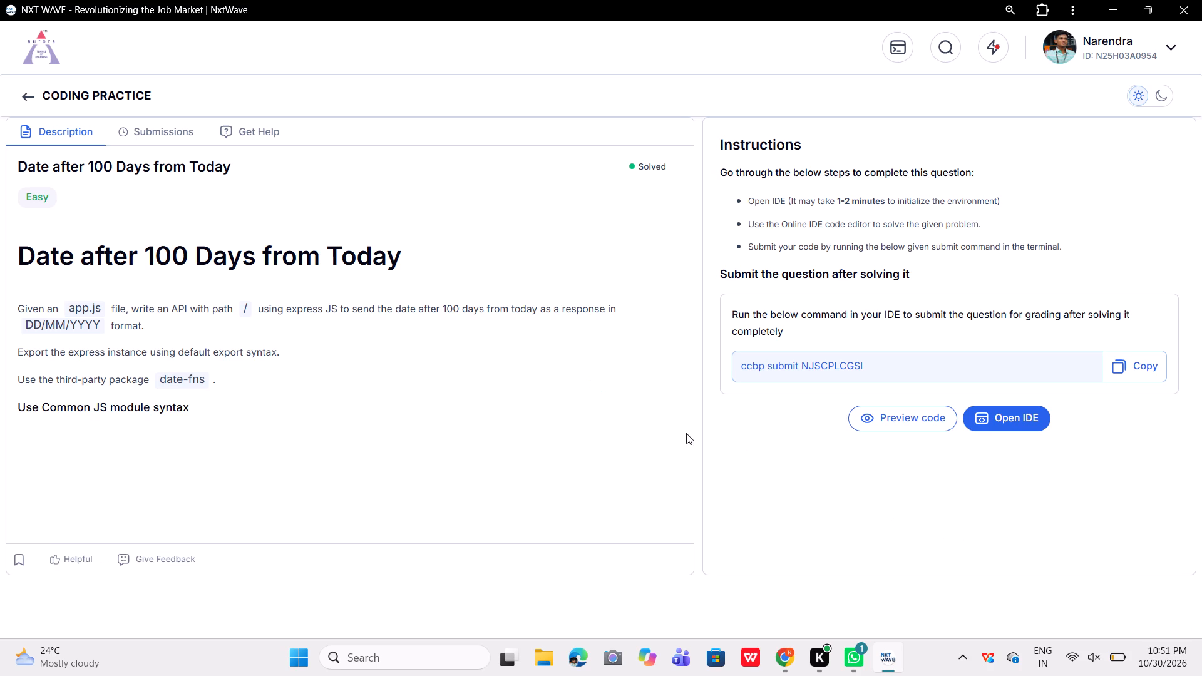
click(1012, 416)
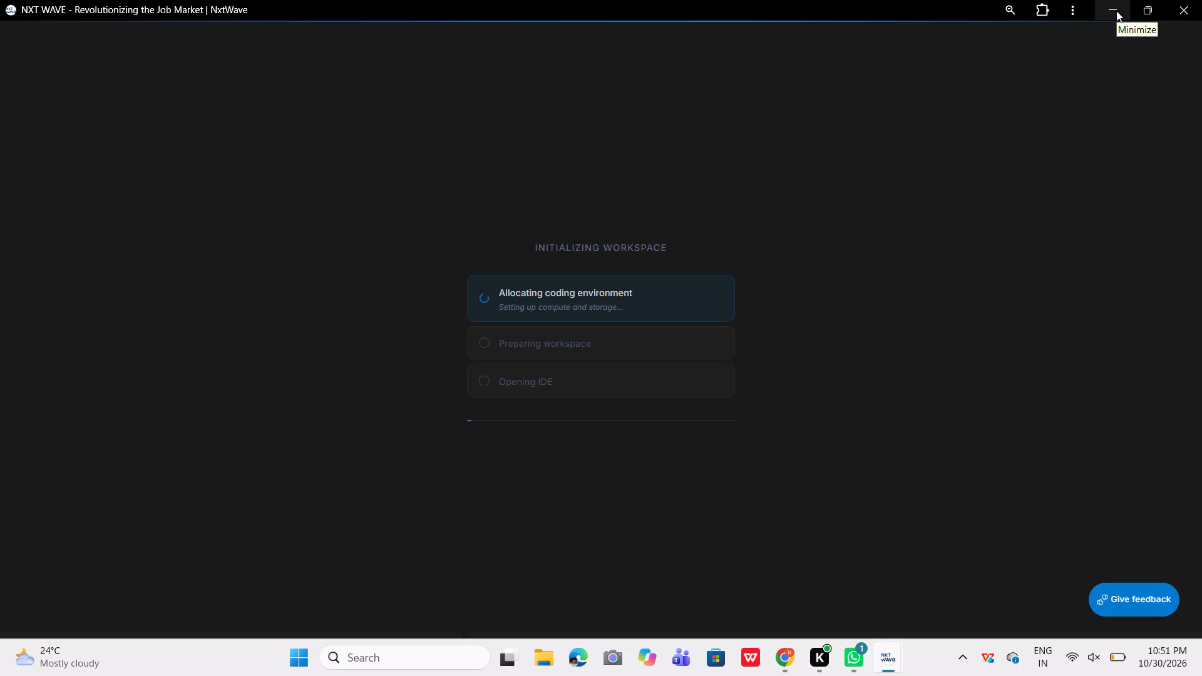
Minimize the NXT WAVE window while the coding workspace is initializing.
click(1116, 11)
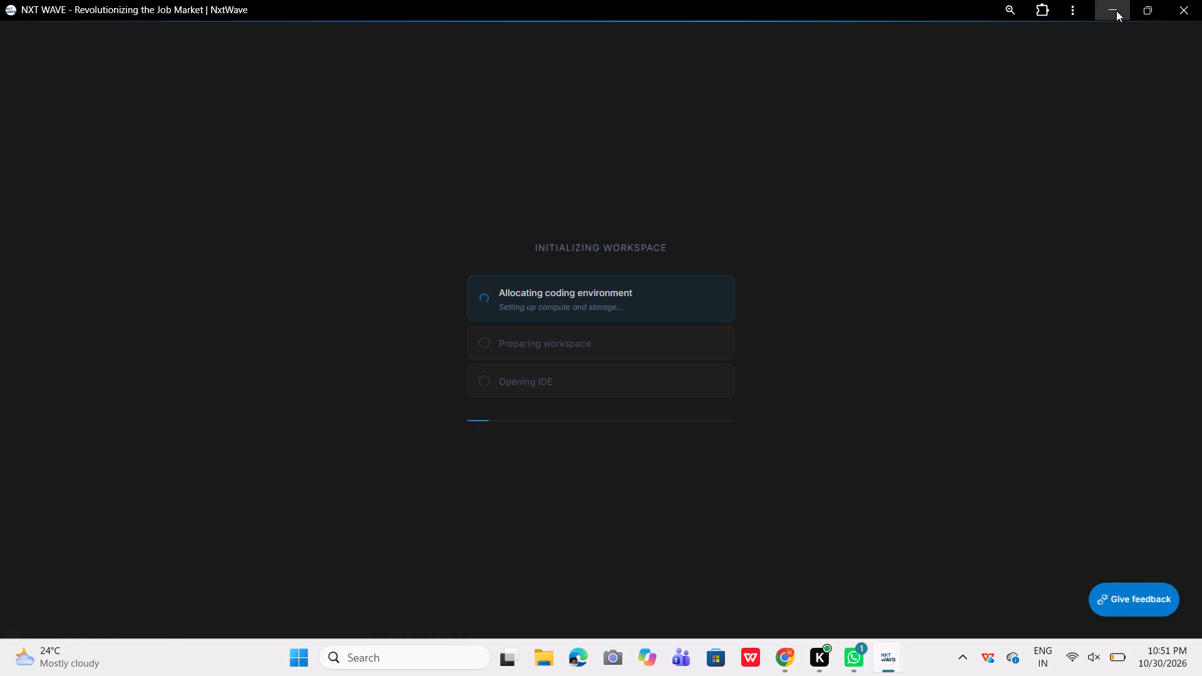
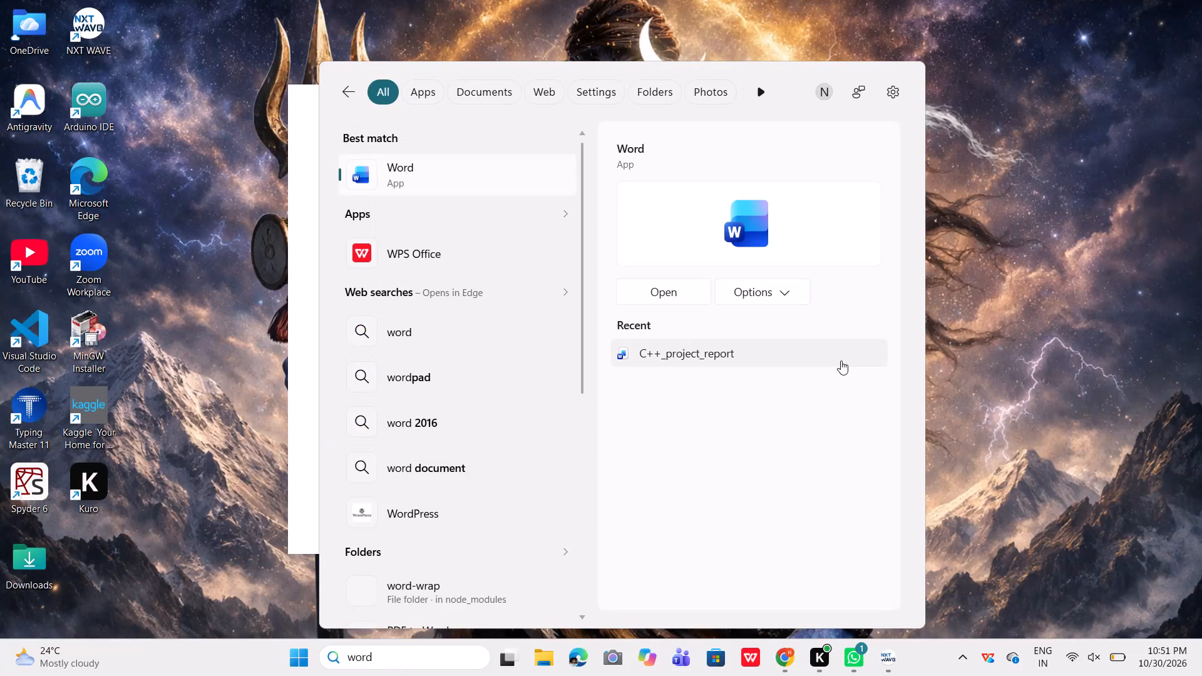
Launch the Word app from the search results for "word".
click(514, 182)
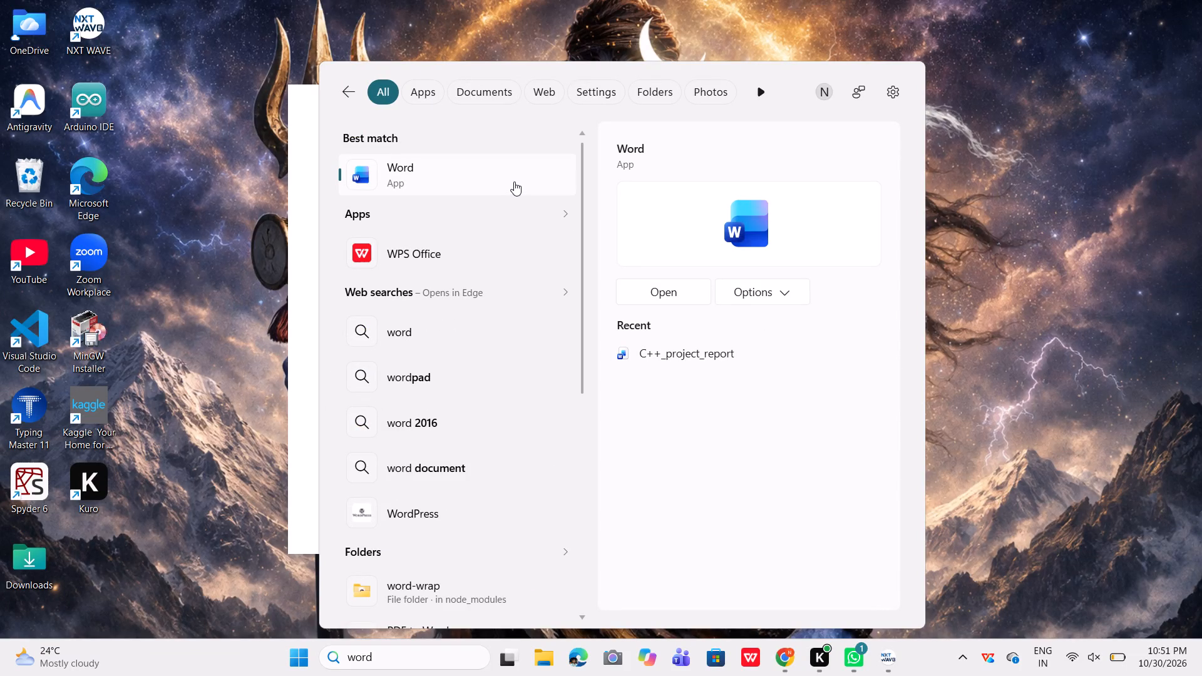
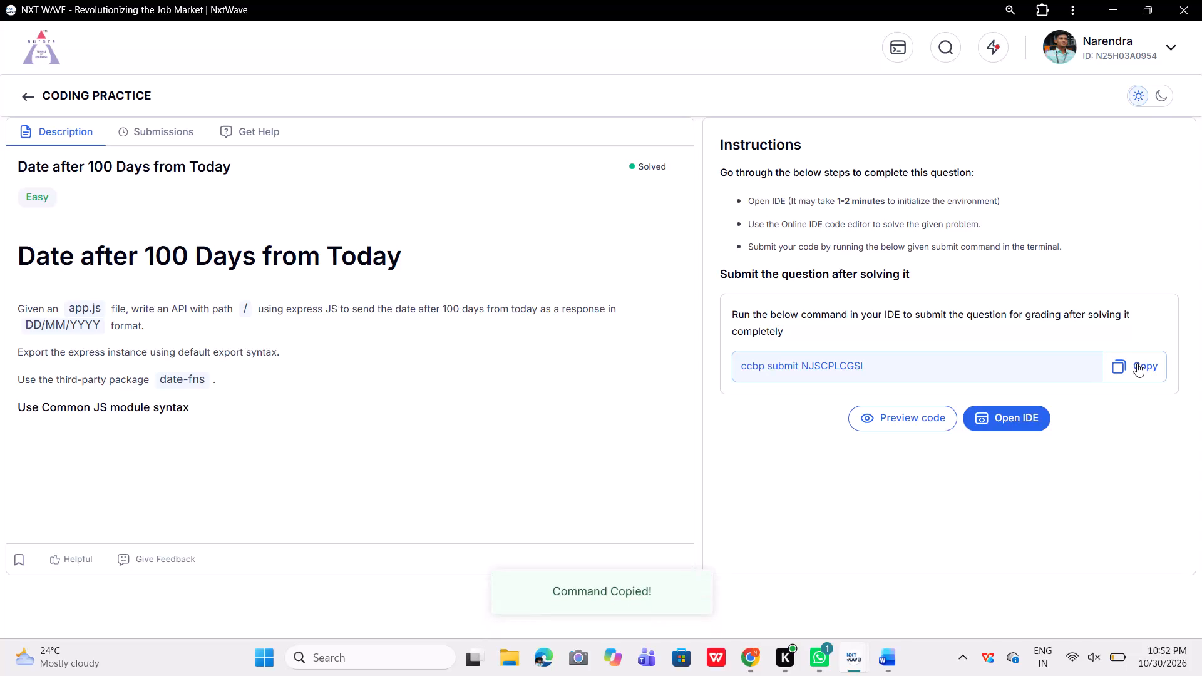
Capture a screenshot of the "Date after 100 Days from Today" question page.
key(Print)
click(477, 342)
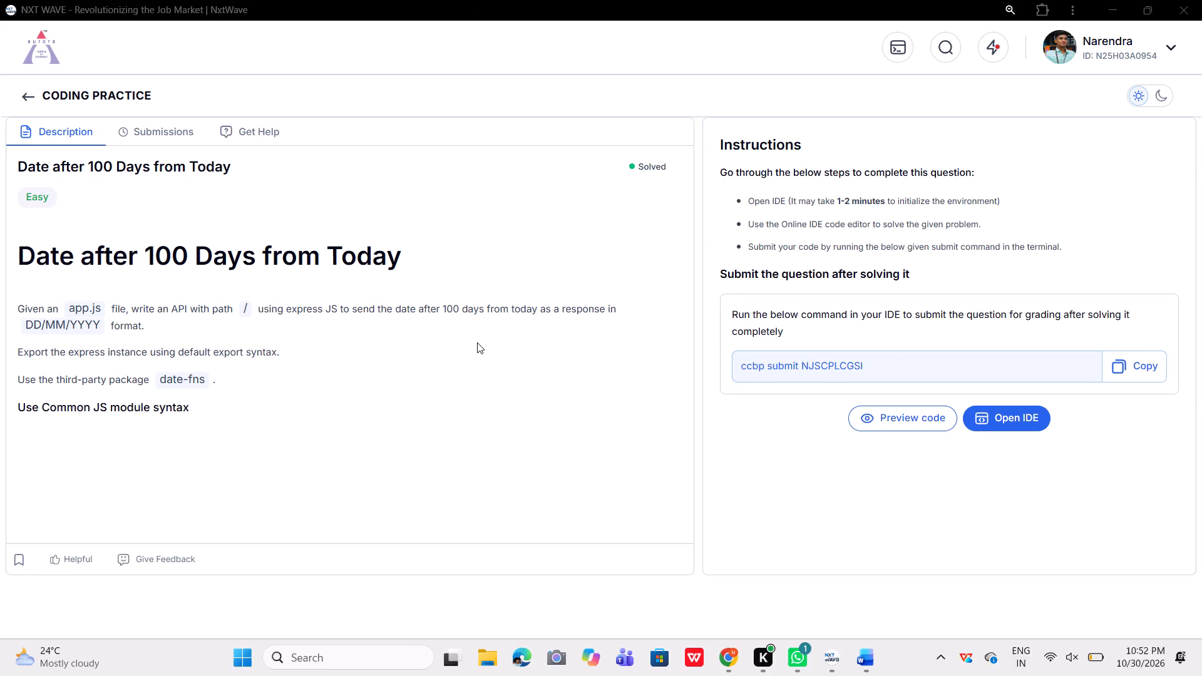
Switch to the recovered Word document and go to its first page.
click(884, 657)
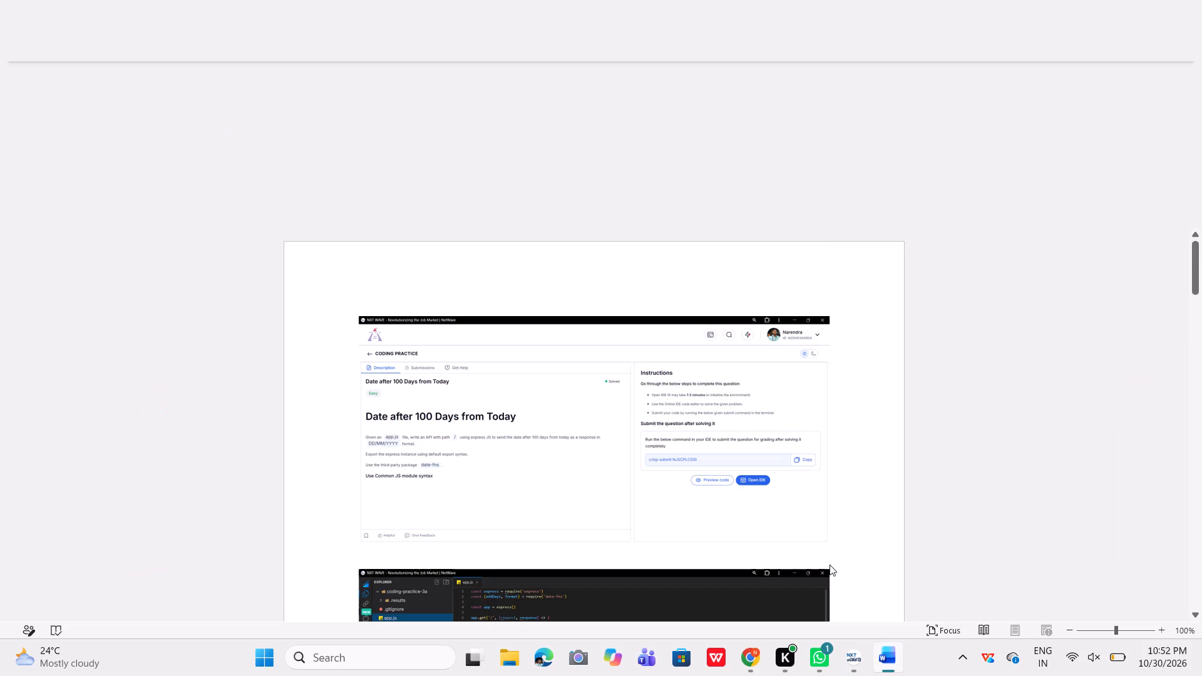
scroll(595, 405, up, 1)
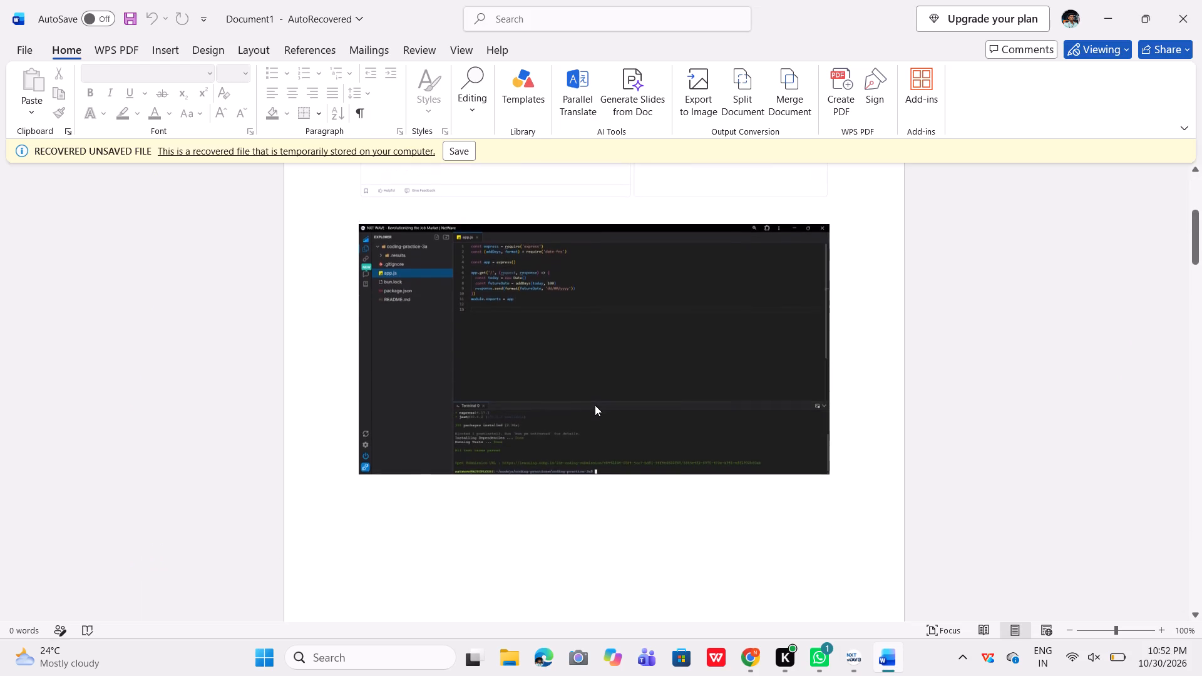
scroll(595, 405, up, 1)
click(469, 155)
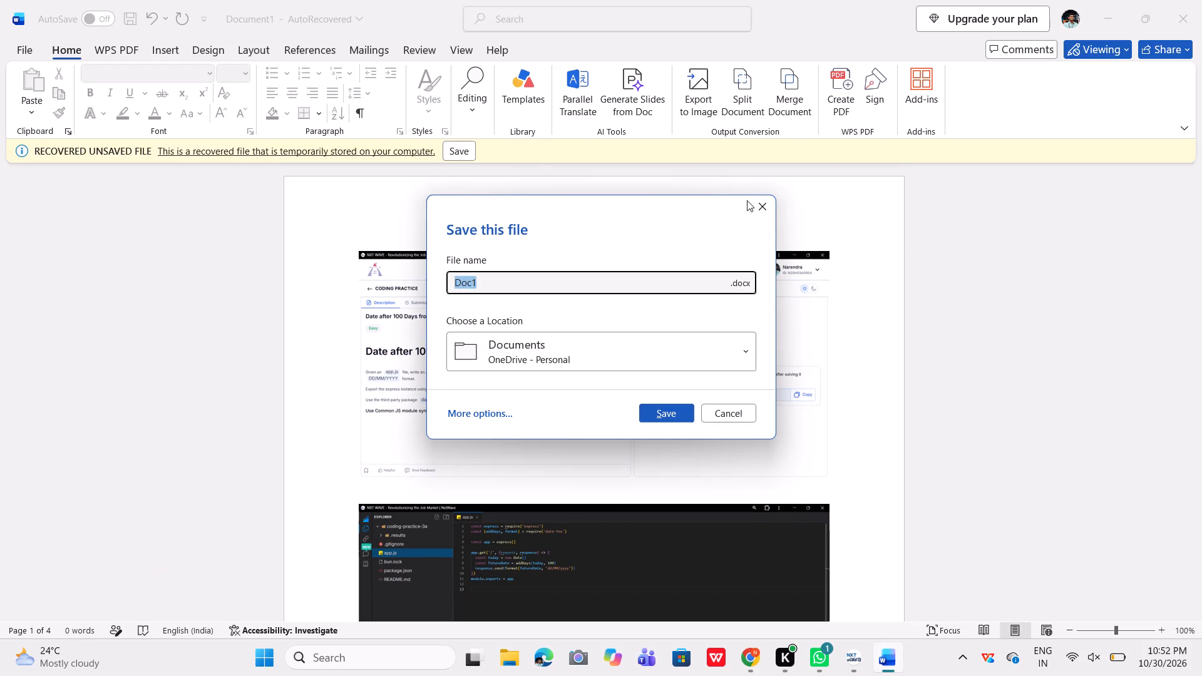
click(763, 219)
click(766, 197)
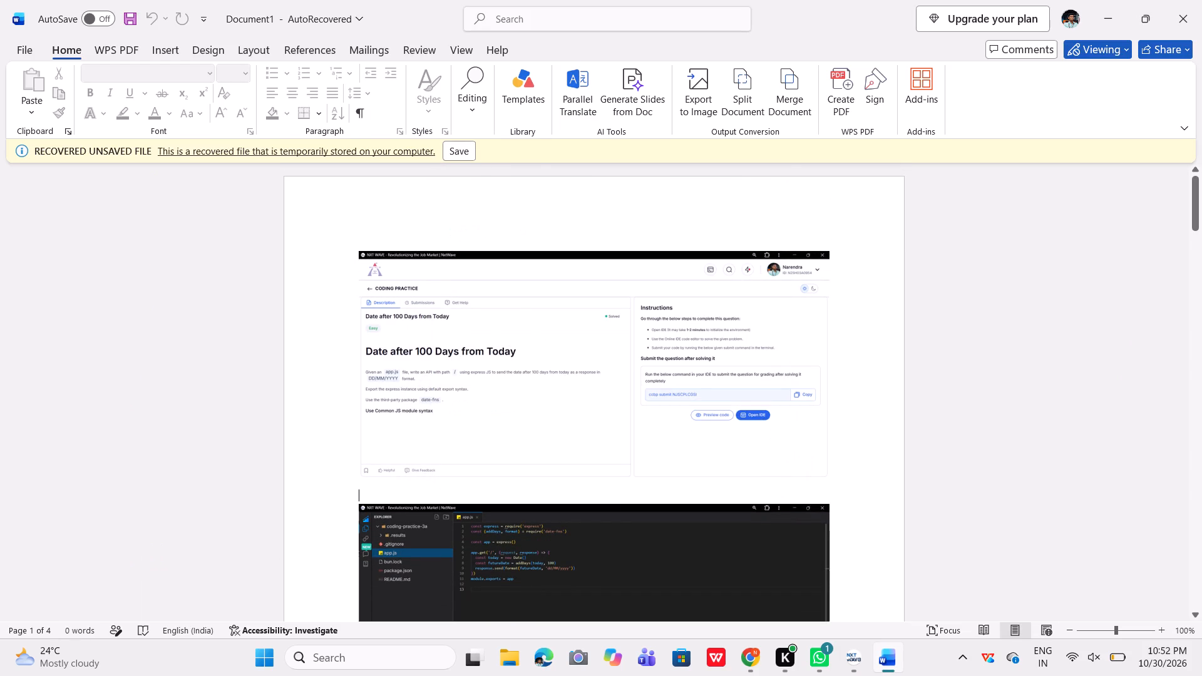
Look through the recovered document to check which coding practice screenshots it already contains.
scroll(702, 292, up, 10)
scroll(702, 292, down, 4)
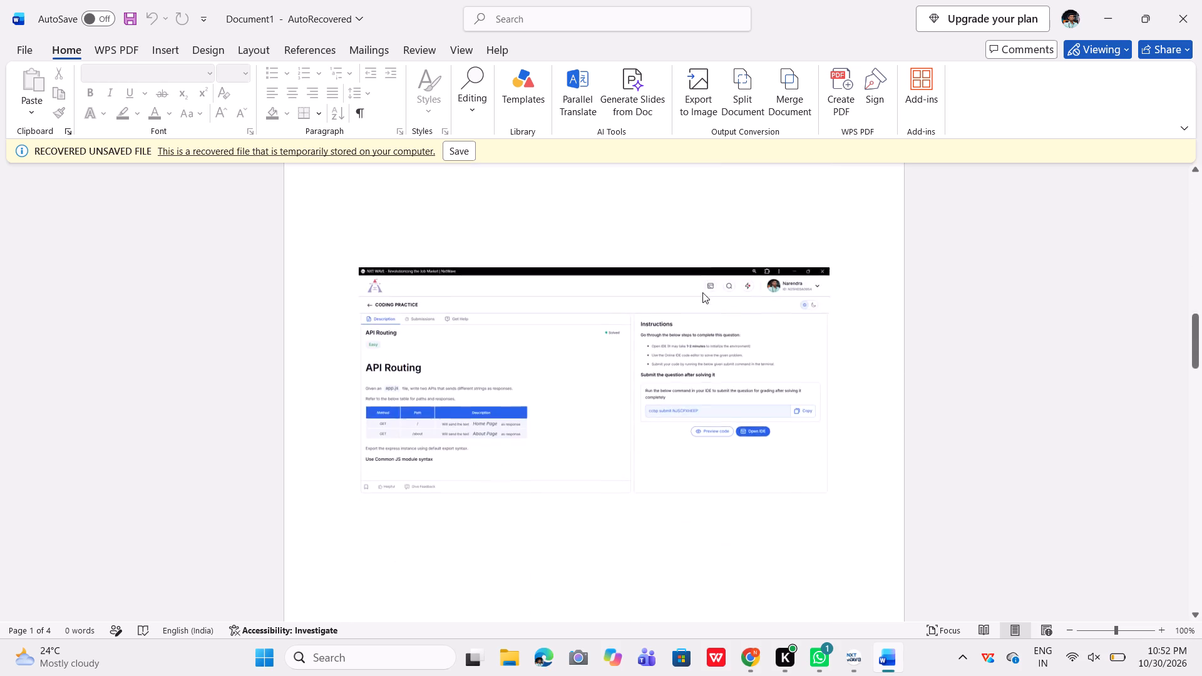
scroll(702, 292, down, 7)
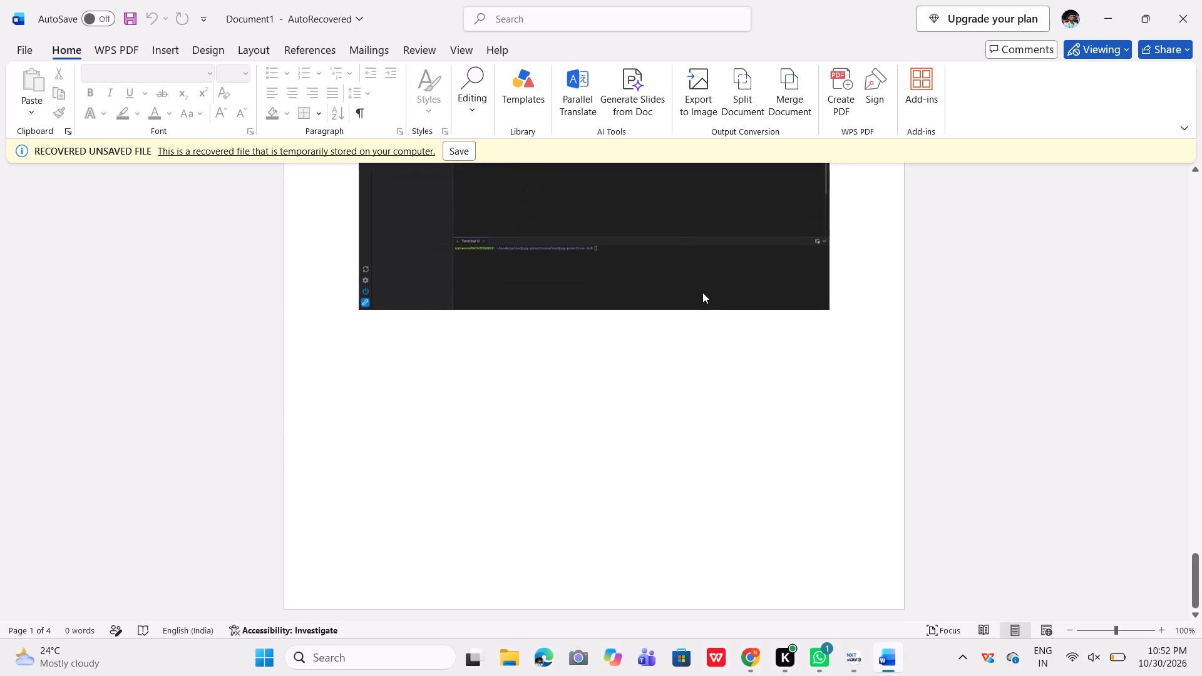
scroll(702, 292, down, 2)
scroll(702, 292, up, 2)
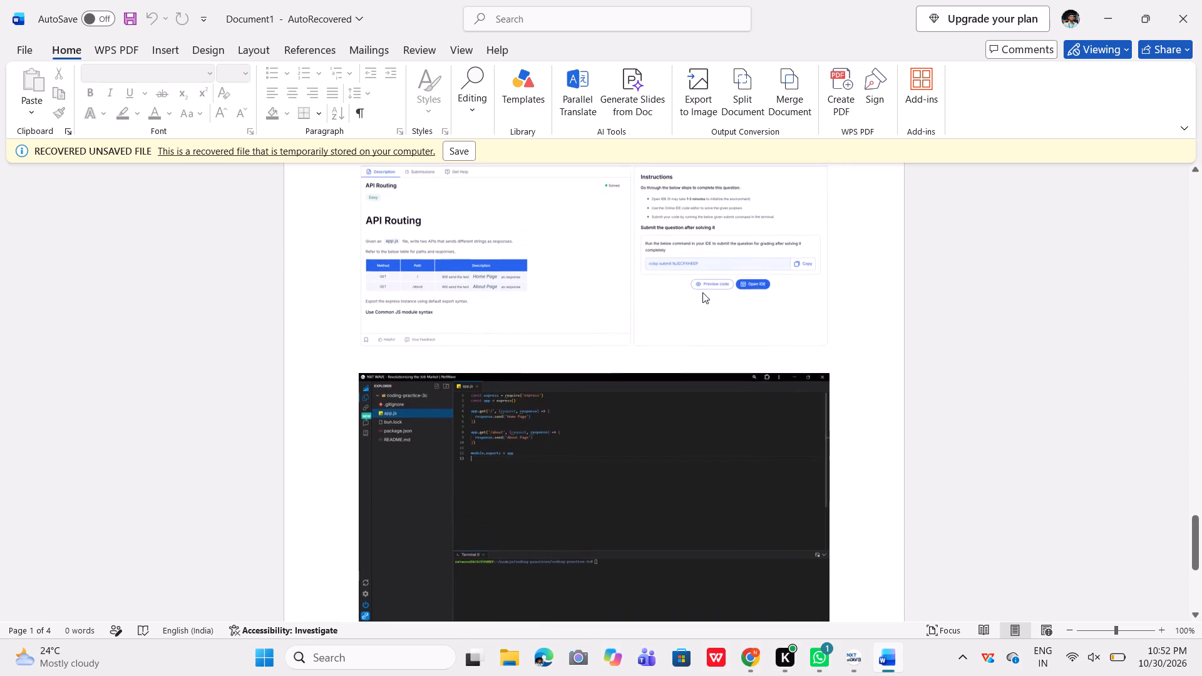
scroll(702, 292, up, 1)
scroll(702, 292, down, 1)
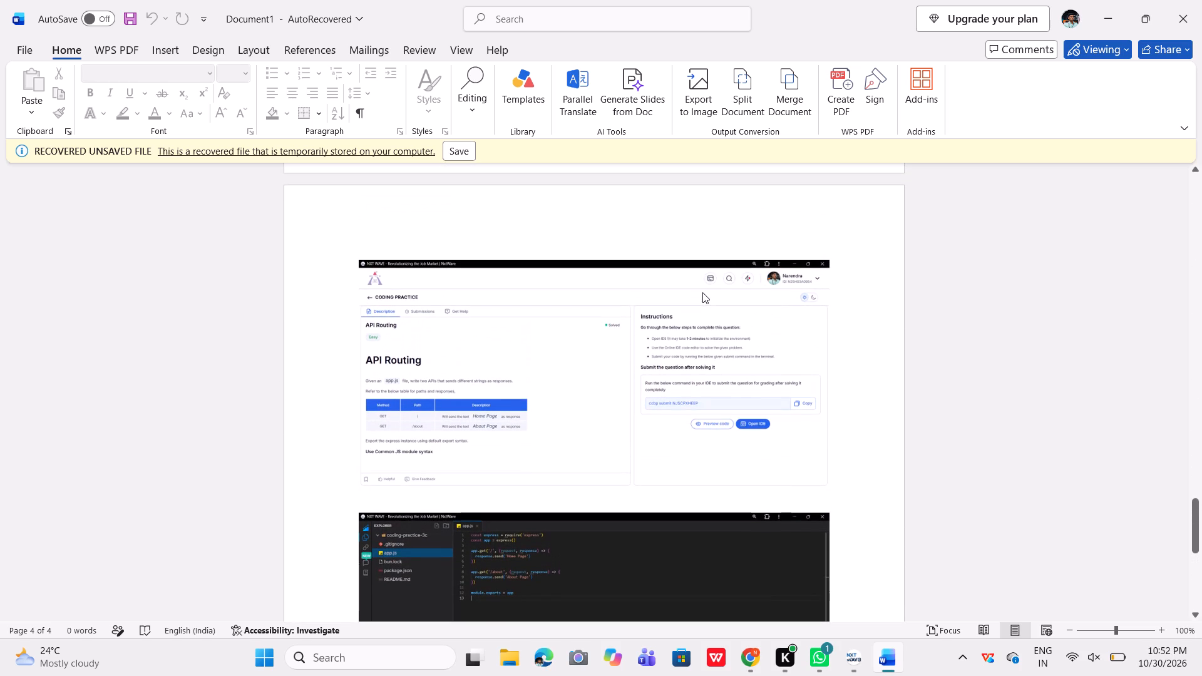
scroll(702, 292, down, 1)
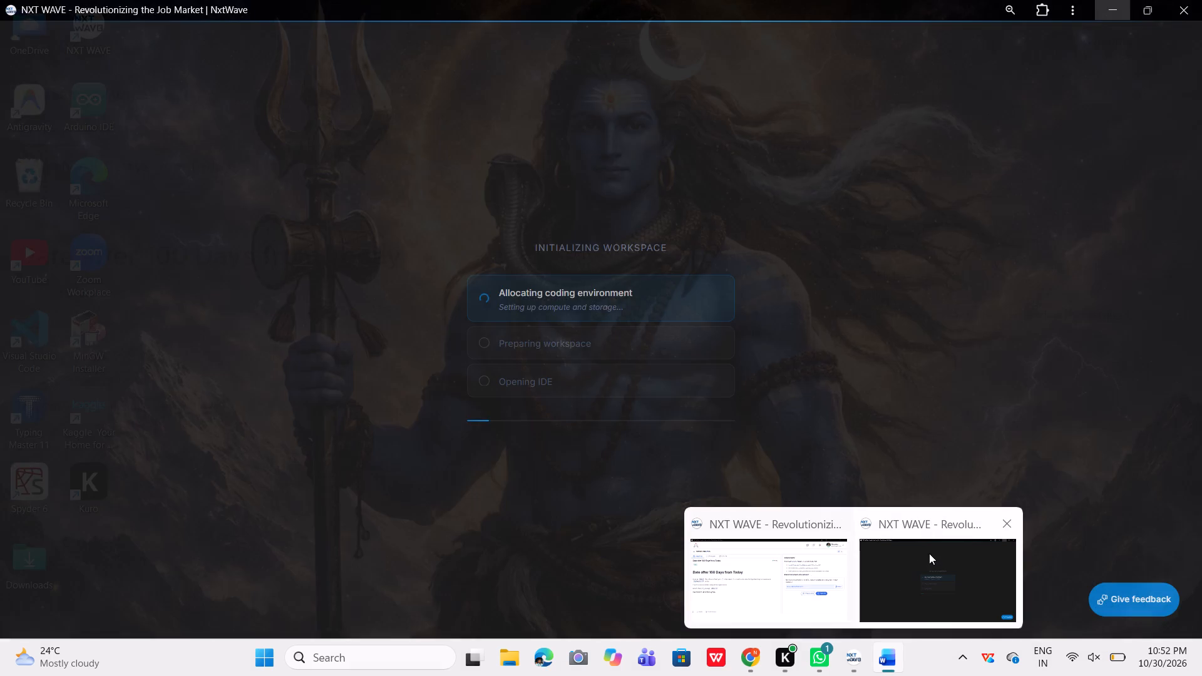
Switch back to the NXT WAVE question window, return to the Coding Practice list and open the API Routing question.
click(796, 570)
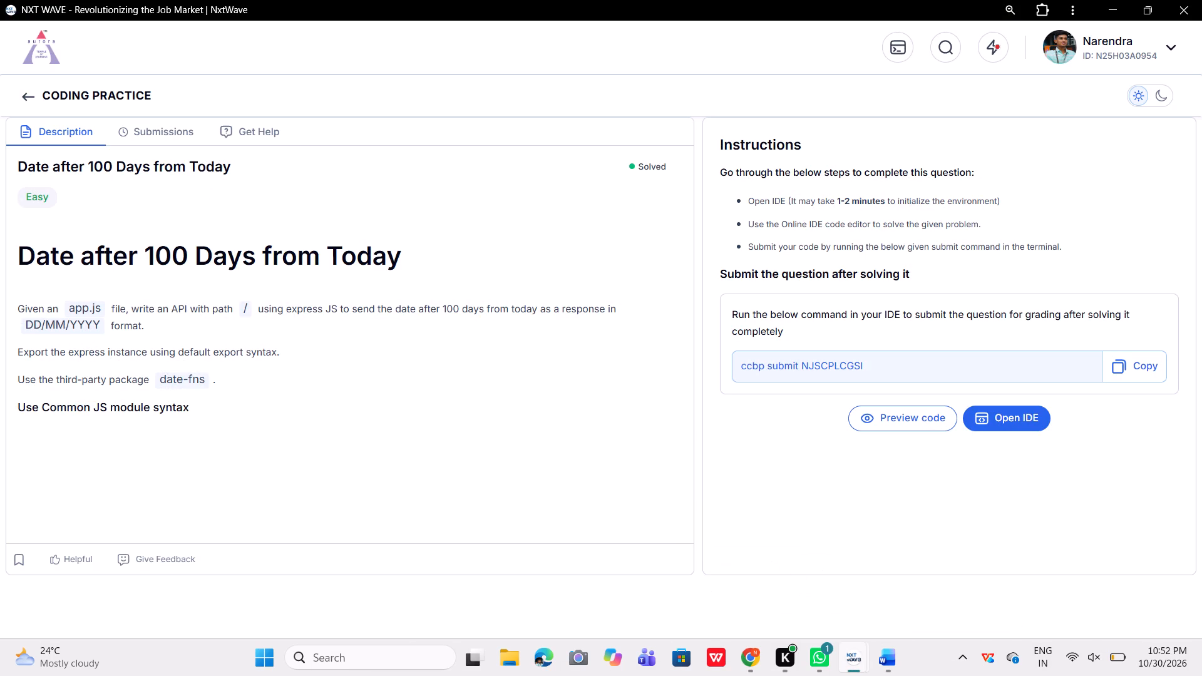
click(25, 93)
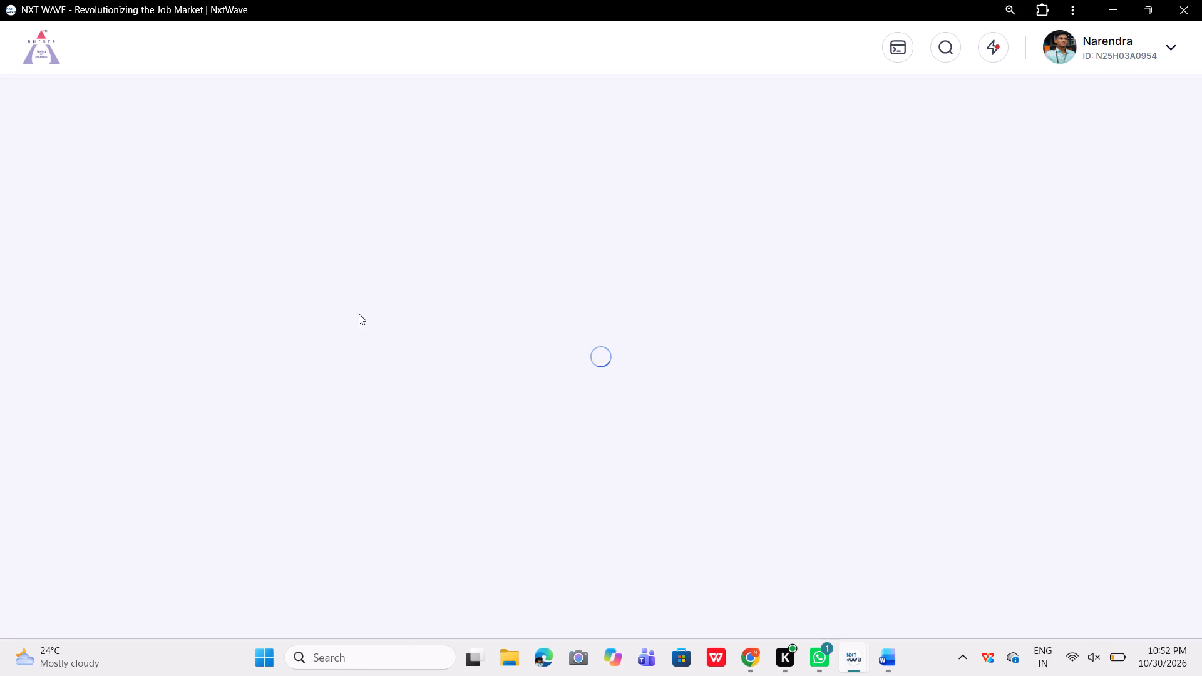
scroll(501, 438, down, 1)
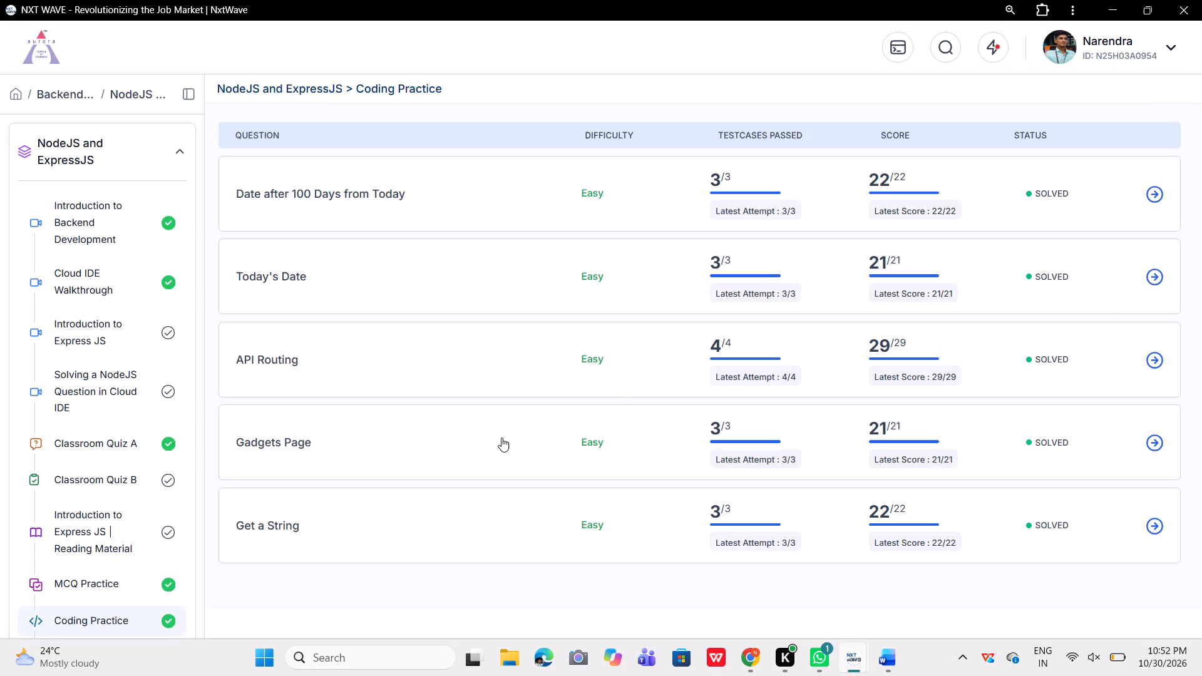
scroll(501, 438, down, 1)
click(1135, 365)
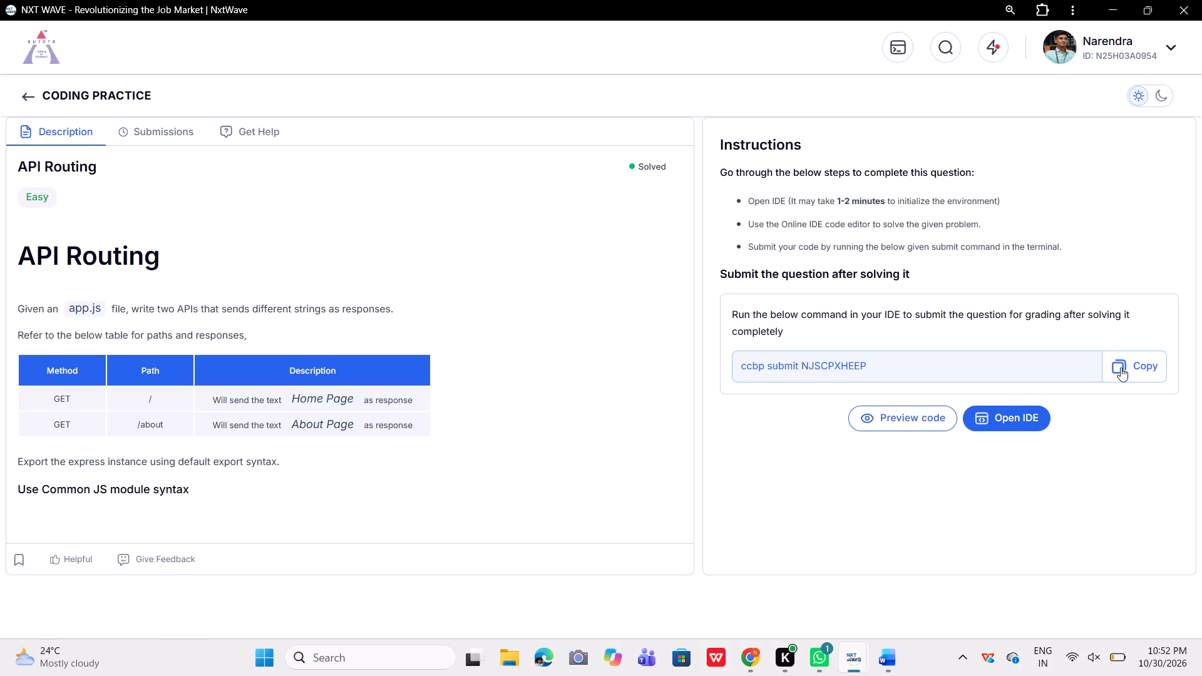
Launch the online IDE for API Routing and close the previous question's IDE window.
click(992, 416)
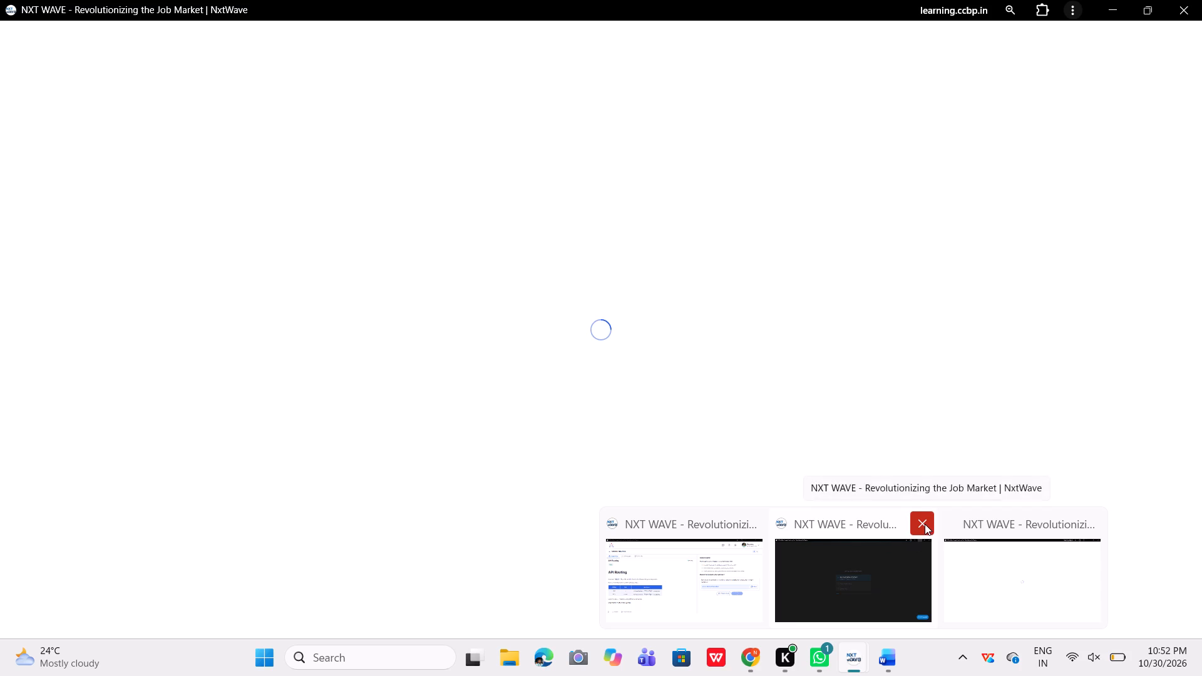
click(925, 524)
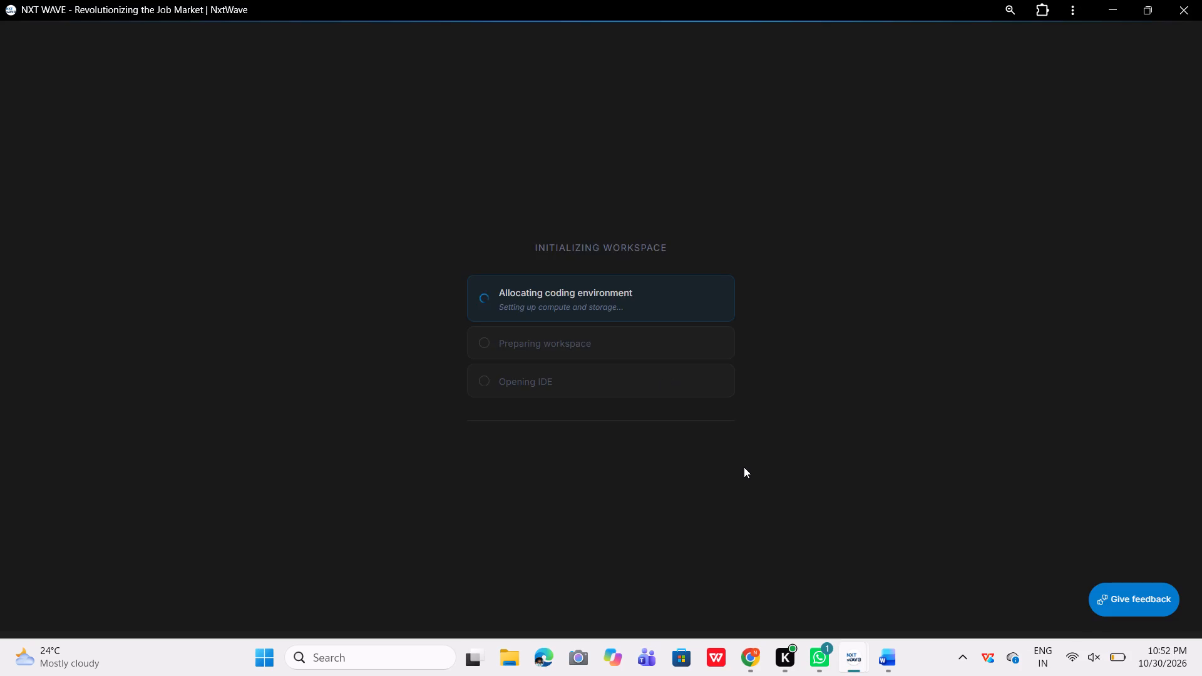
click(709, 351)
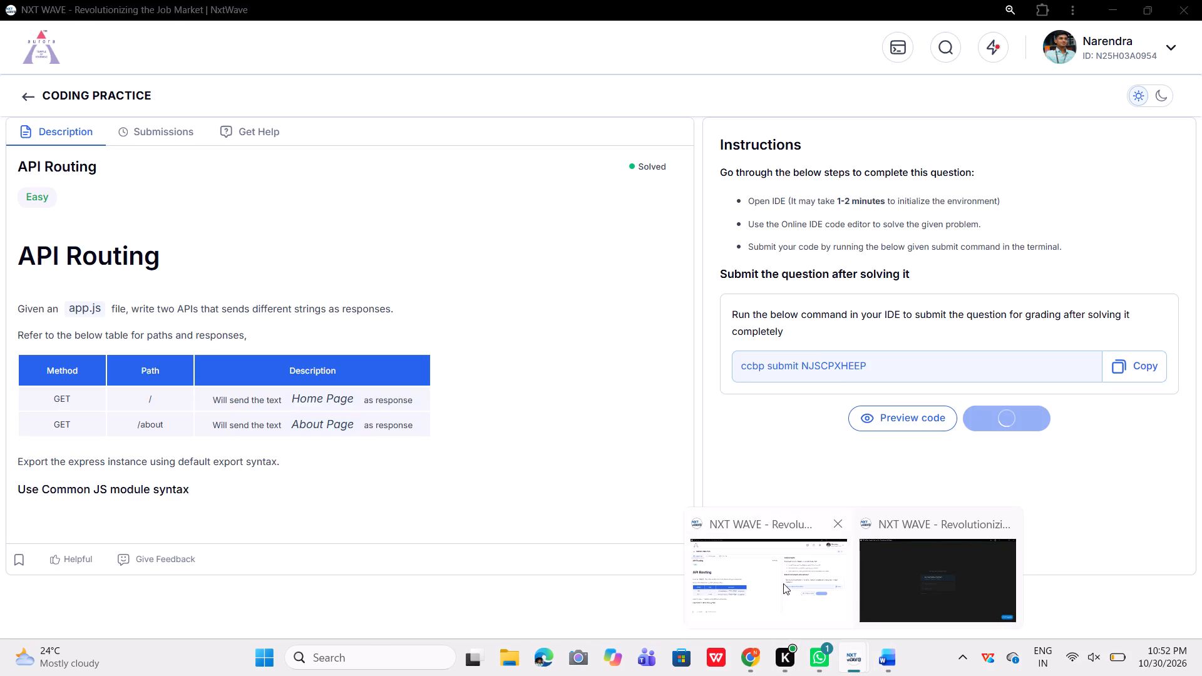
Copy the submit command from the API Routing question page.
click(783, 583)
click(1146, 367)
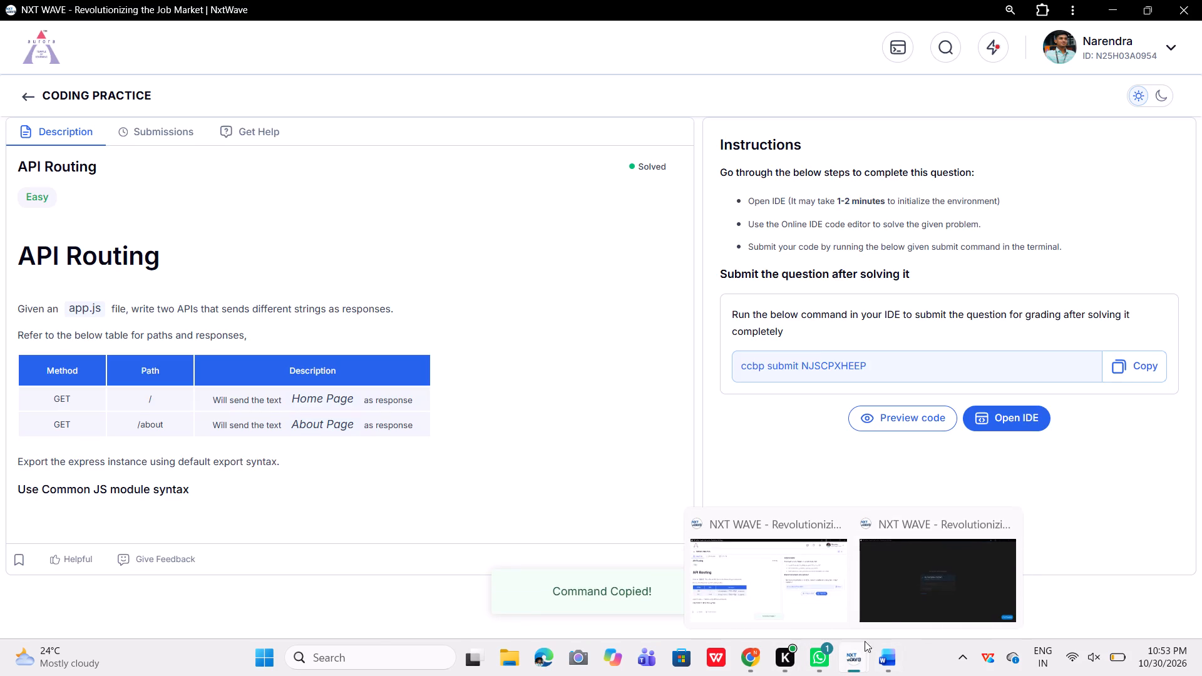
Return to the API Routing IDE window and open app.js from the coding-practice-3c folder.
click(945, 569)
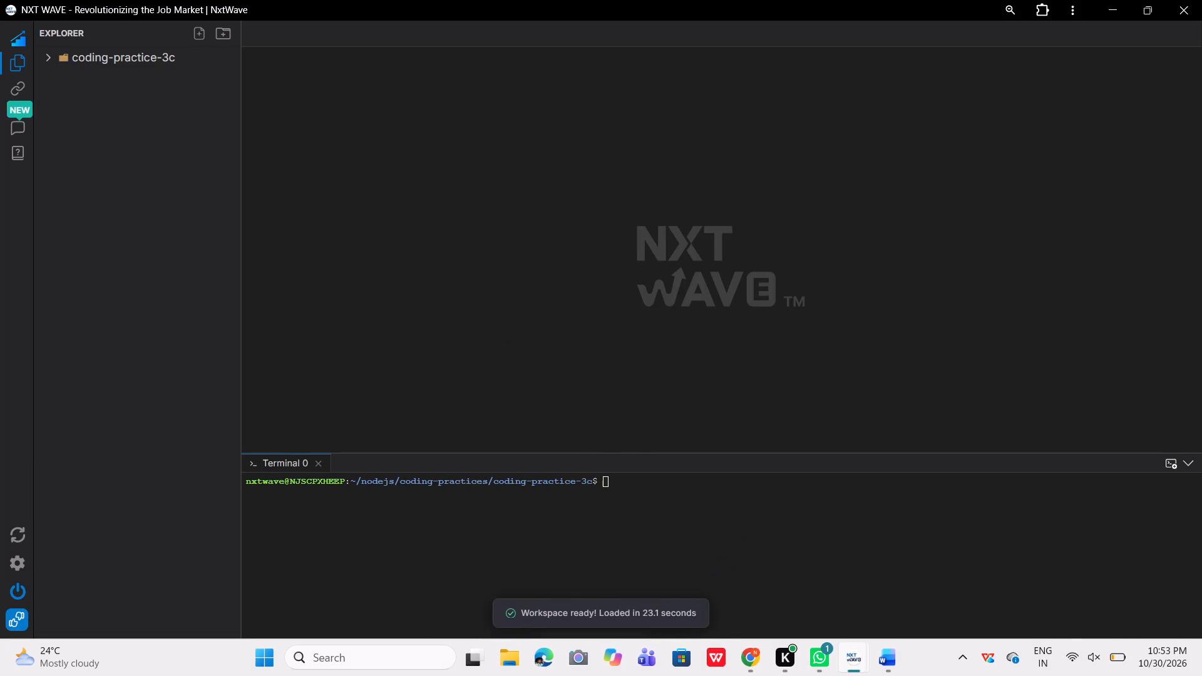
click(182, 60)
click(165, 106)
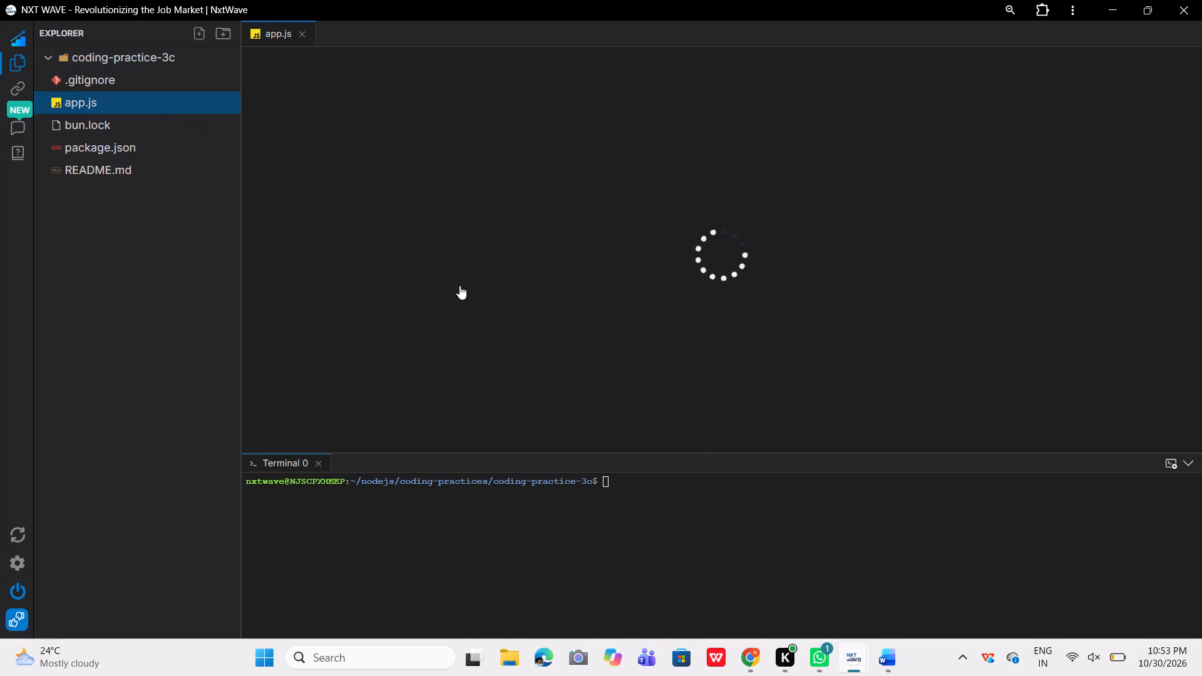
Run npm install in the IDE terminal.
click(710, 493)
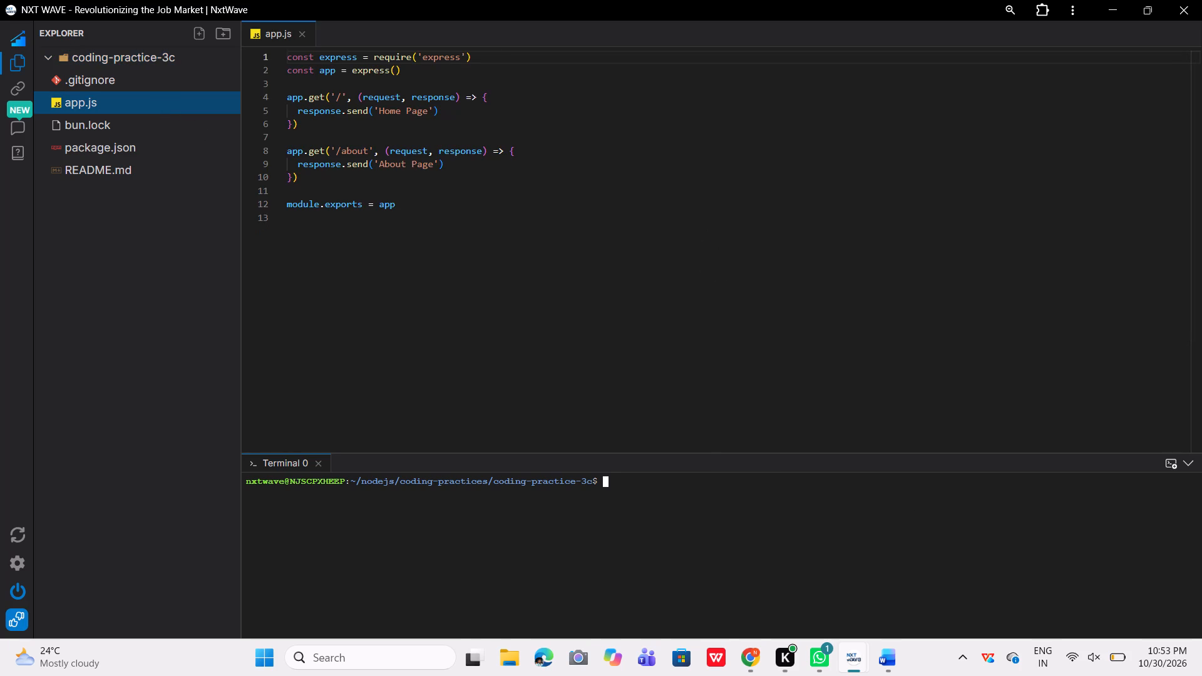
text(npm)
key(space)
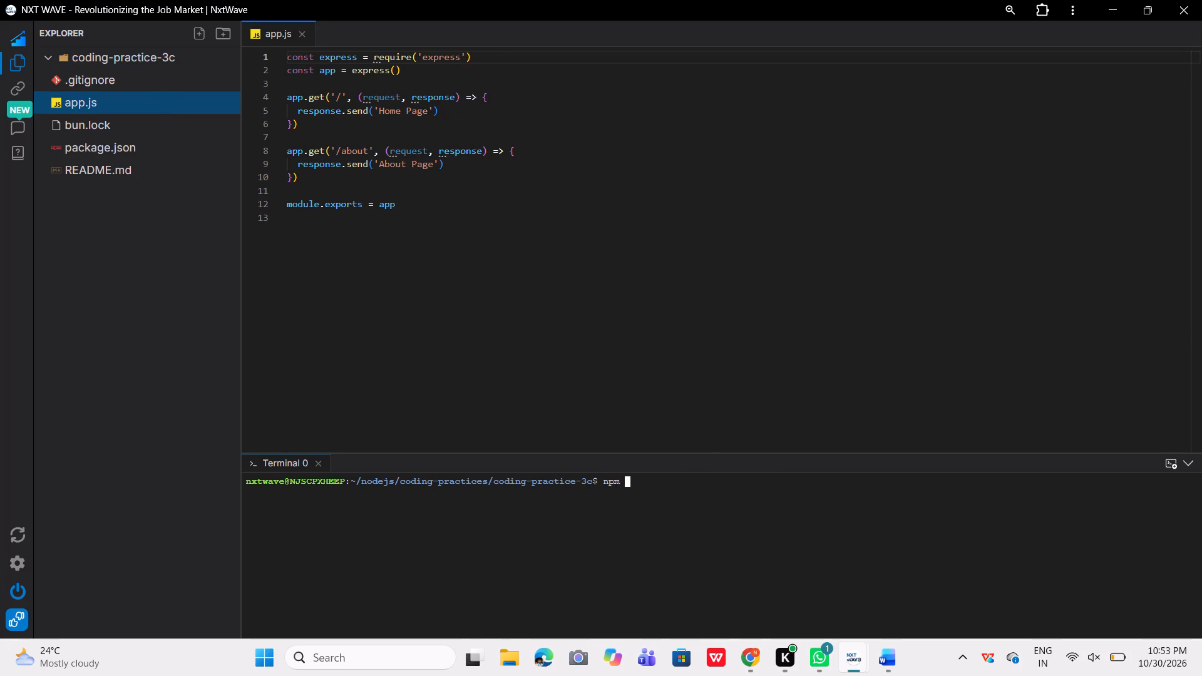
text(install)
key(Return)
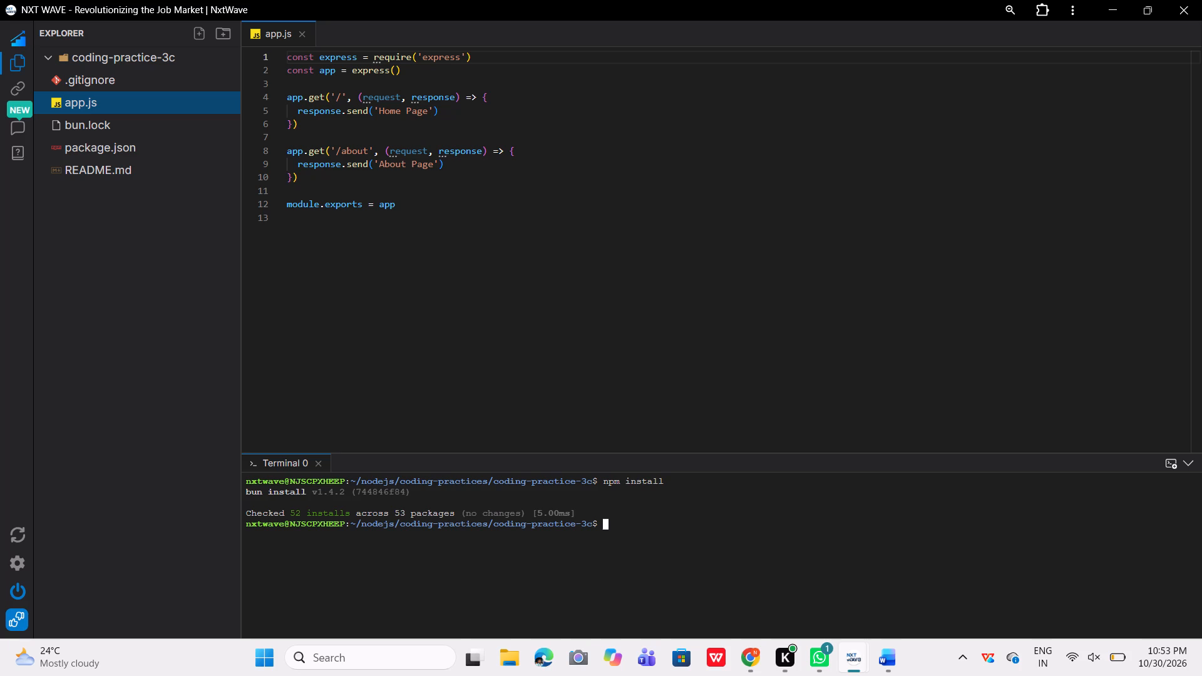
key(ctrl+shift+v)
key(Return)
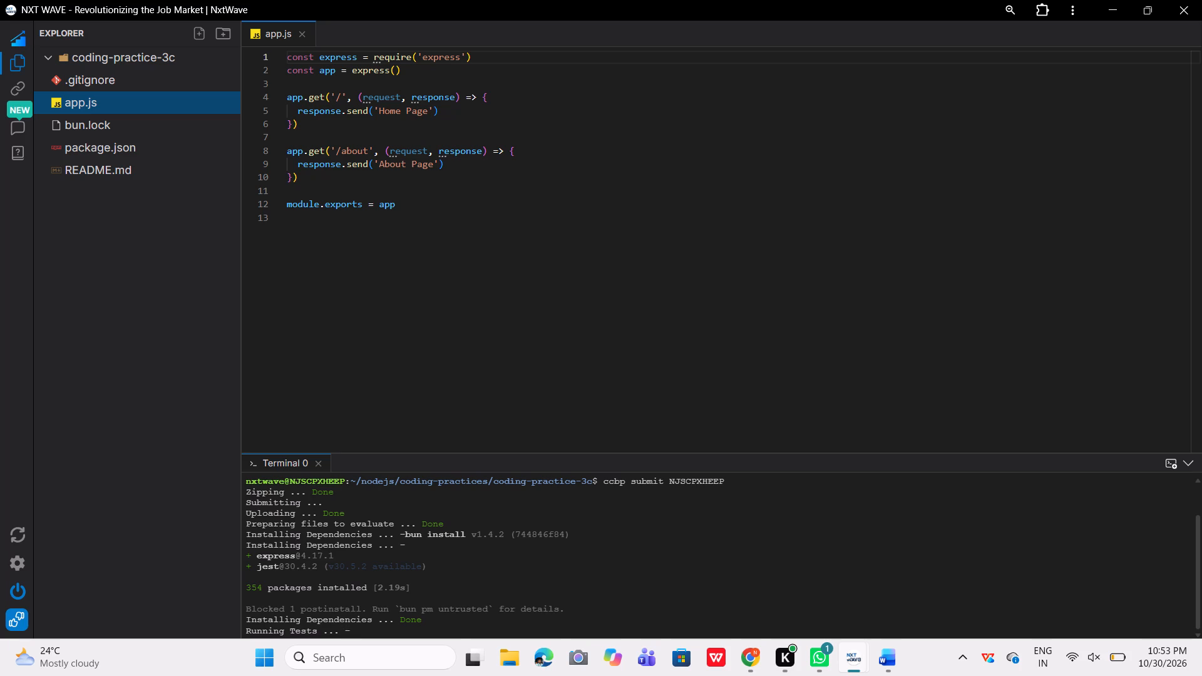
Open the submission URL shown in the terminal output.
scroll(756, 558, down, 1)
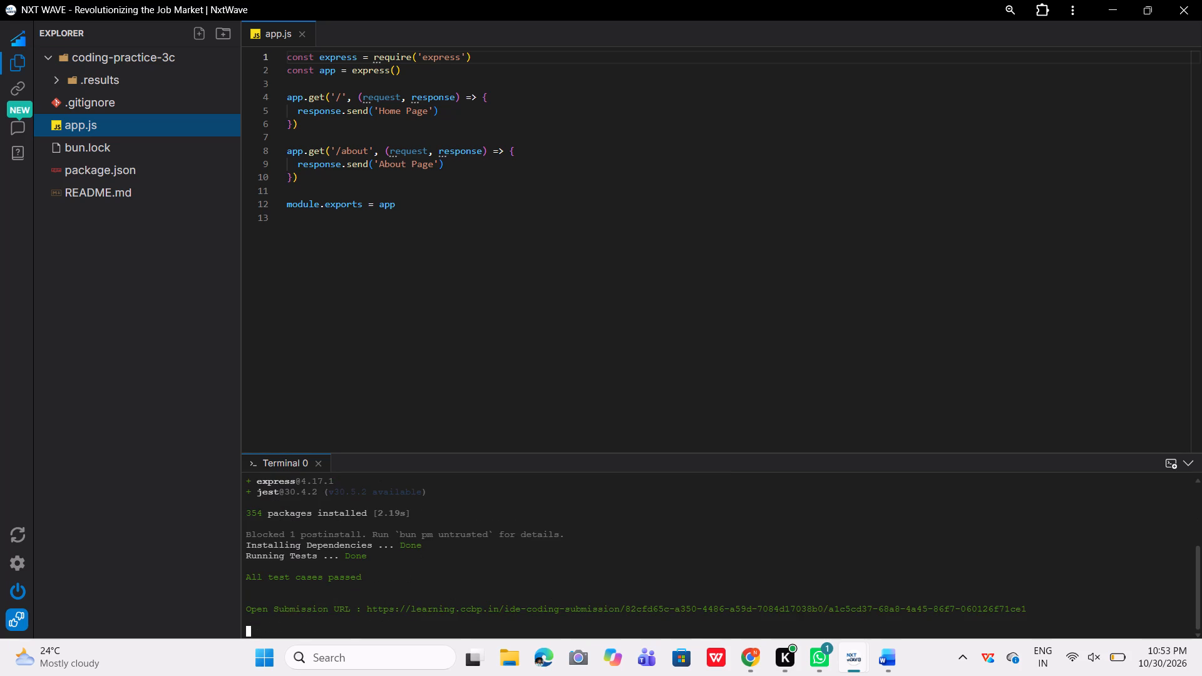
click(706, 610)
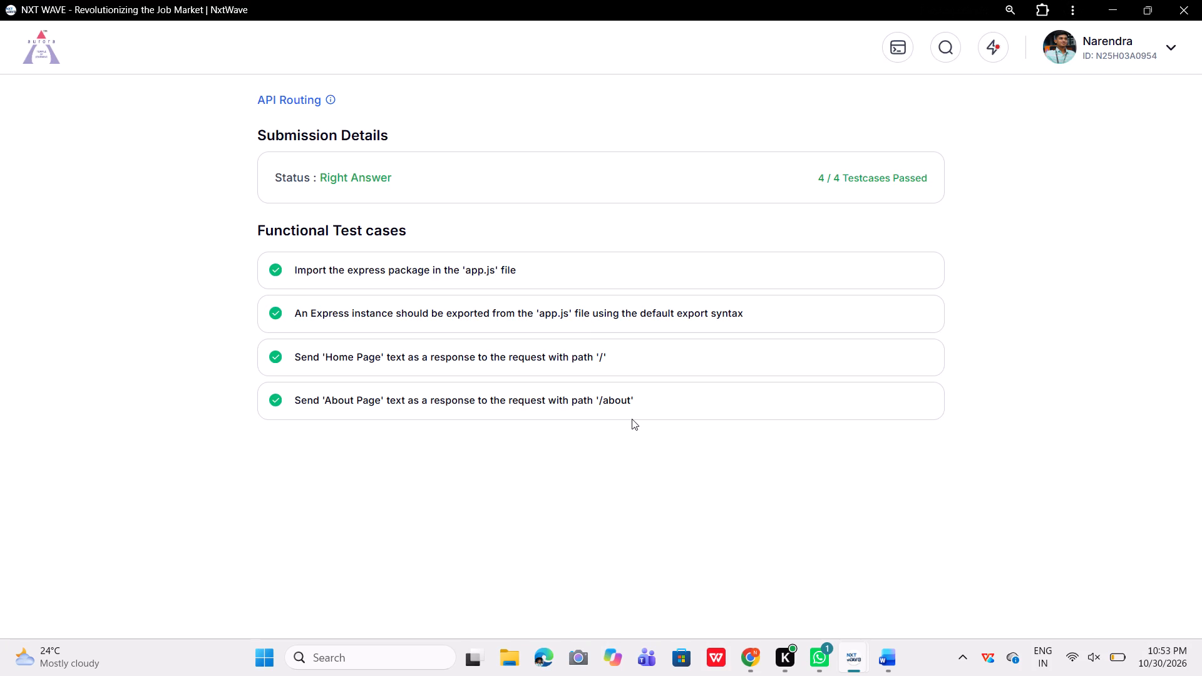
Capture a screenshot of the API Routing submission details page.
key(Print)
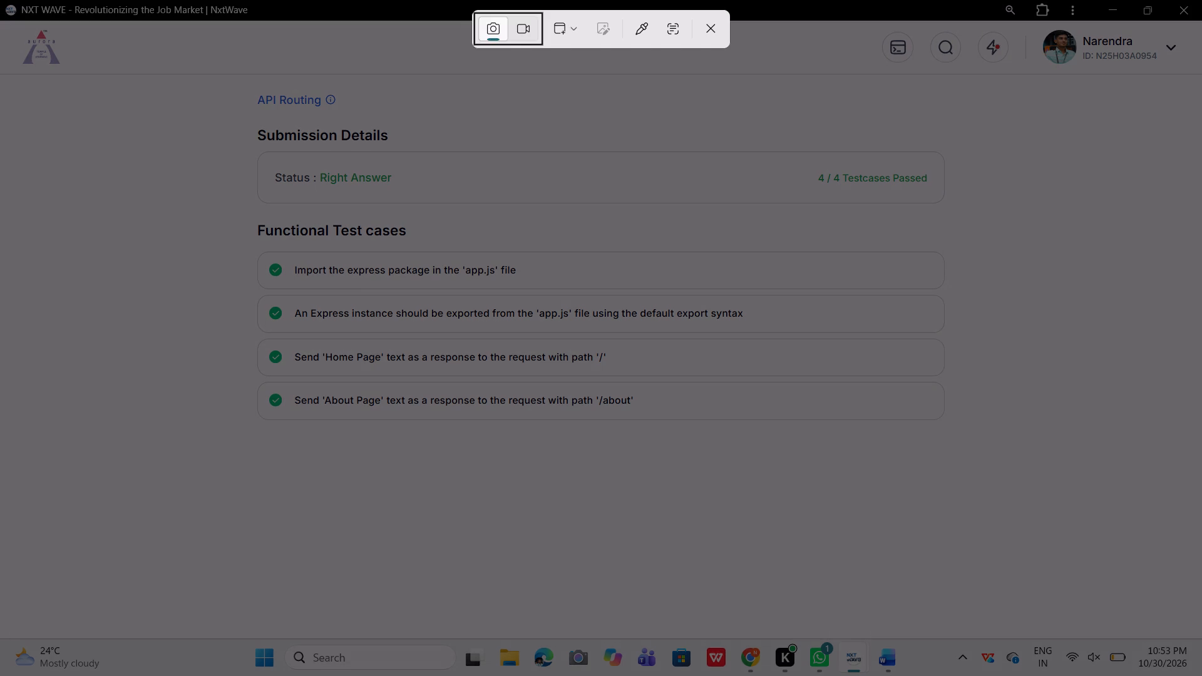
click(632, 419)
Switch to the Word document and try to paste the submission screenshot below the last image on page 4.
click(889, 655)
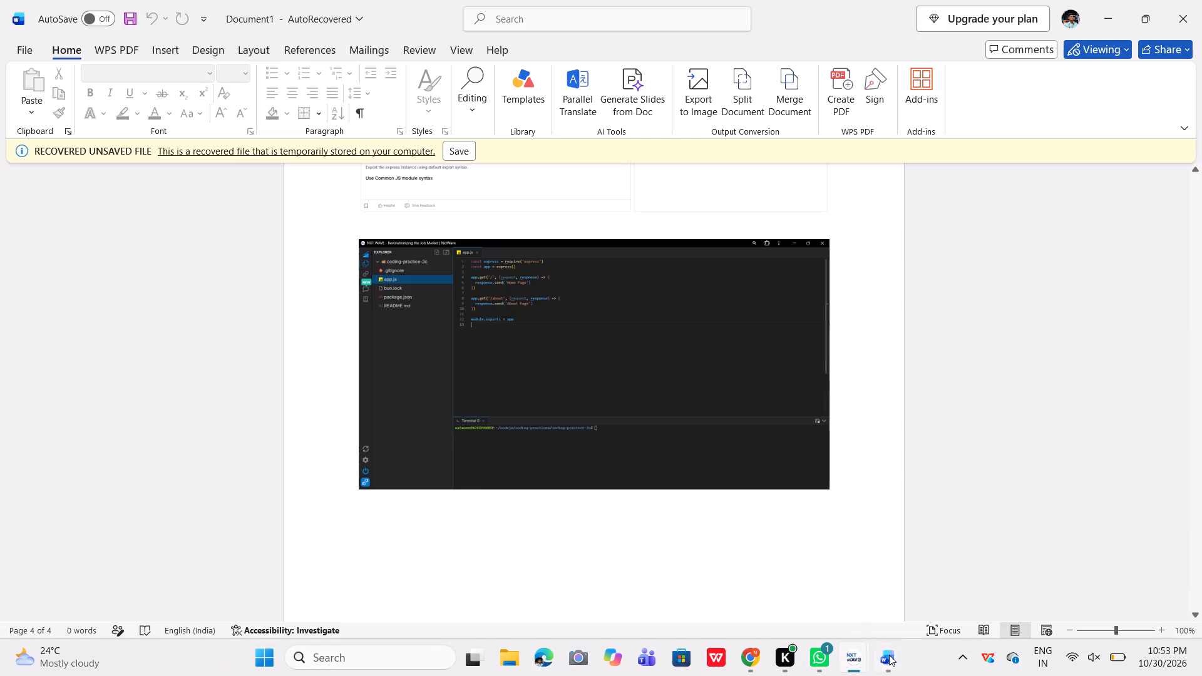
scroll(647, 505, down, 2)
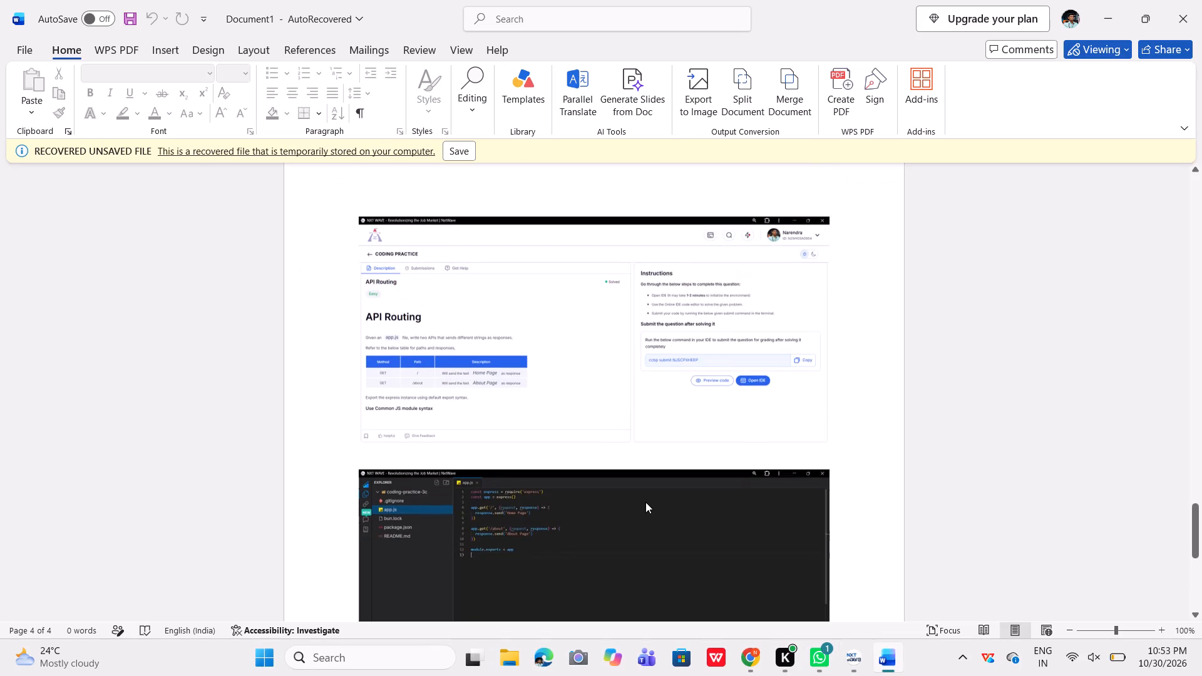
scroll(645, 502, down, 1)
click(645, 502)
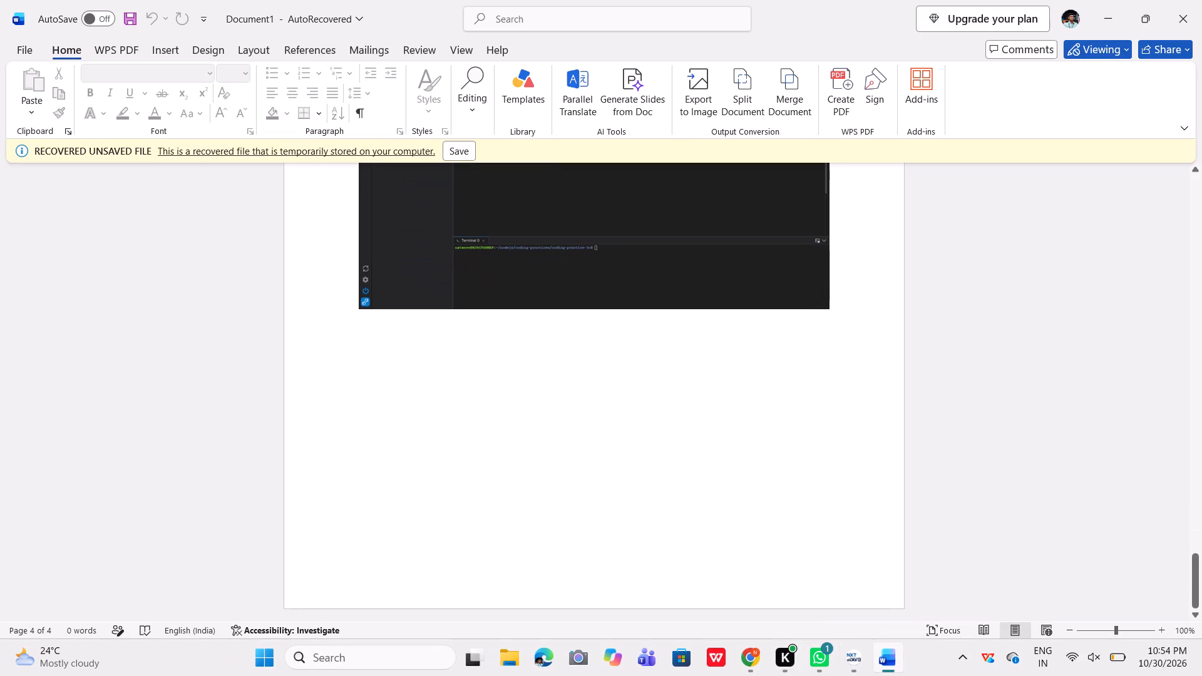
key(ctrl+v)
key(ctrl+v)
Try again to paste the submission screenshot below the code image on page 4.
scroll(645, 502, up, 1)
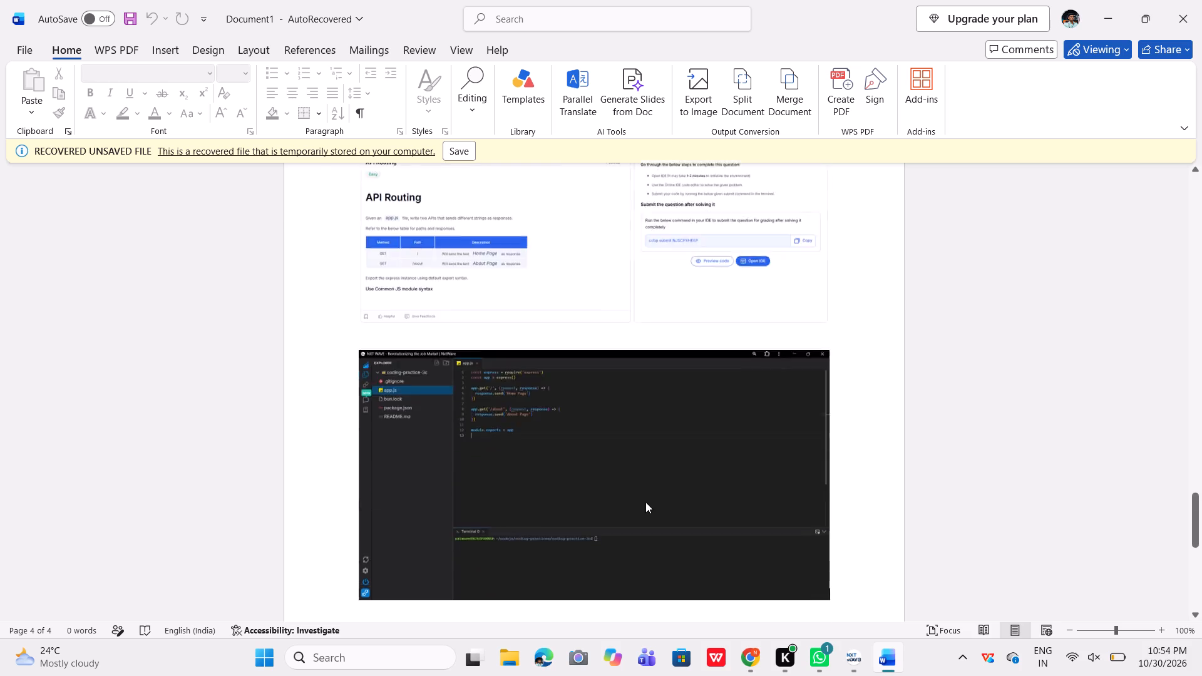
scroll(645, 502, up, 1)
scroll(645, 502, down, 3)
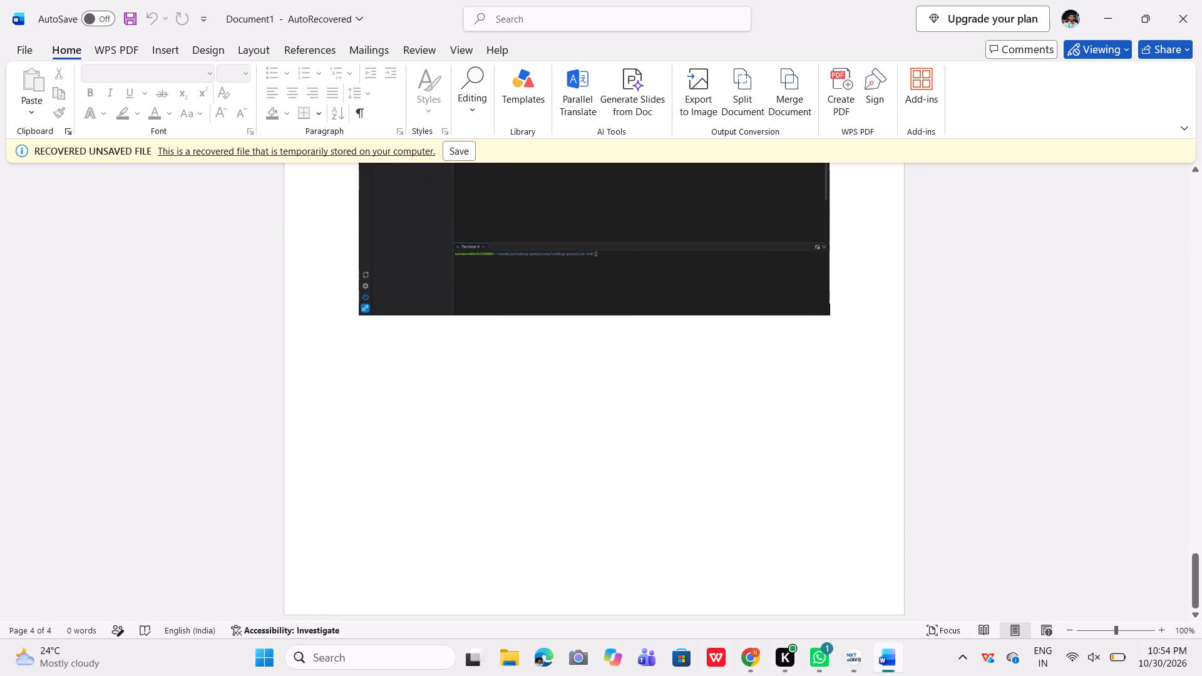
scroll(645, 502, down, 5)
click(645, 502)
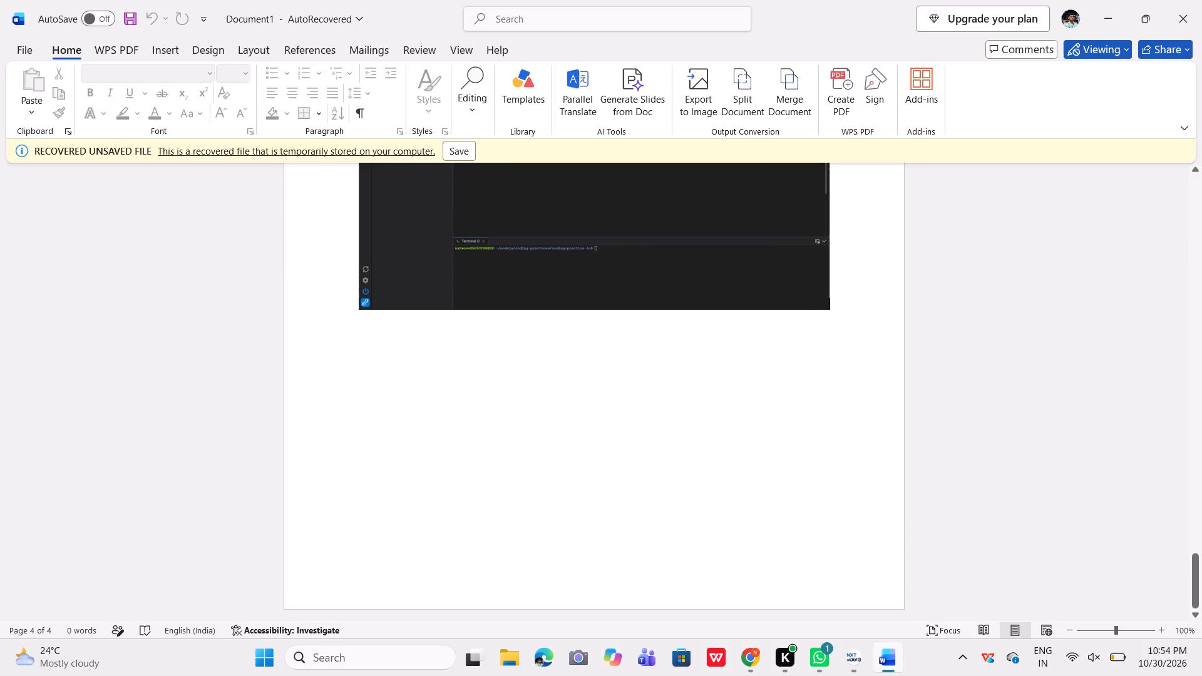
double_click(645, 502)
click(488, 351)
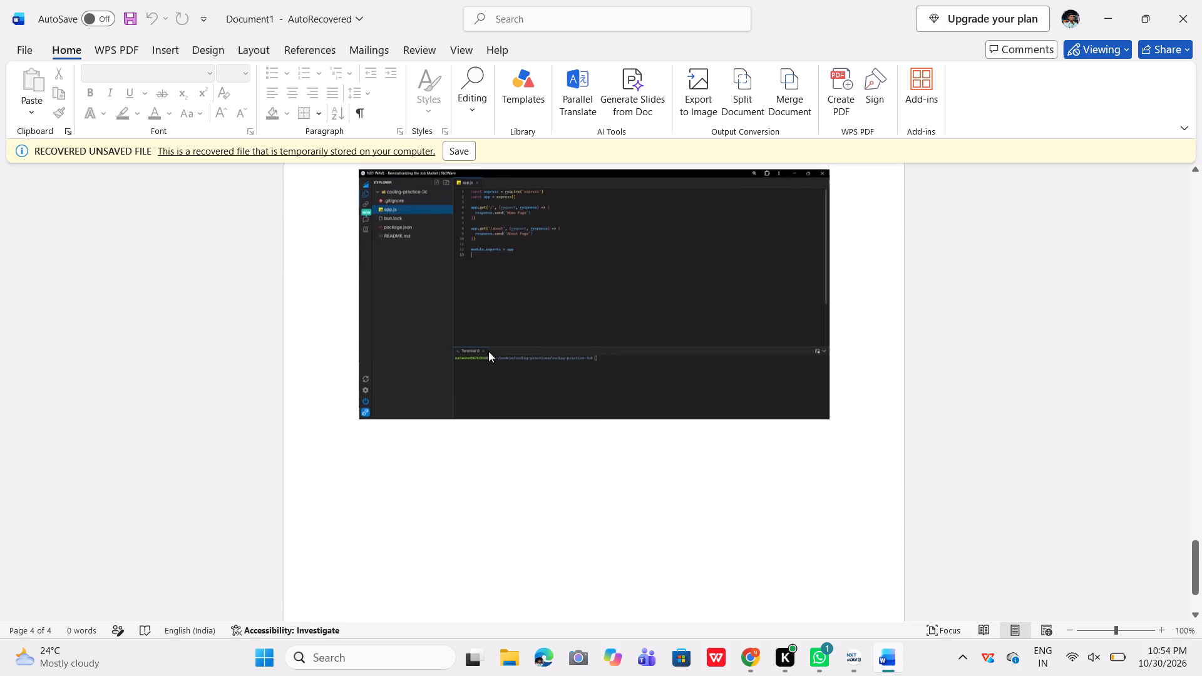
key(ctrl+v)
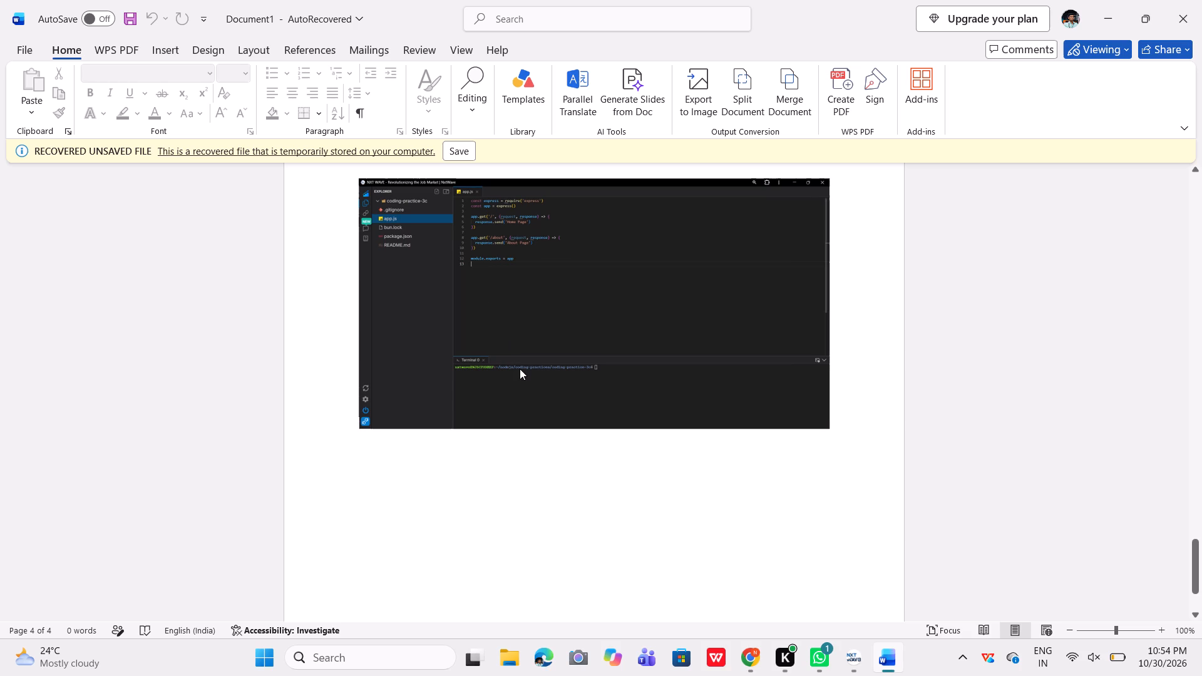
Save the recovered document as BACKEND_LAB_REPORT_1 in the OneDrive Documents folder.
click(465, 145)
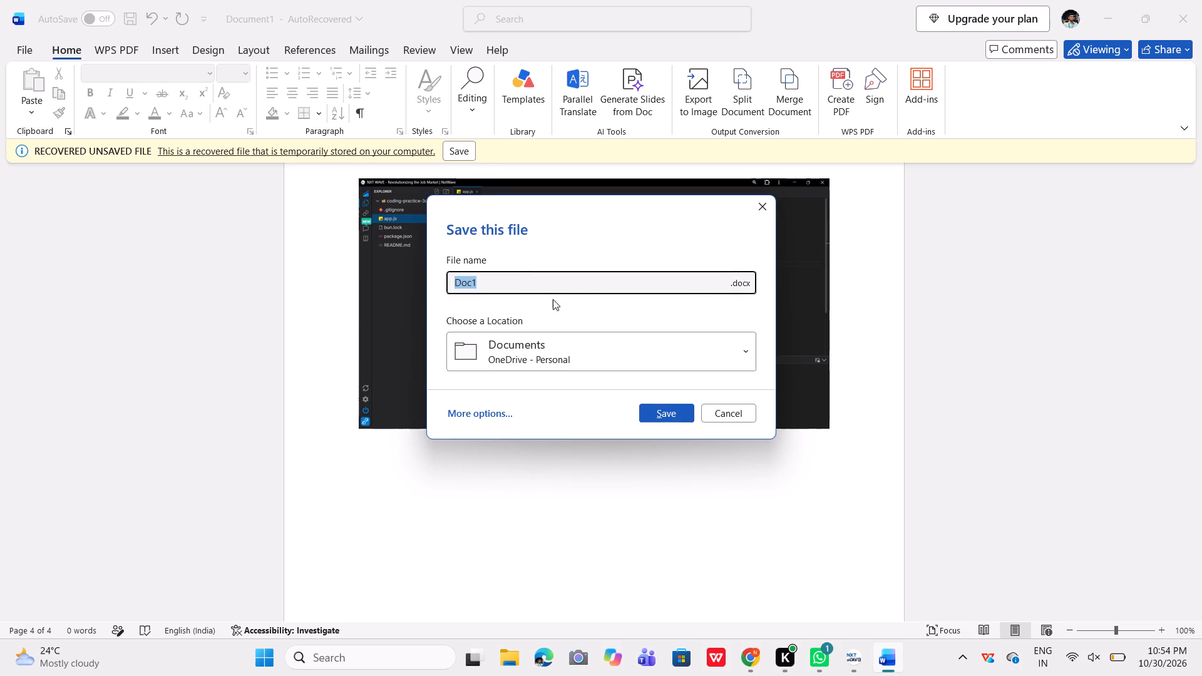
key(BackSpace)
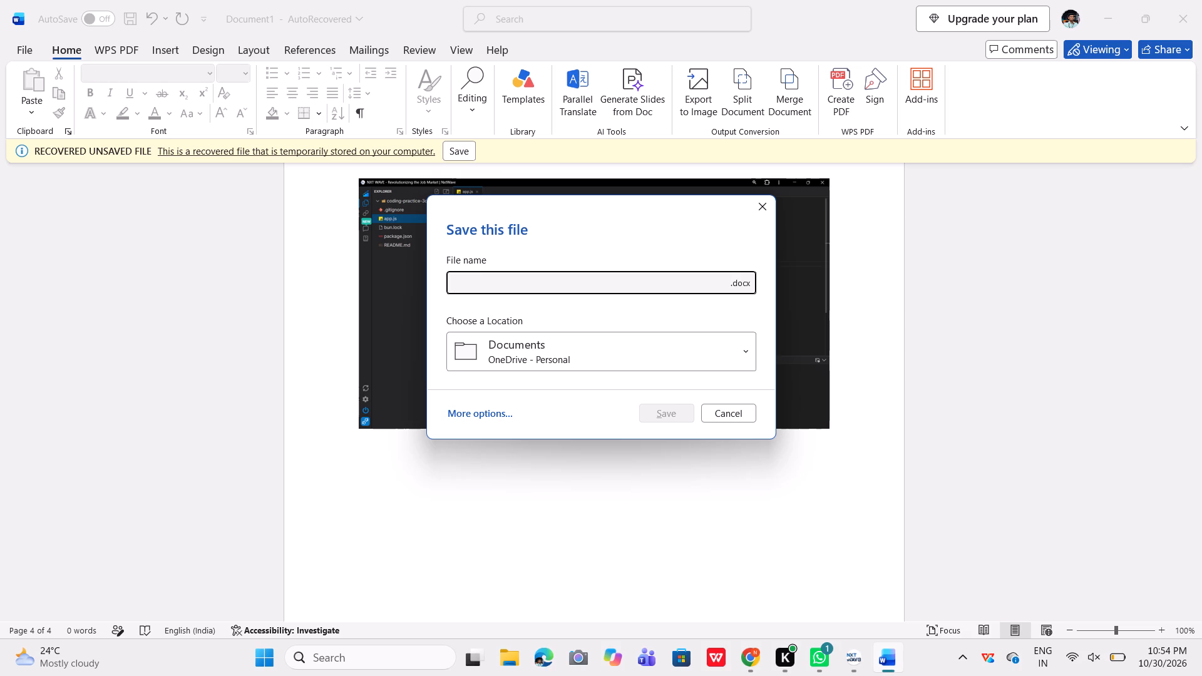
text(BACKEND)
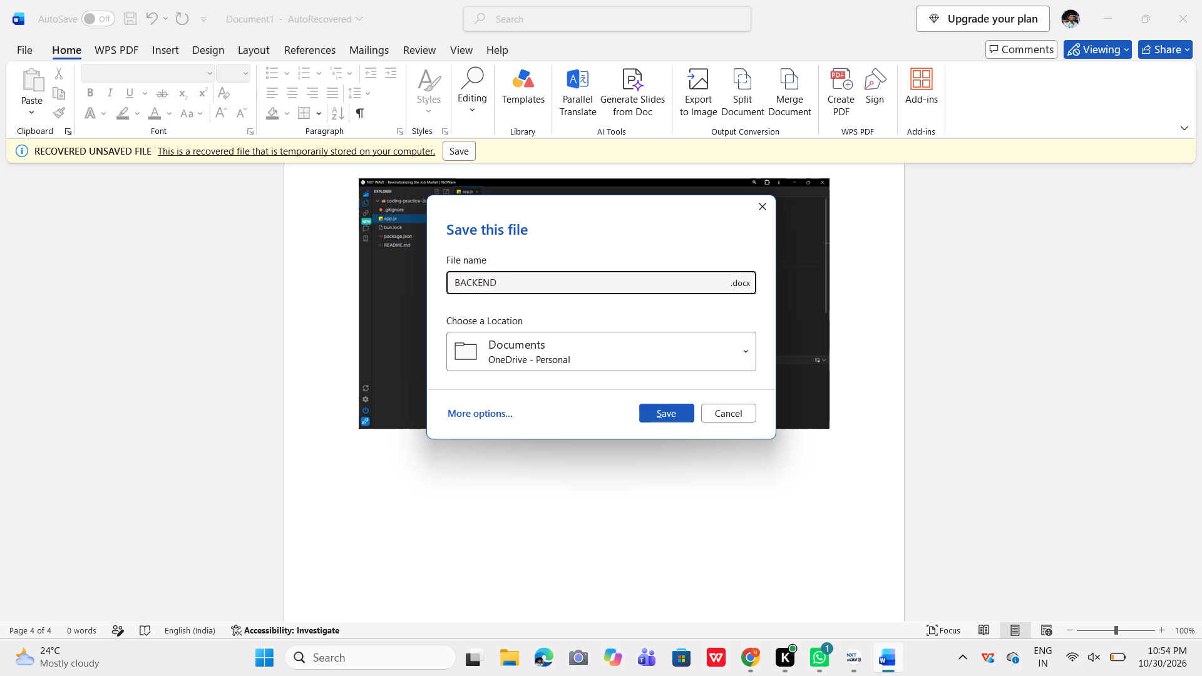
key(shift+underscore)
text(LAB)
text(_REPORT)
key(shift+underscore)
key(1)
click(657, 413)
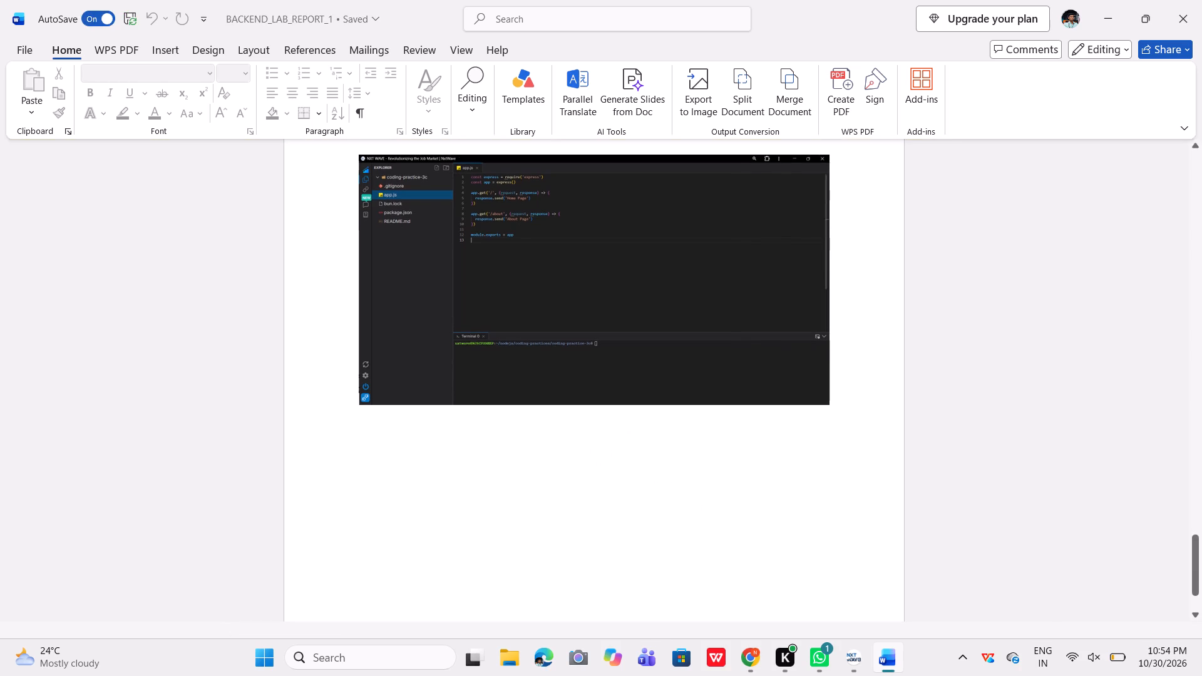
Paste the API Routing submission screenshot below the code image at the end of the document.
click(620, 437)
key(ctrl+v)
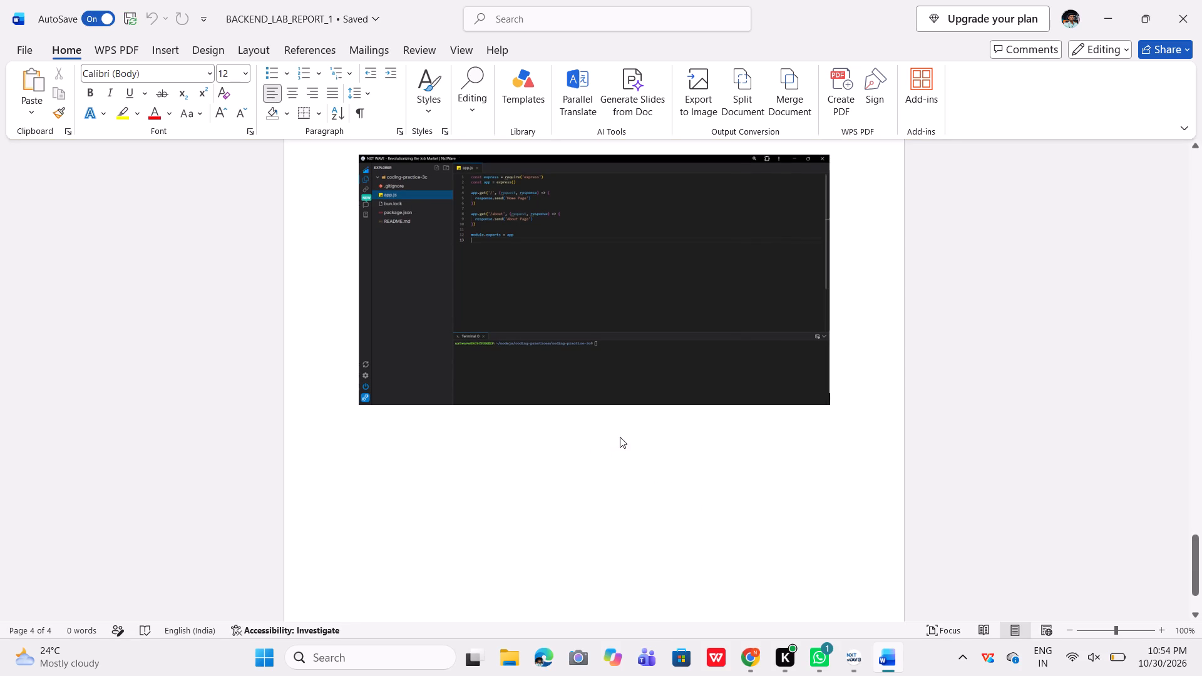
scroll(620, 437, down, 2)
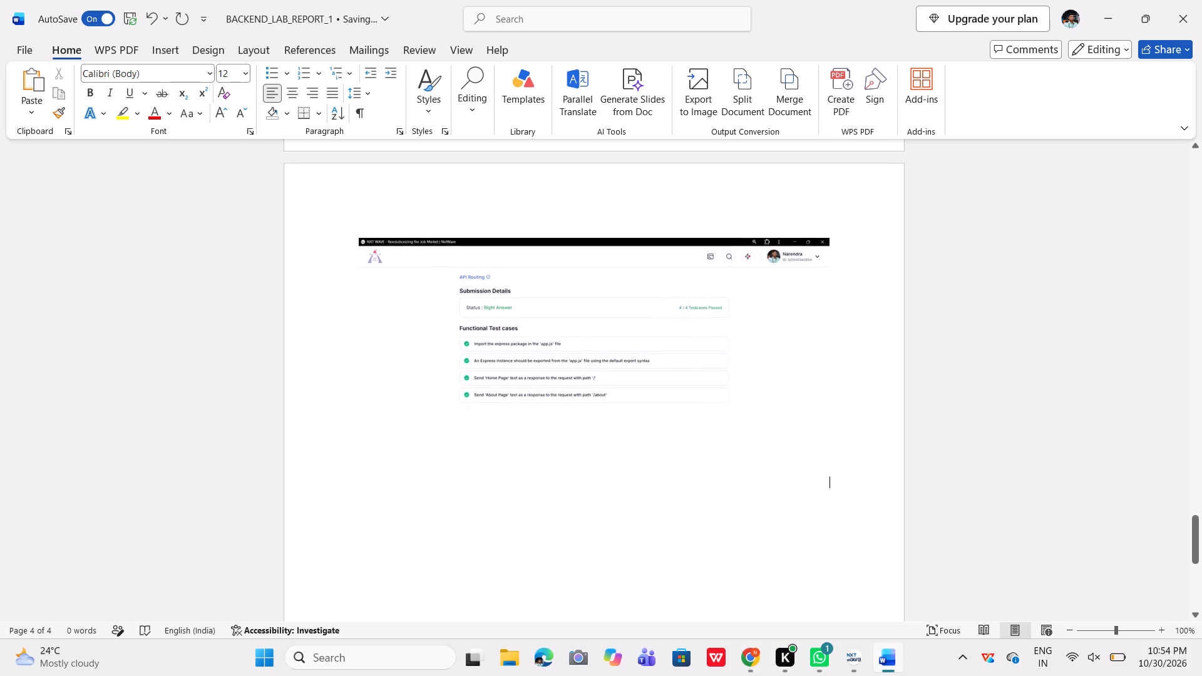
scroll(620, 437, down, 3)
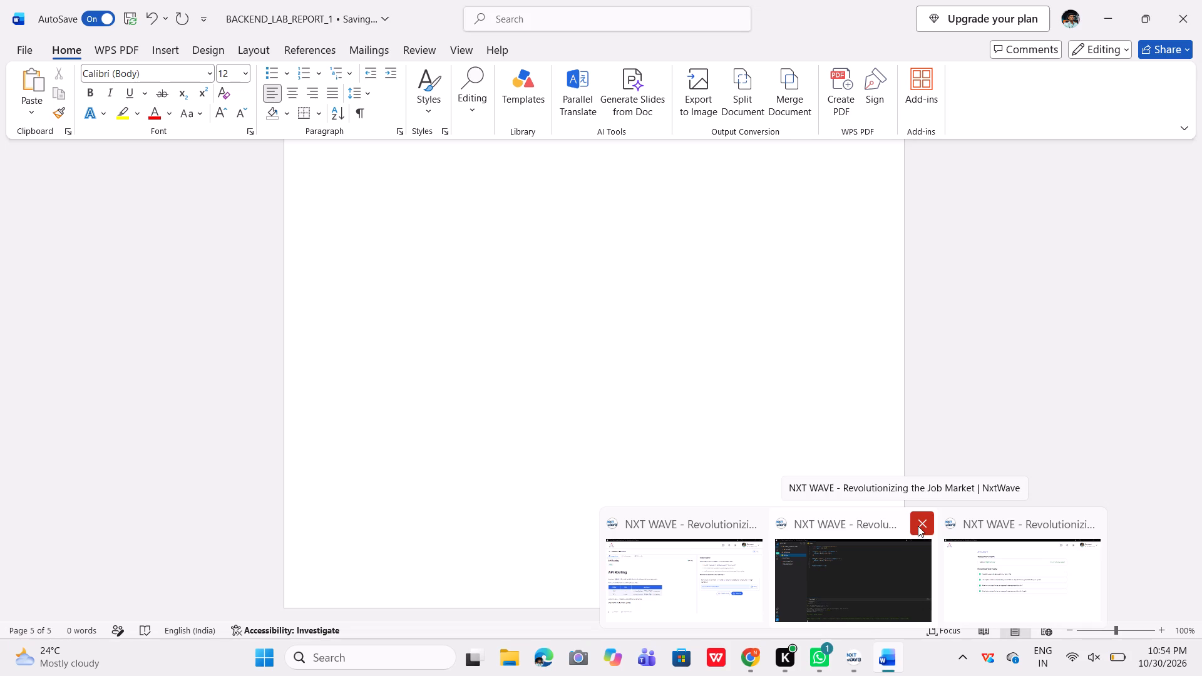
Close the NXT WAVE windows holding the API Routing IDE and its submission details.
click(918, 526)
click(1012, 522)
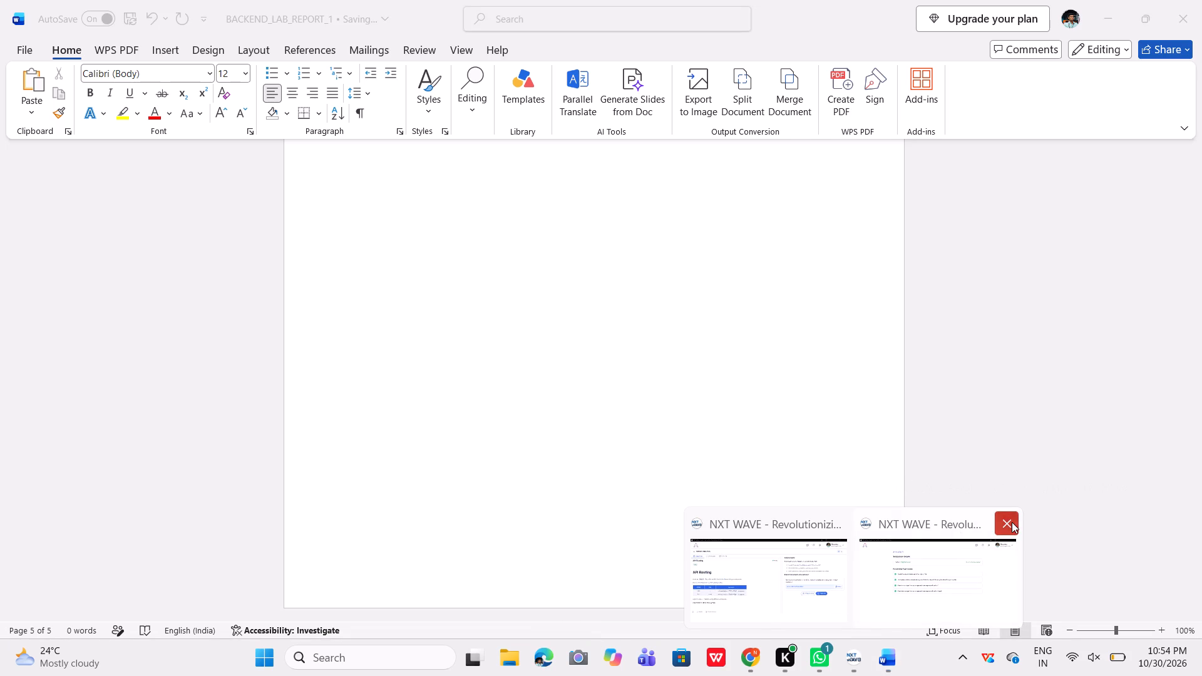
Switch to the remaining NXT WAVE window, open the Gadgets Page question from the coding practice list and launch its IDE.
click(853, 545)
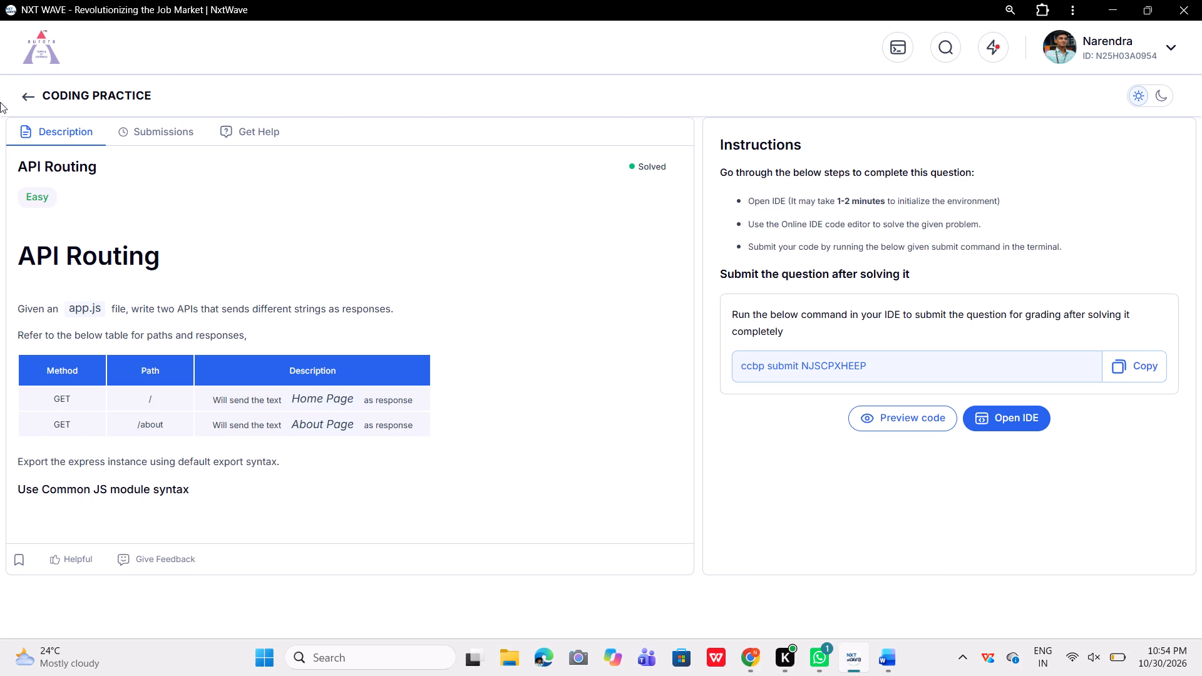
click(24, 95)
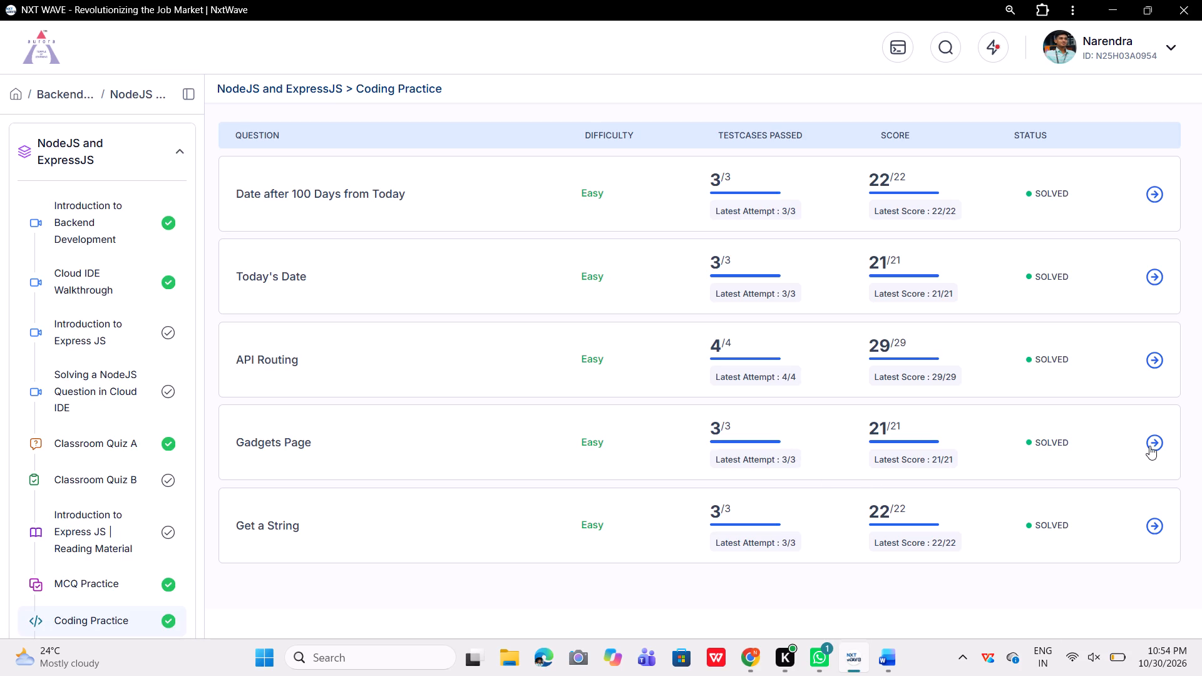
click(1149, 446)
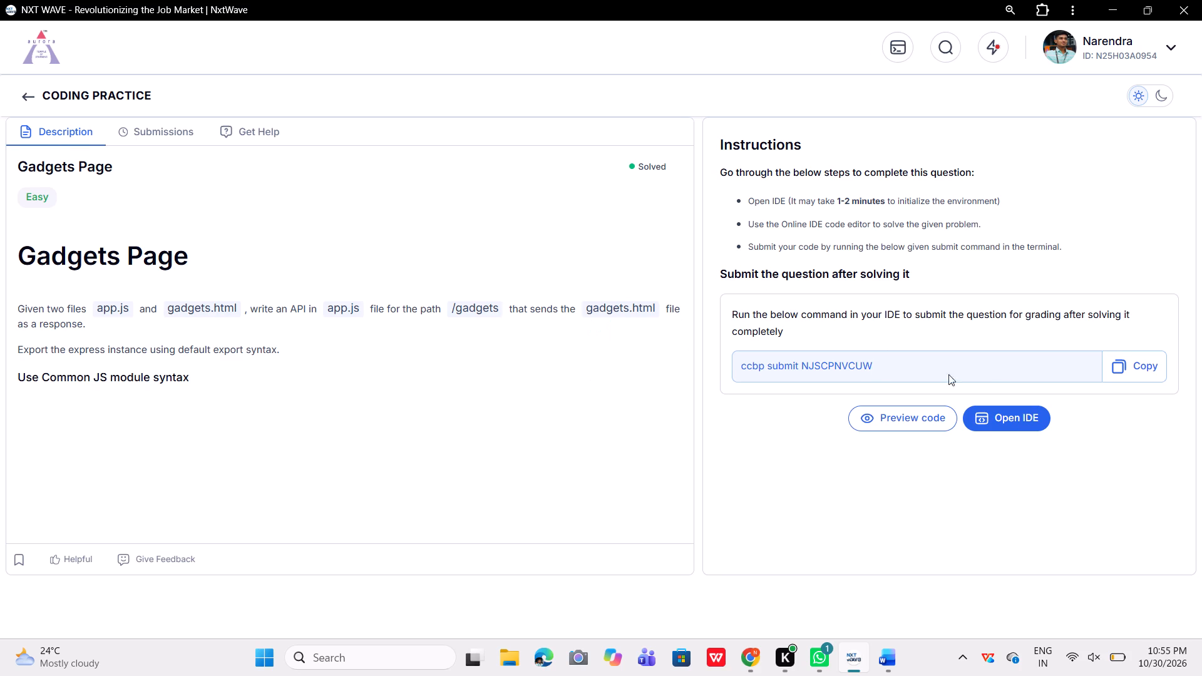
click(1015, 409)
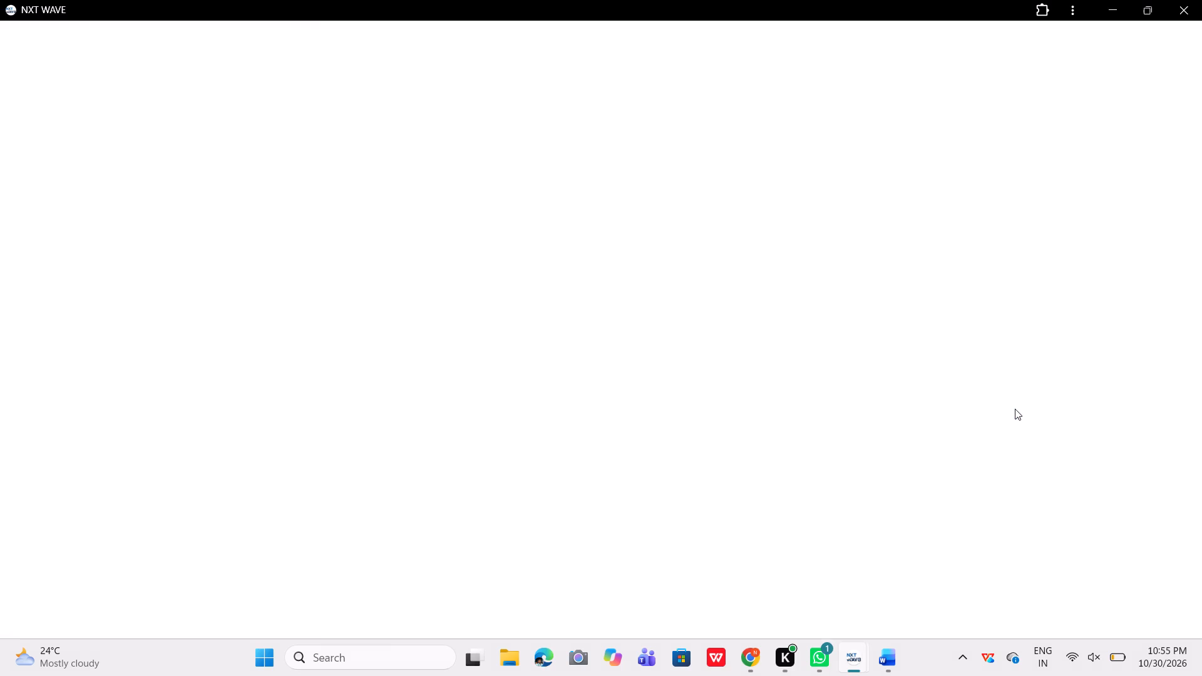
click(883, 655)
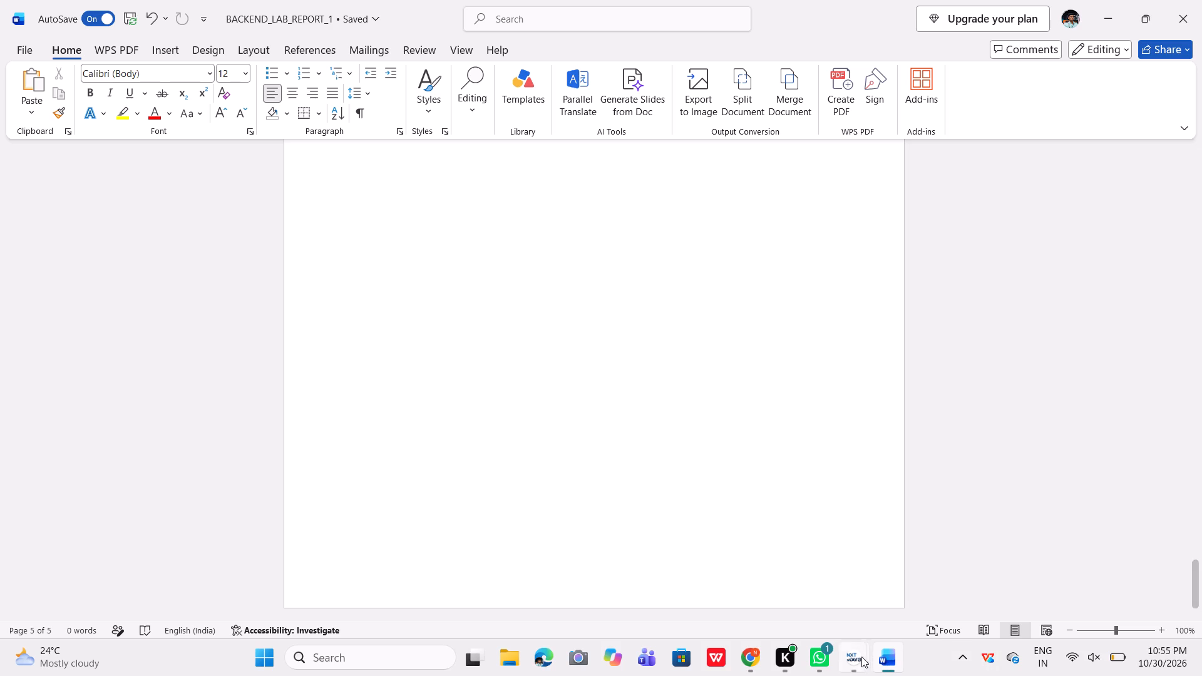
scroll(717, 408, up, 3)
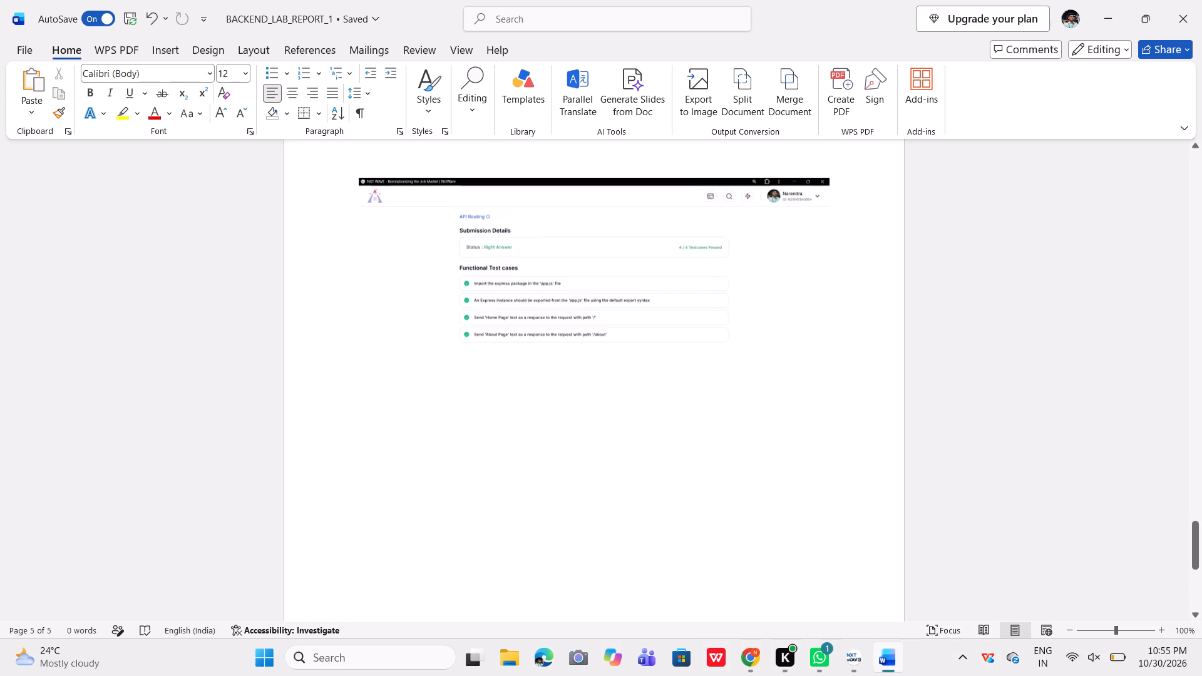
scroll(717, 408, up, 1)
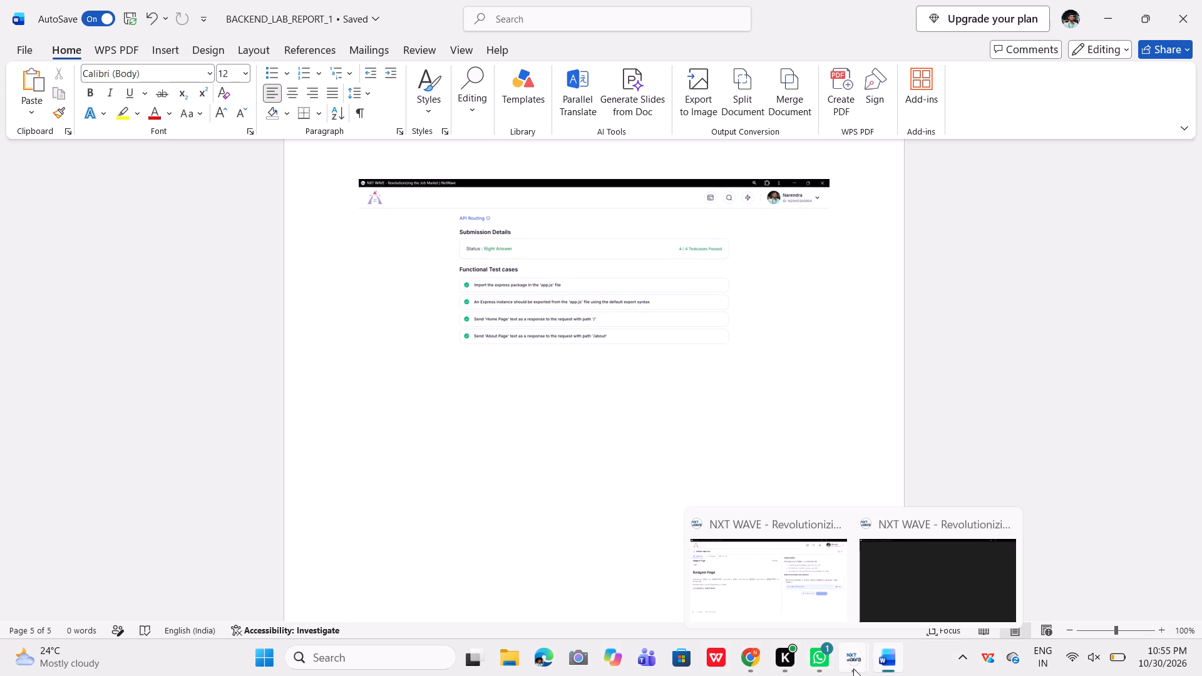
Switch to the Gadgets Page IDE window and agree to close the IDE session active in another window.
click(923, 620)
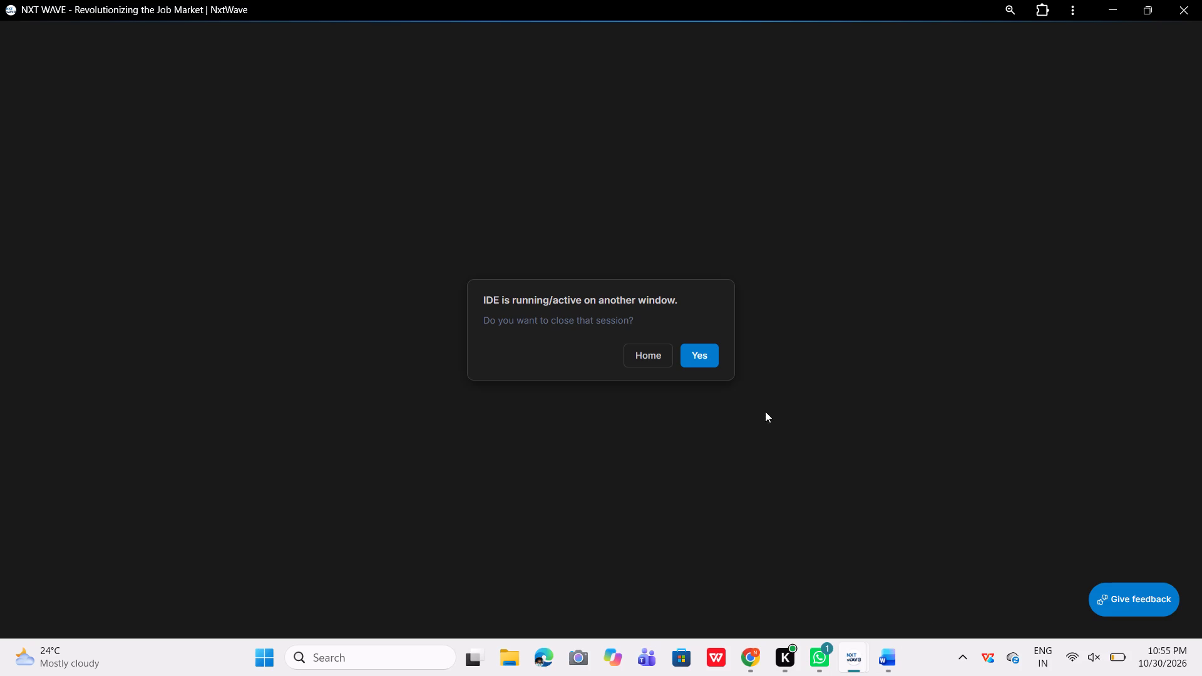
click(705, 356)
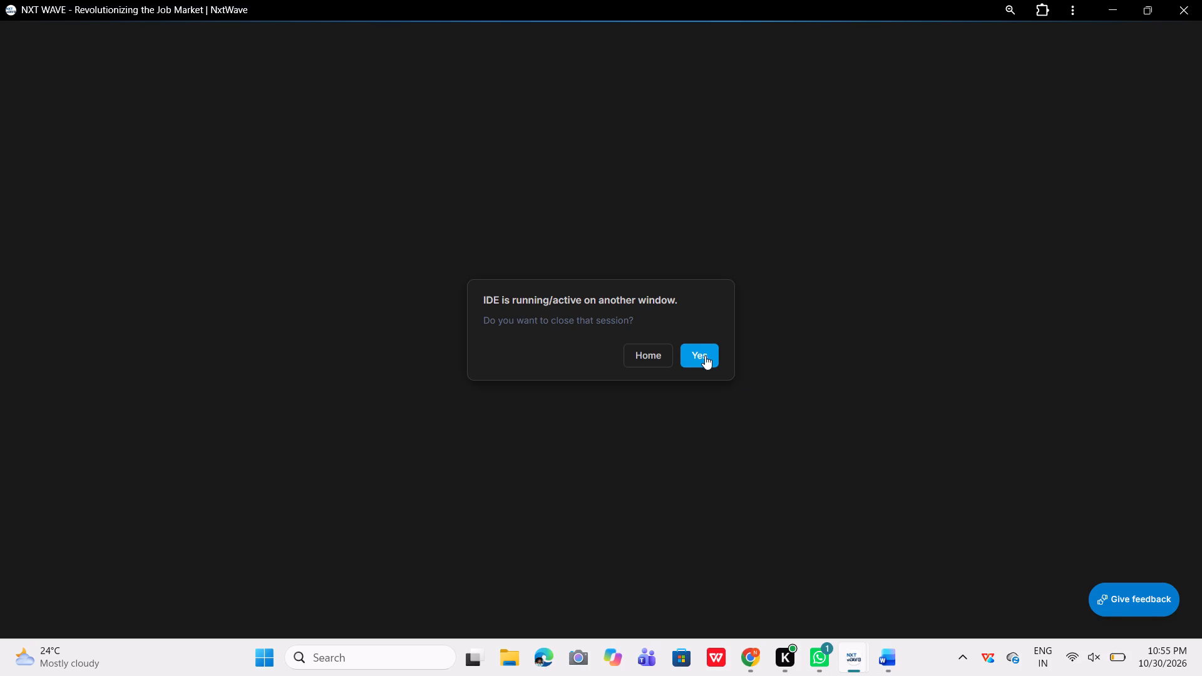
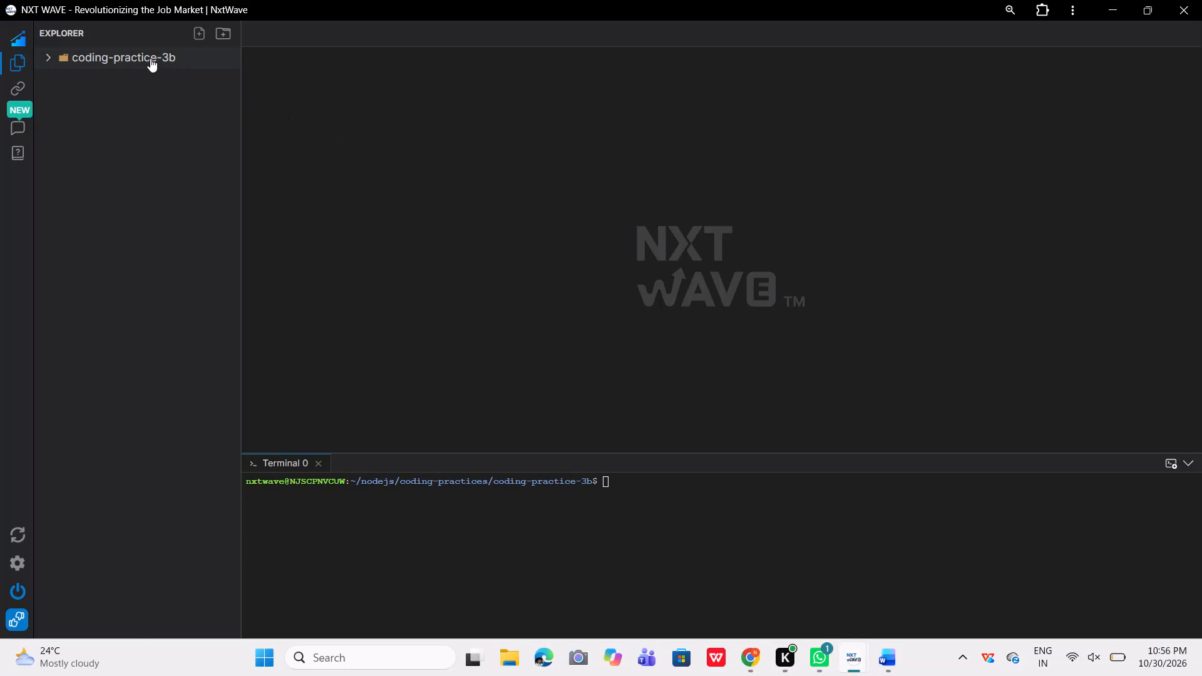
Open app.js from the coding-practice-3b folder and run npm install in the terminal.
click(150, 58)
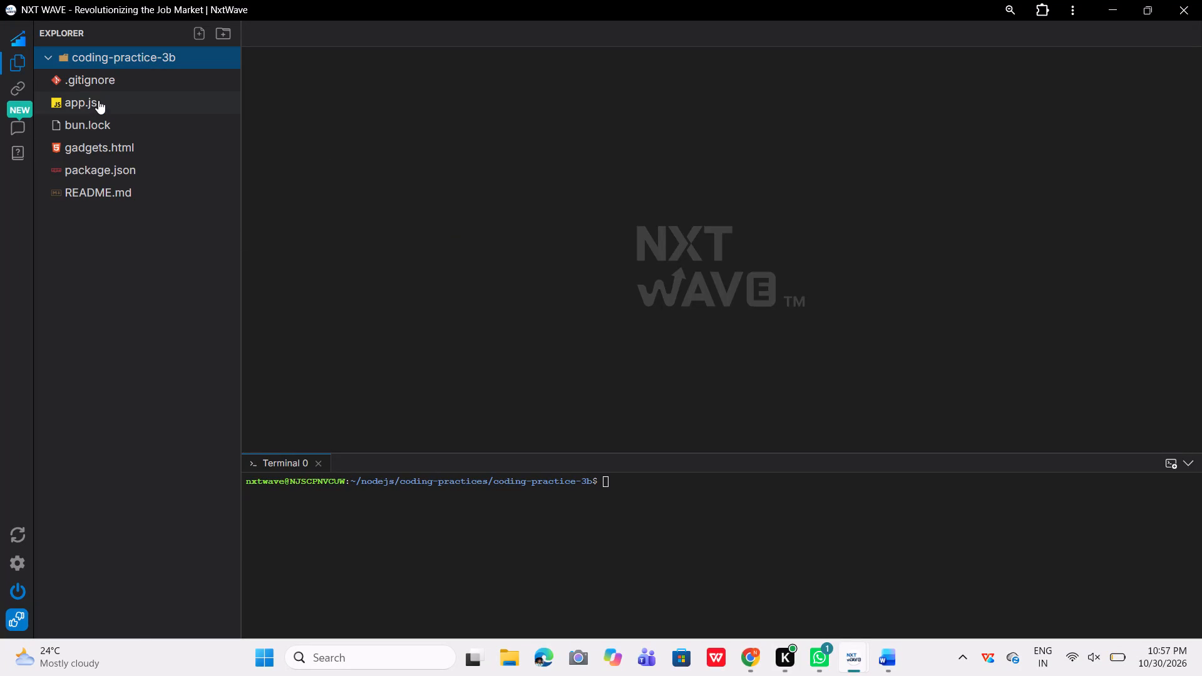
click(98, 100)
click(677, 495)
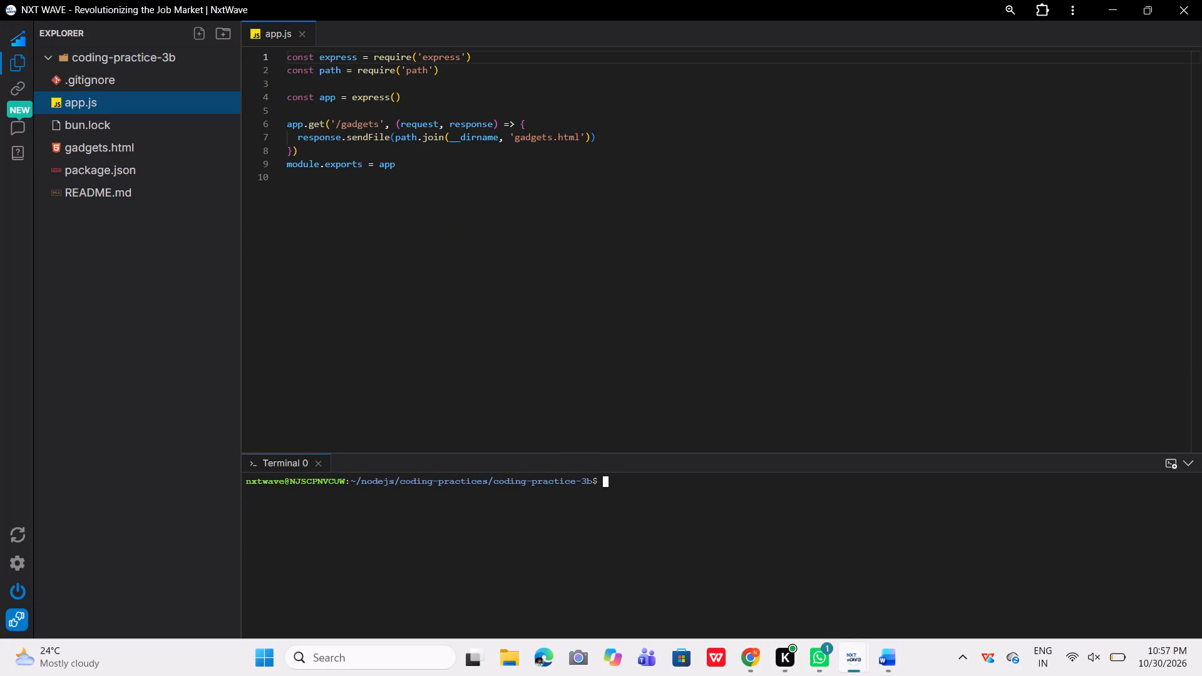
text(NPM)
key(space)
key(BackSpace)
key(BackSpace)
key(BackSpace)
key(BackSpace)
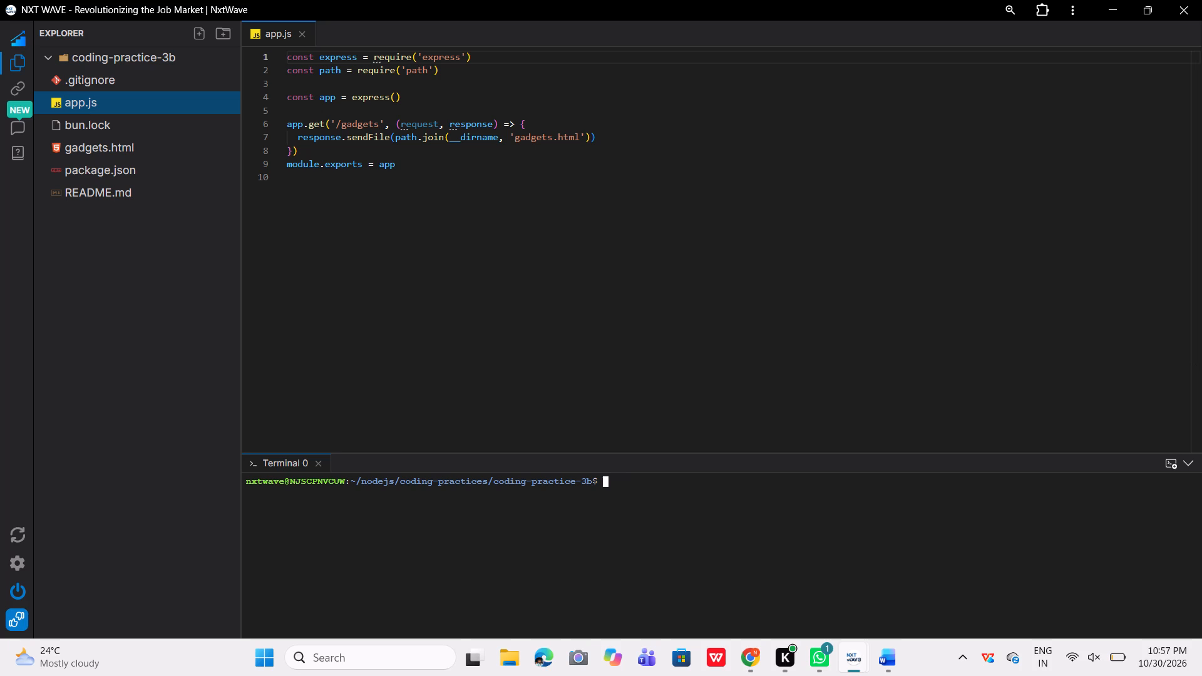
text(npm install)
key(Return)
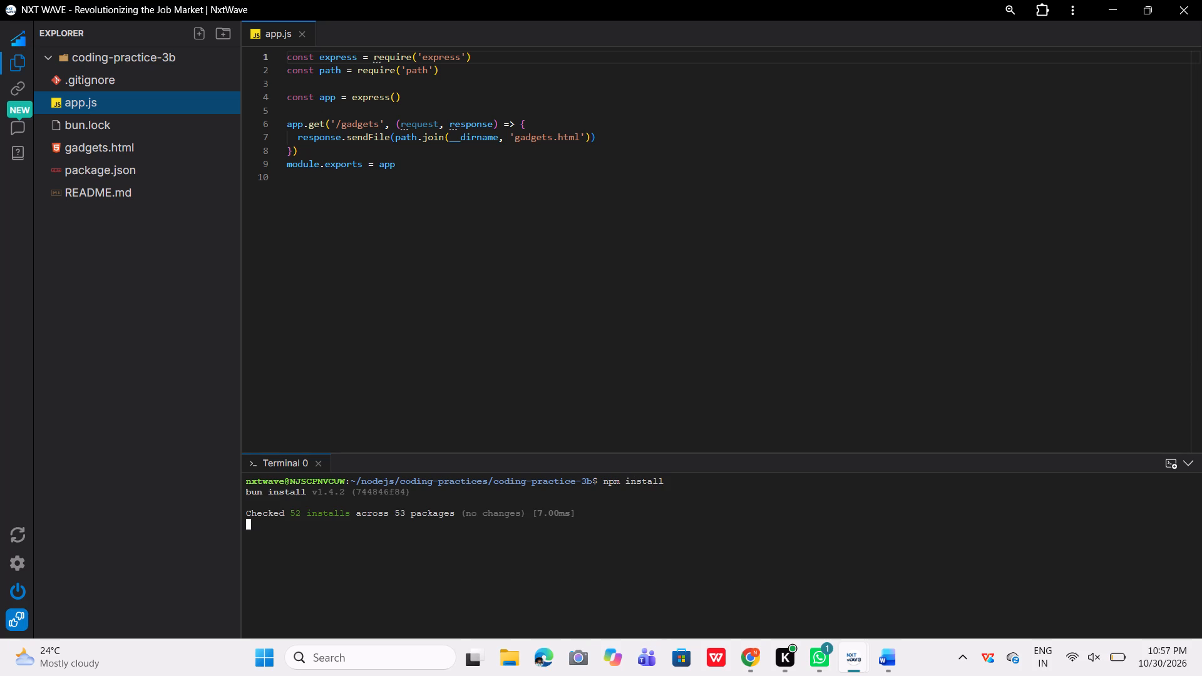
Copy the submit command from the Gadgets Page question and run ccbp submit NJSCPNVCUW in the IDE terminal.
key(ctrl+shift+v)
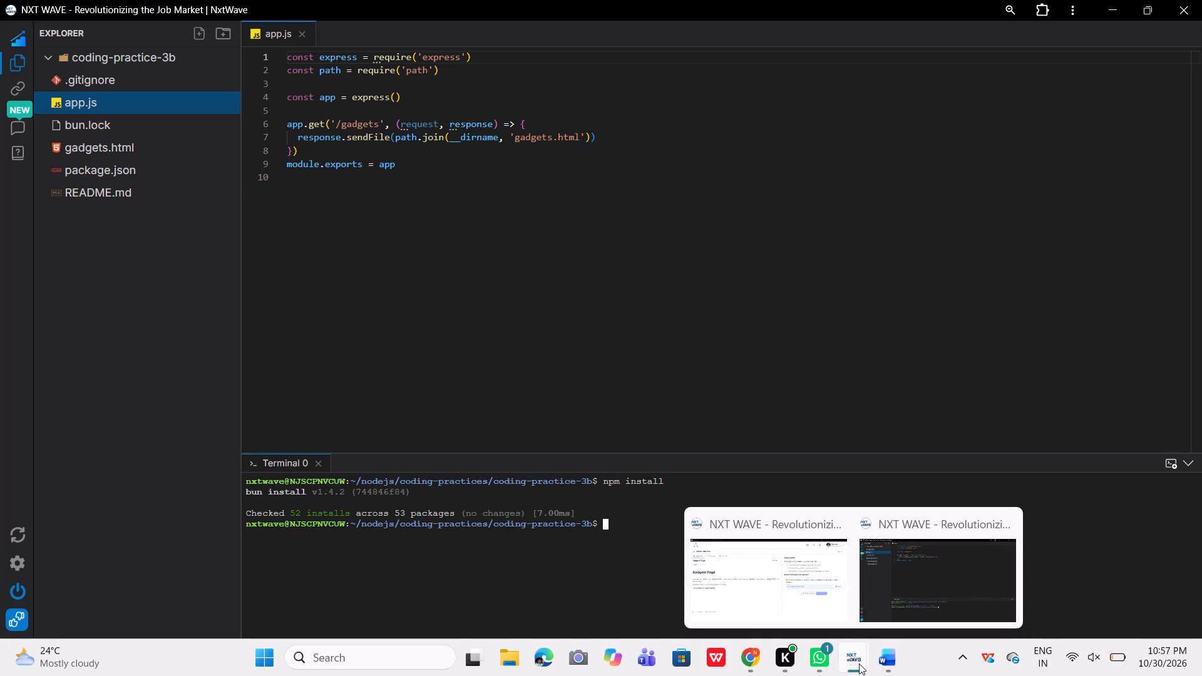
click(818, 625)
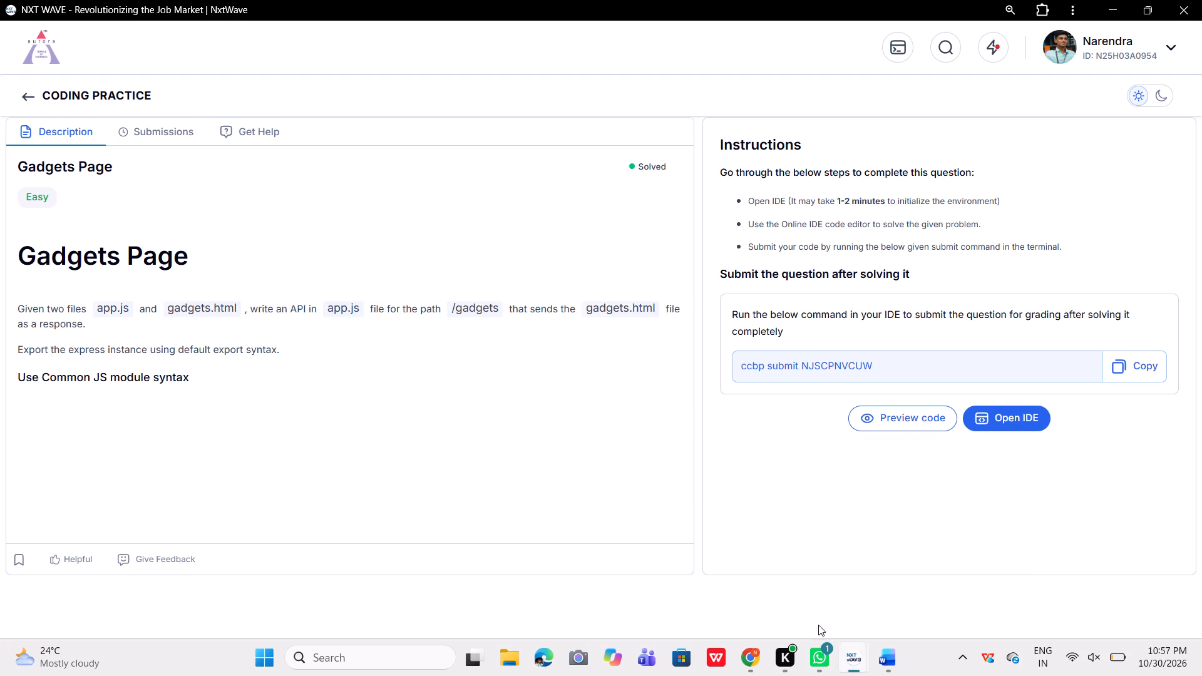
click(1134, 365)
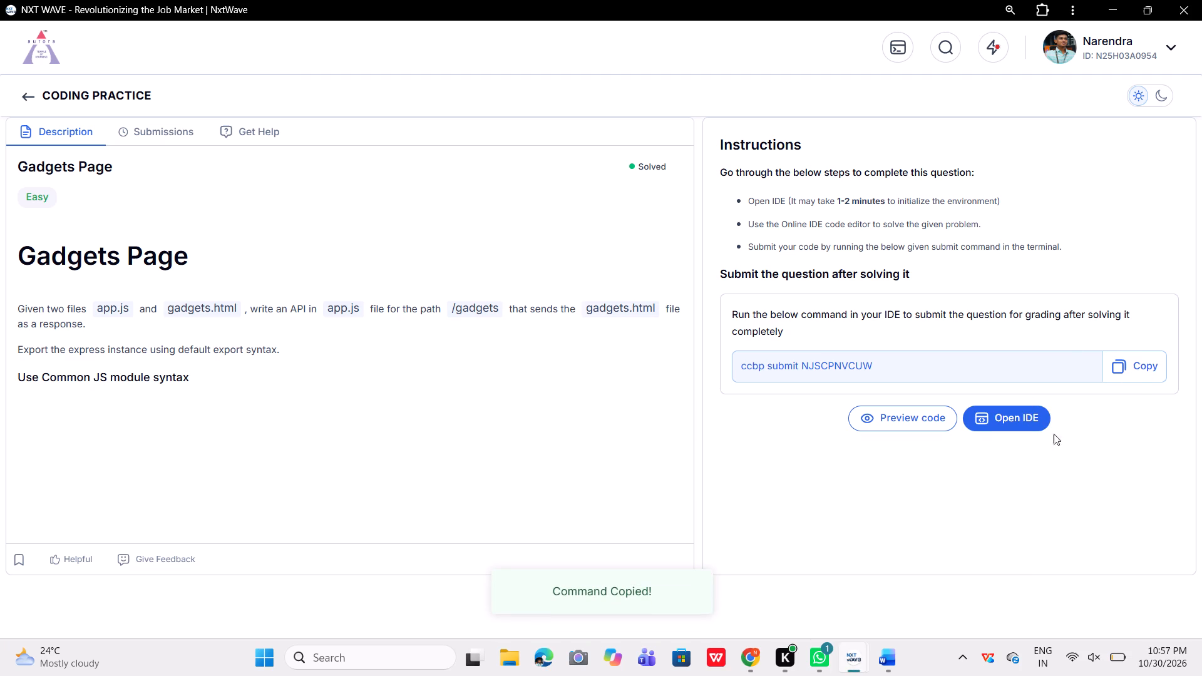
click(927, 595)
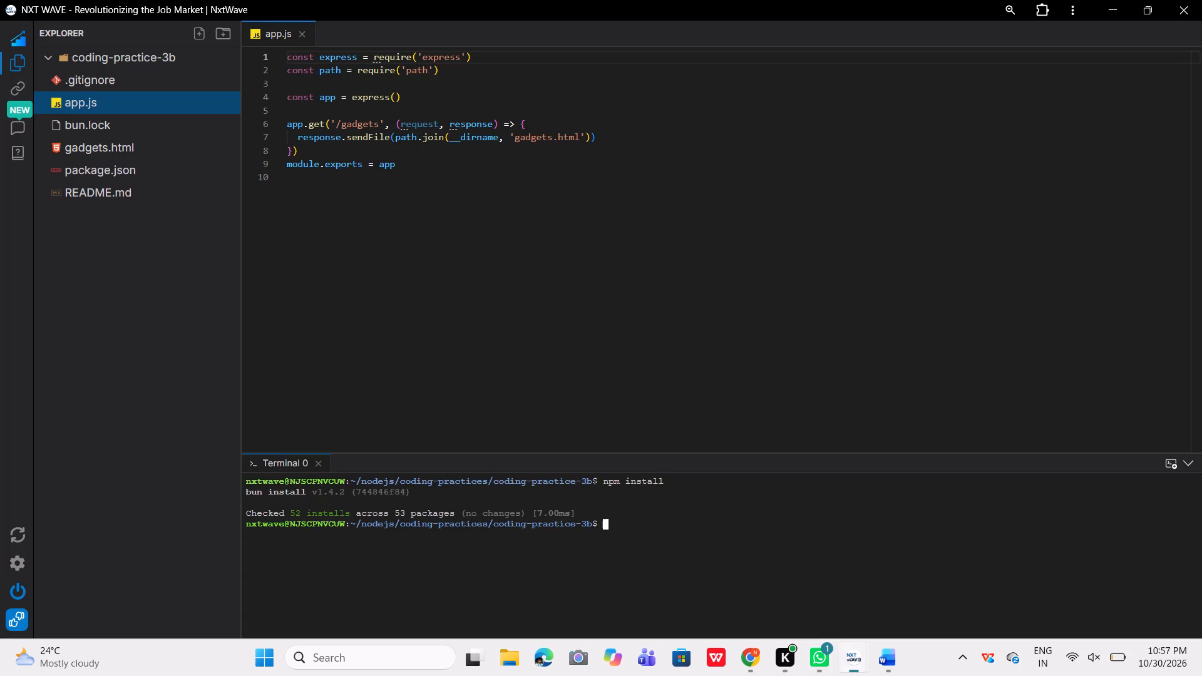
click(619, 523)
key(ctrl+shift+v)
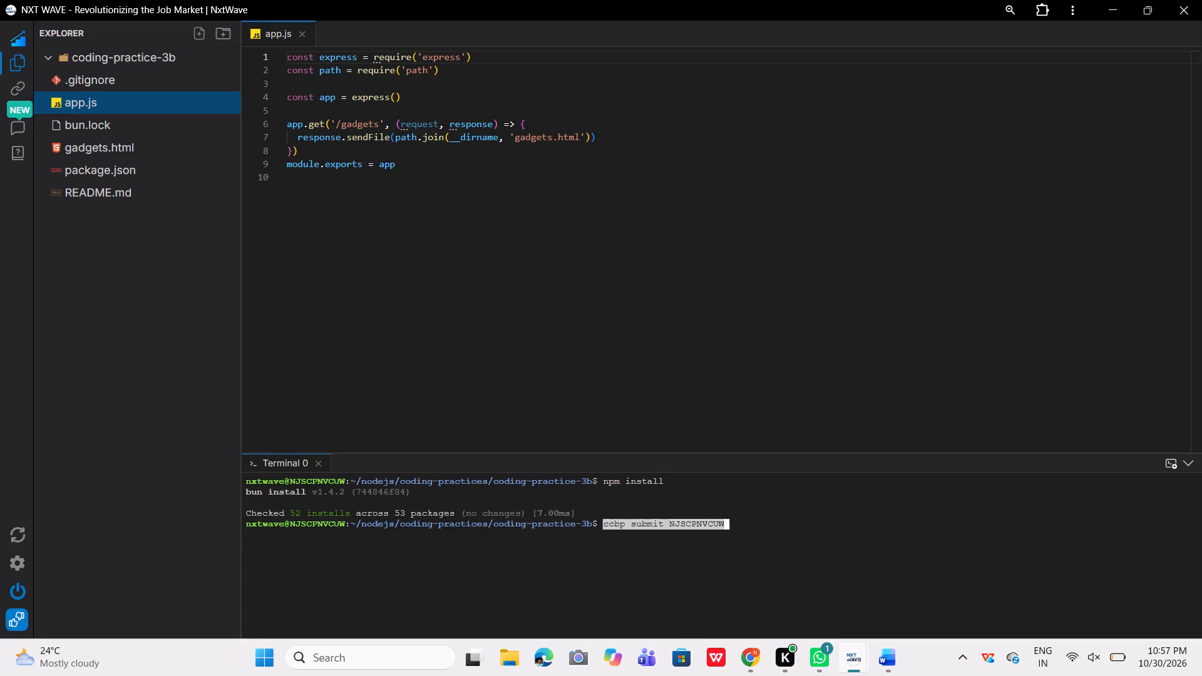
key(Return)
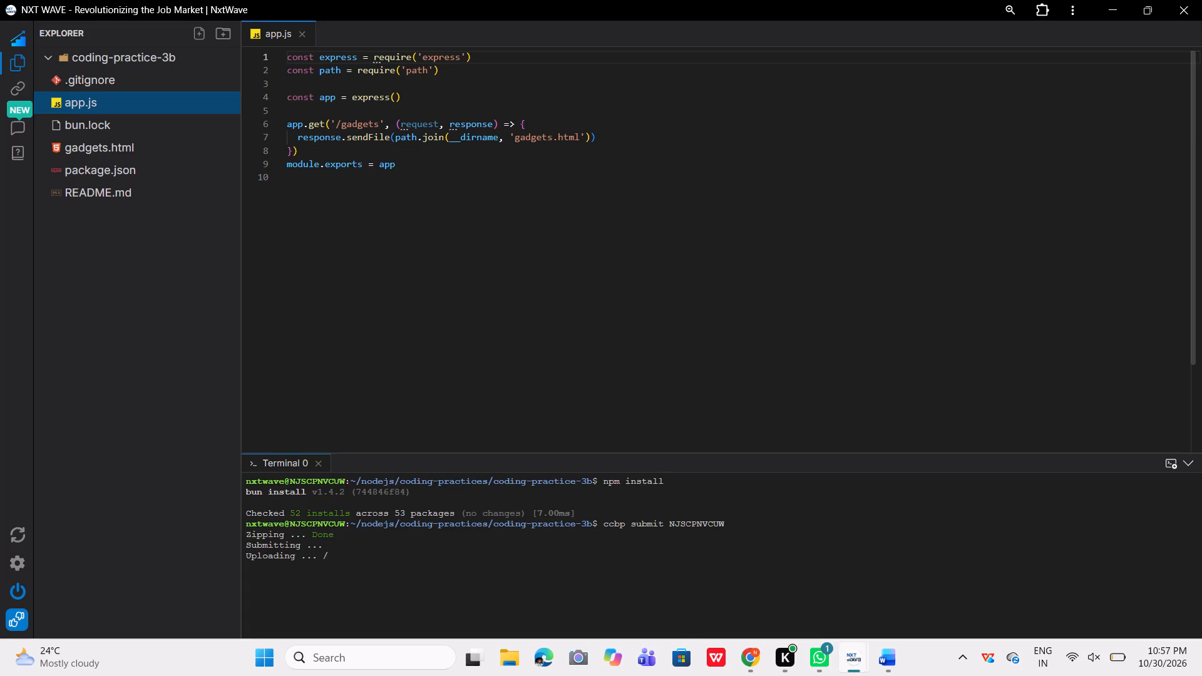
Capture a screenshot of the Gadgets Page question and paste it at the end of the Word document BACKEND_LAB_REPORT_1.
click(1114, 8)
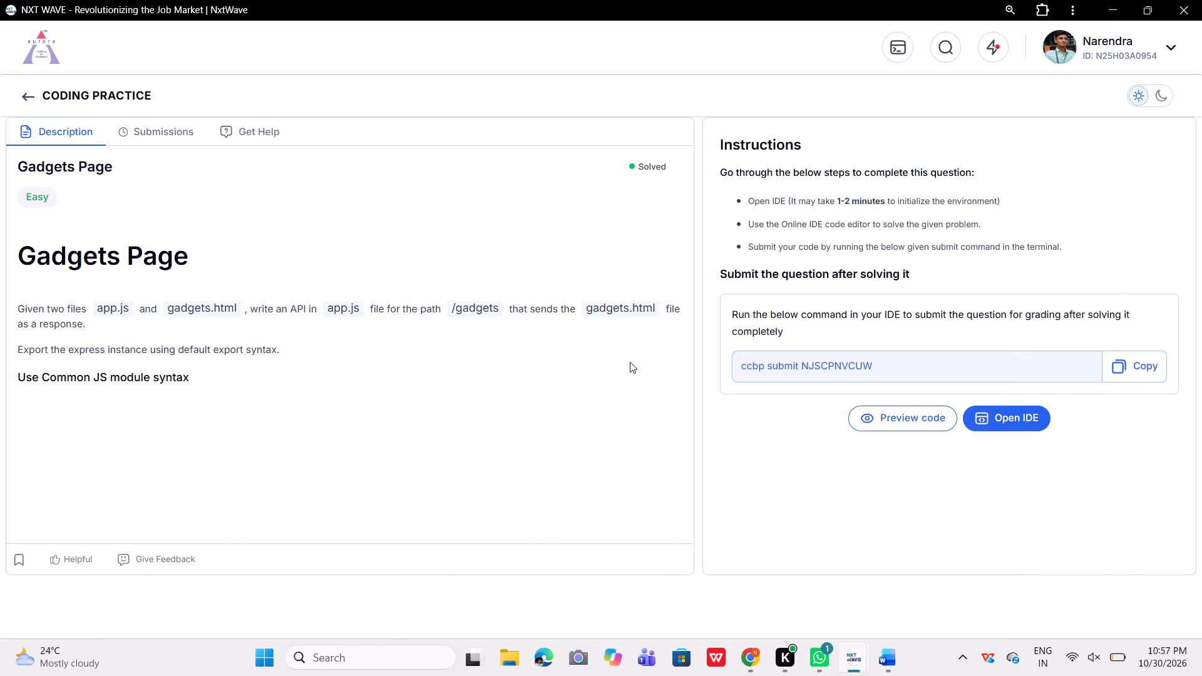
key(Print)
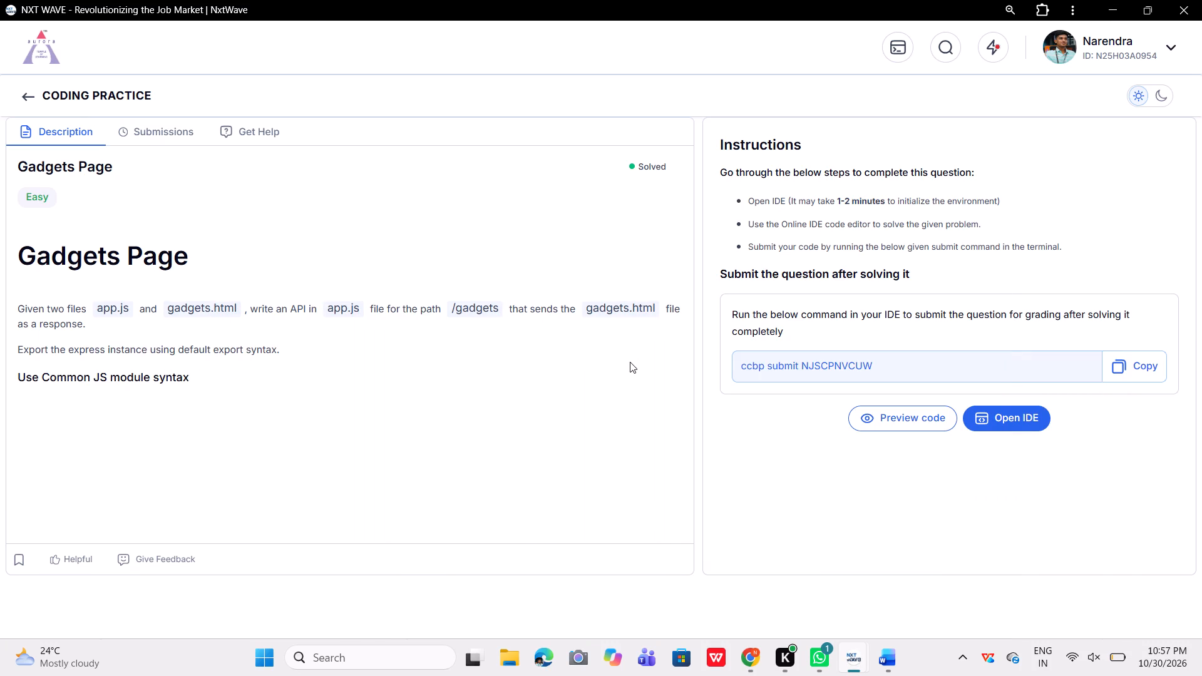
click(630, 362)
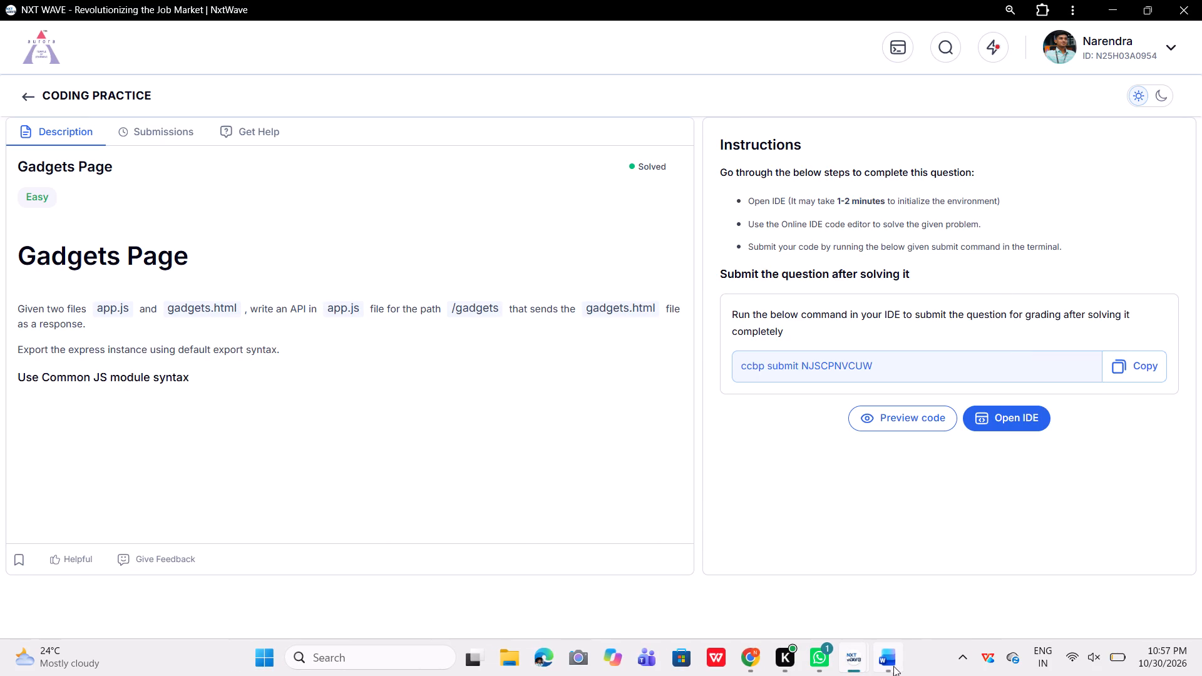
click(893, 666)
scroll(727, 492, down, 1)
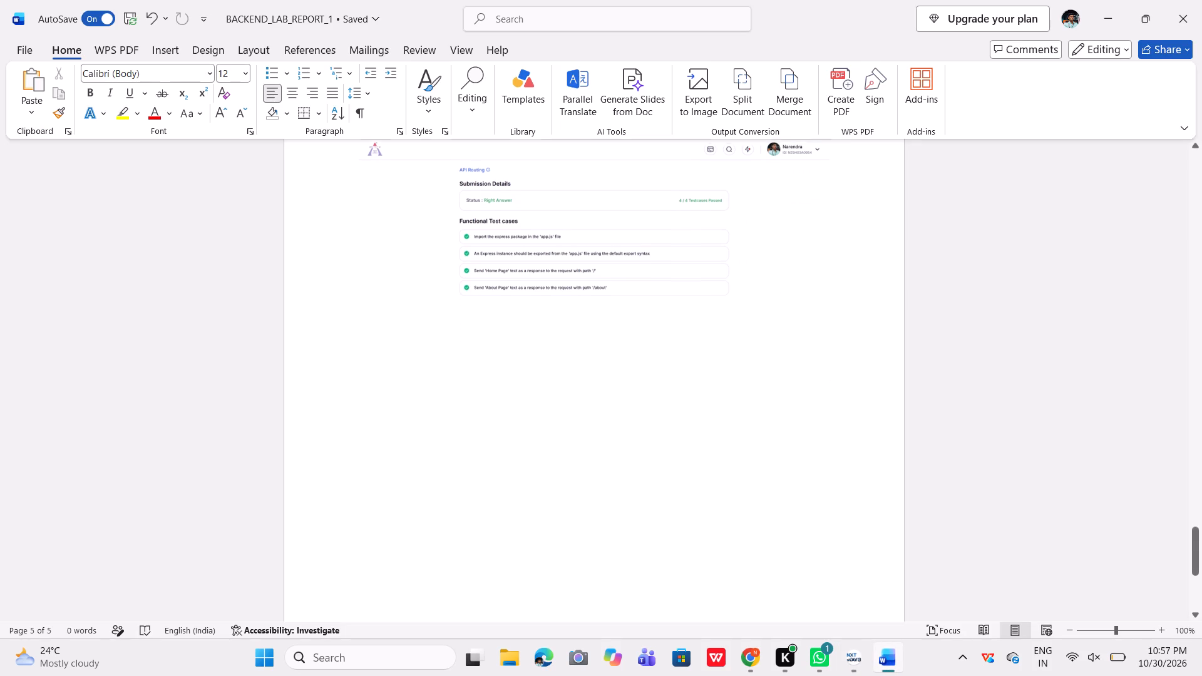
scroll(727, 492, down, 2)
click(675, 426)
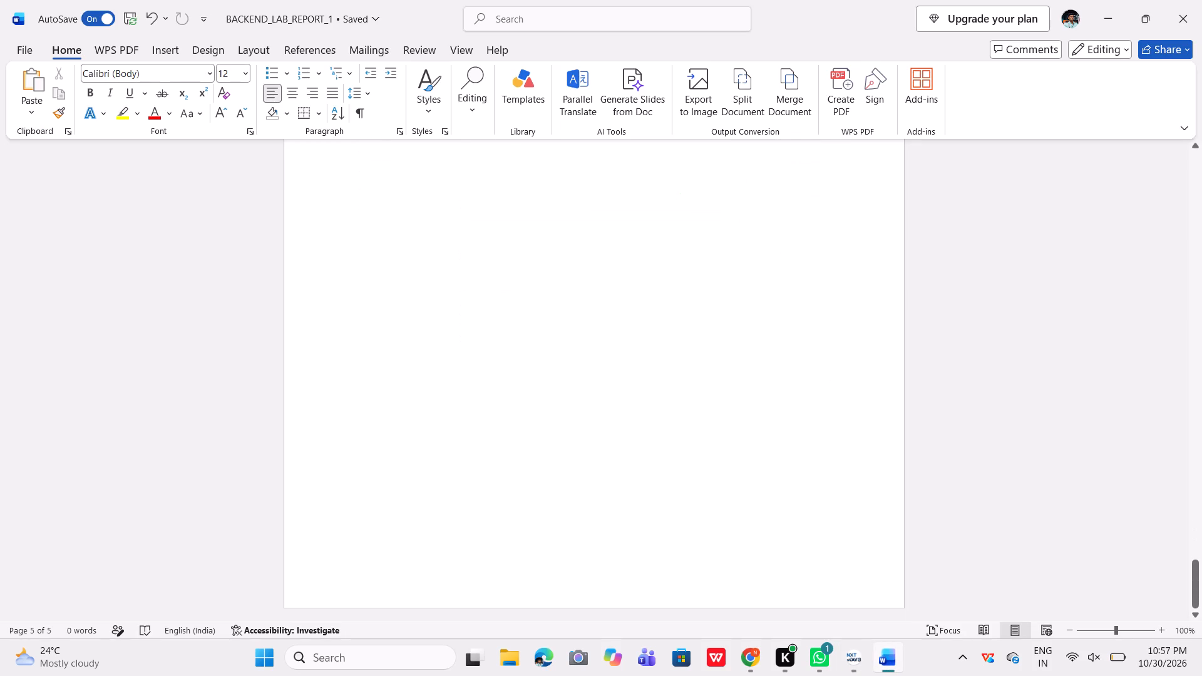
key(ctrl+v)
Capture the Gadgets Page IDE showing the app.js code and paste the screenshot below the question image in Word.
scroll(675, 426, down, 1)
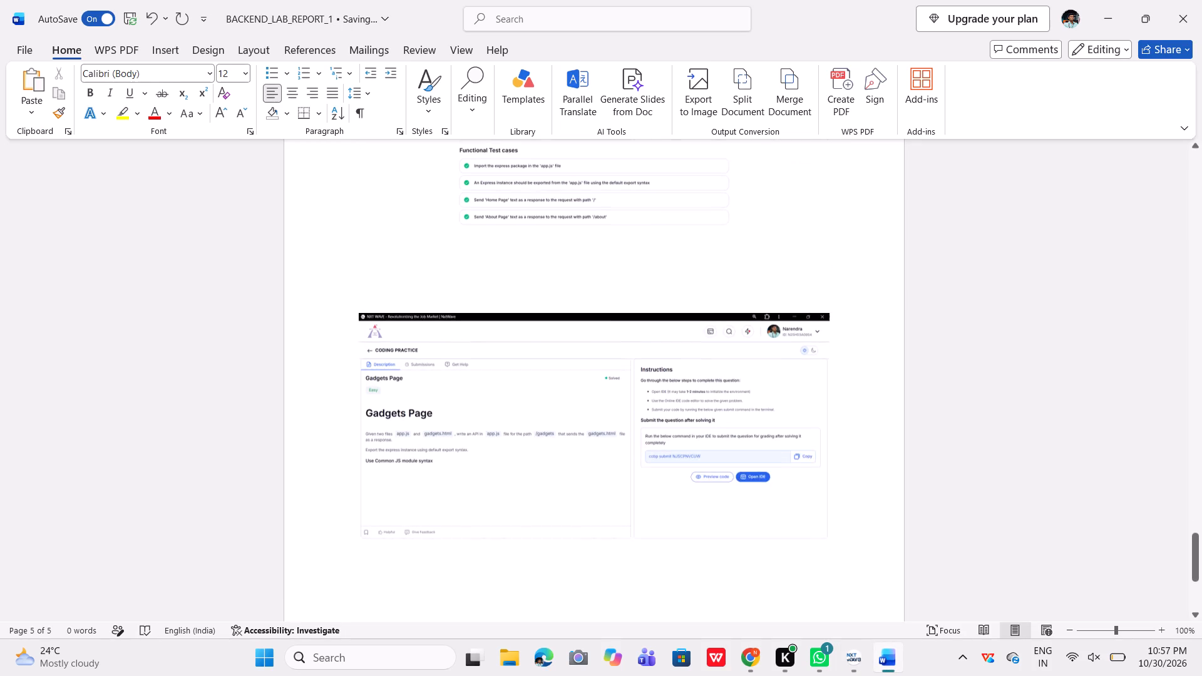
scroll(675, 426, down, 1)
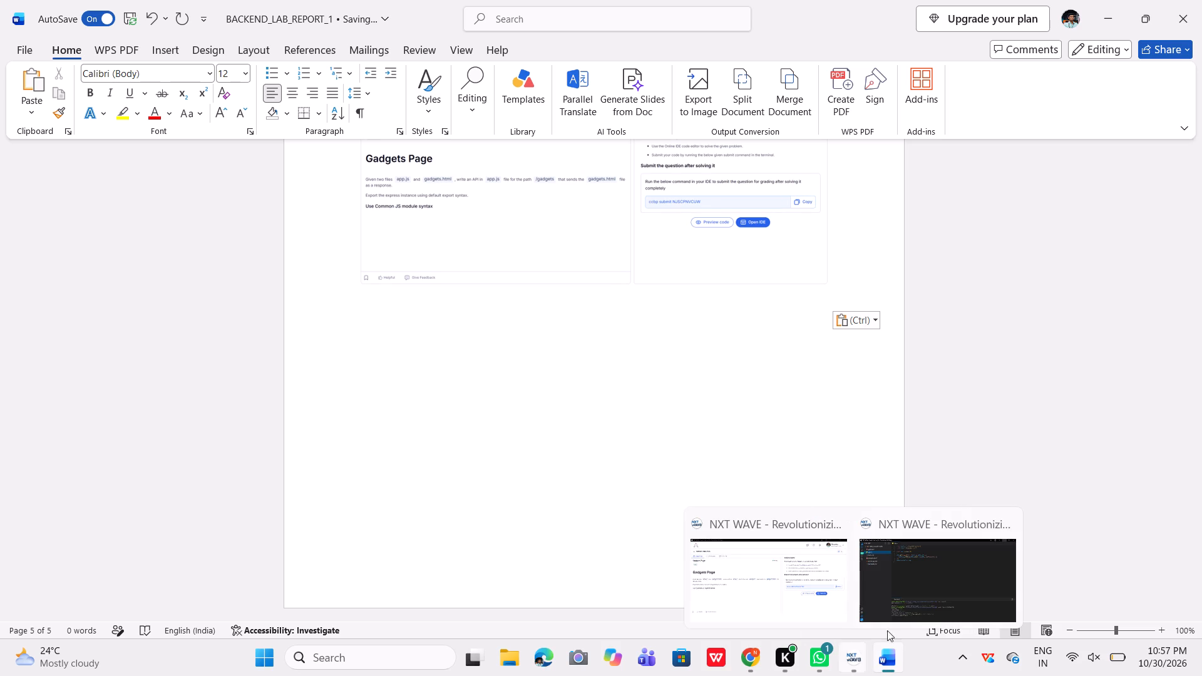
click(901, 607)
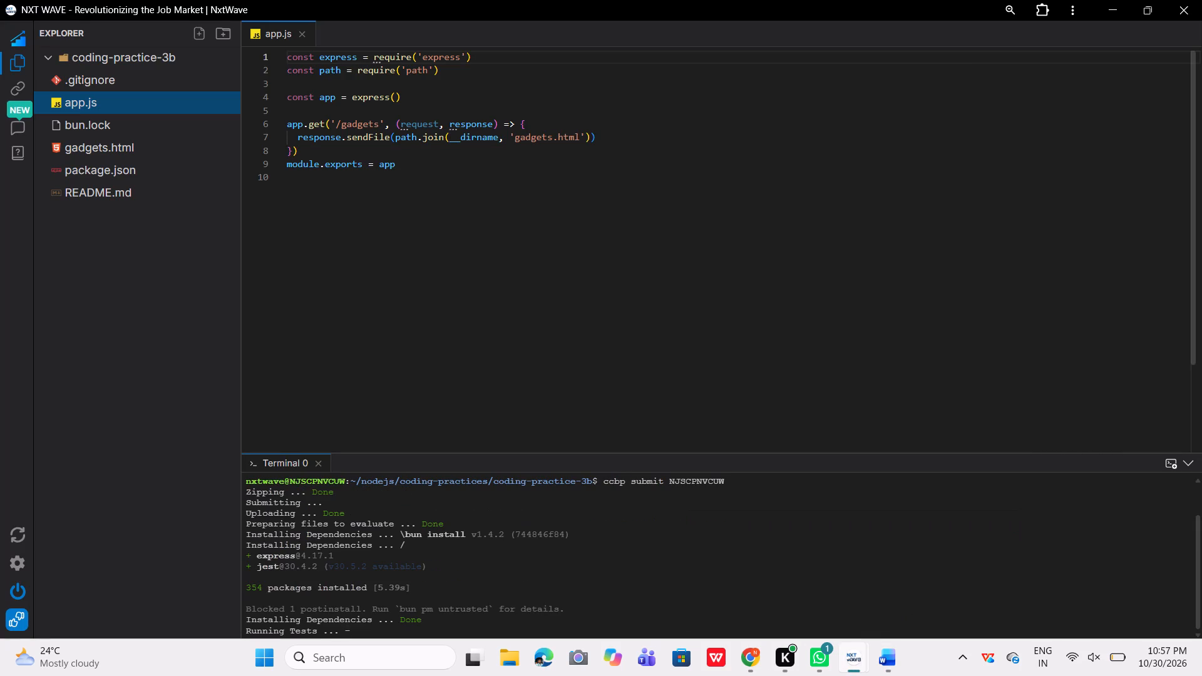
key(Print)
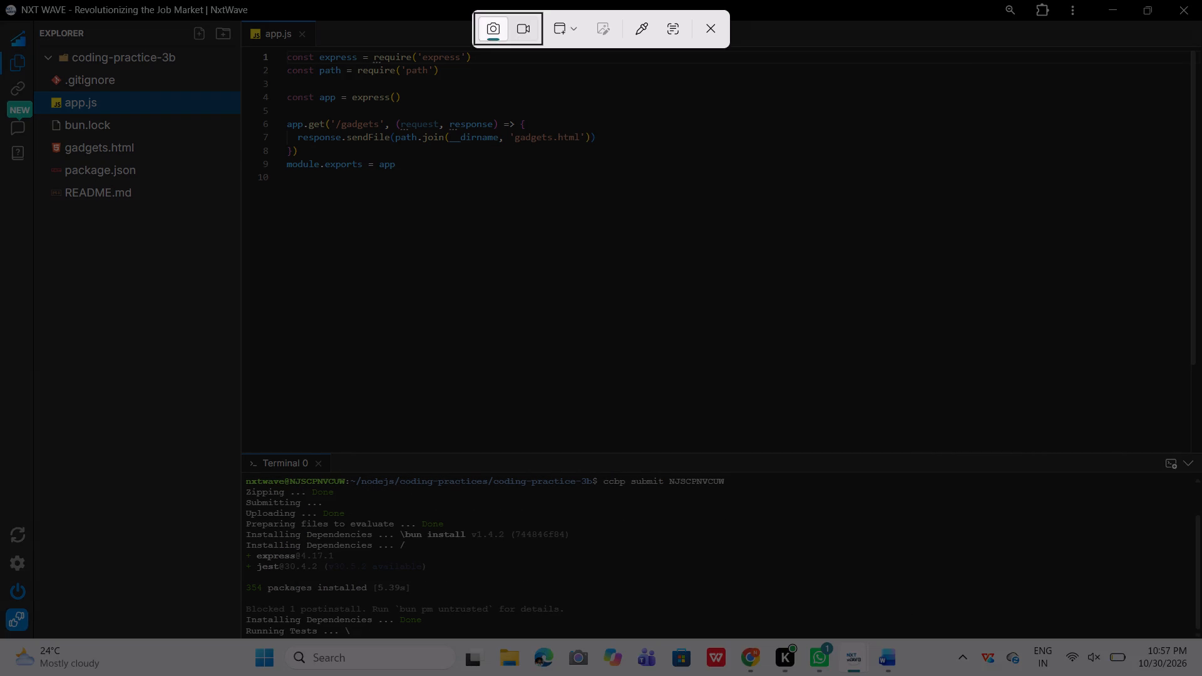
click(614, 275)
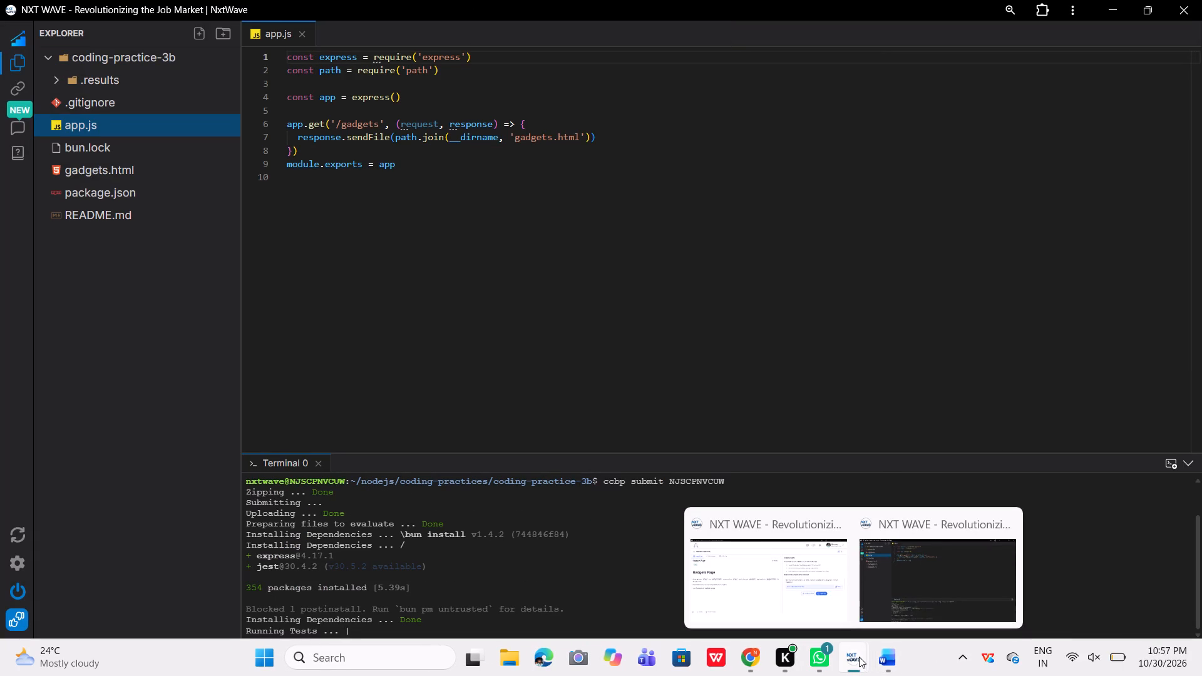
click(893, 667)
key(ctrl+v)
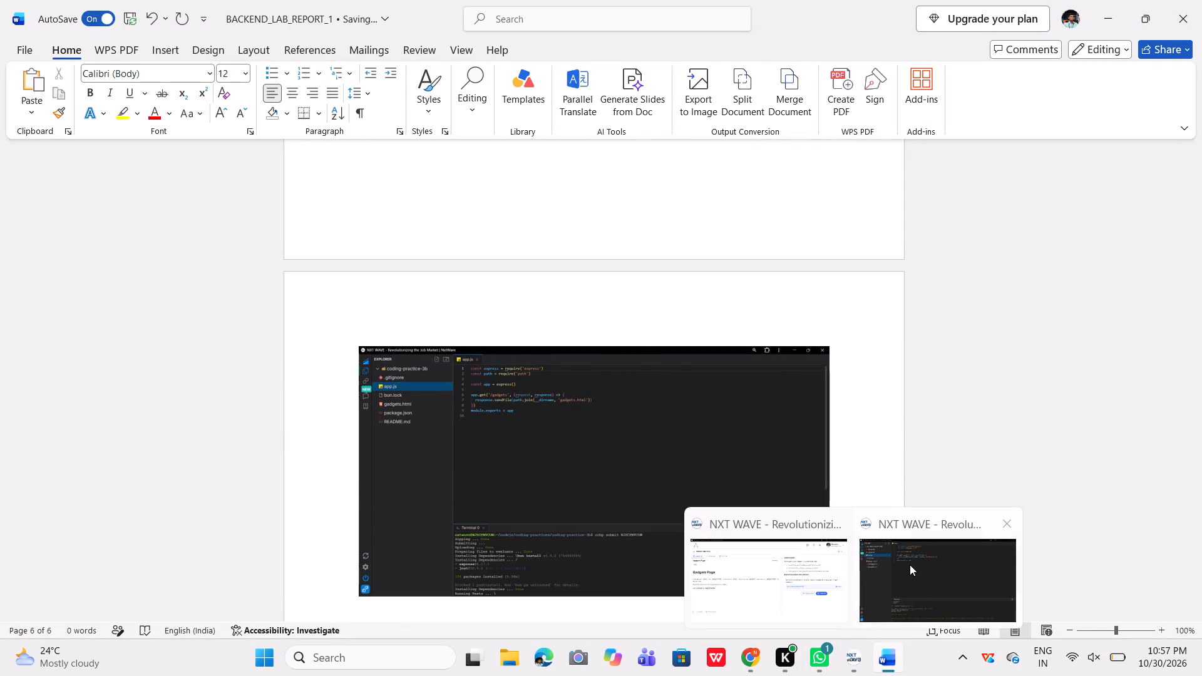
Open the Gadgets Page submission URL from the terminal and paste a screenshot of its submission details below the code image in Word.
click(912, 561)
click(605, 606)
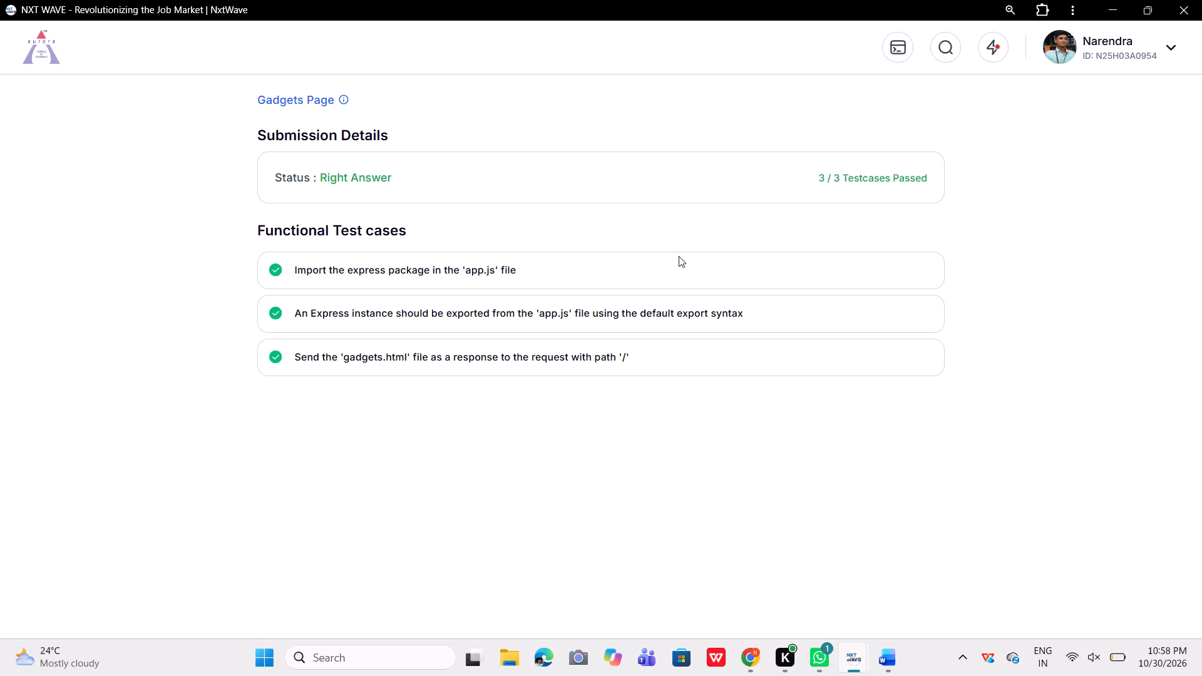
key(Print)
click(679, 256)
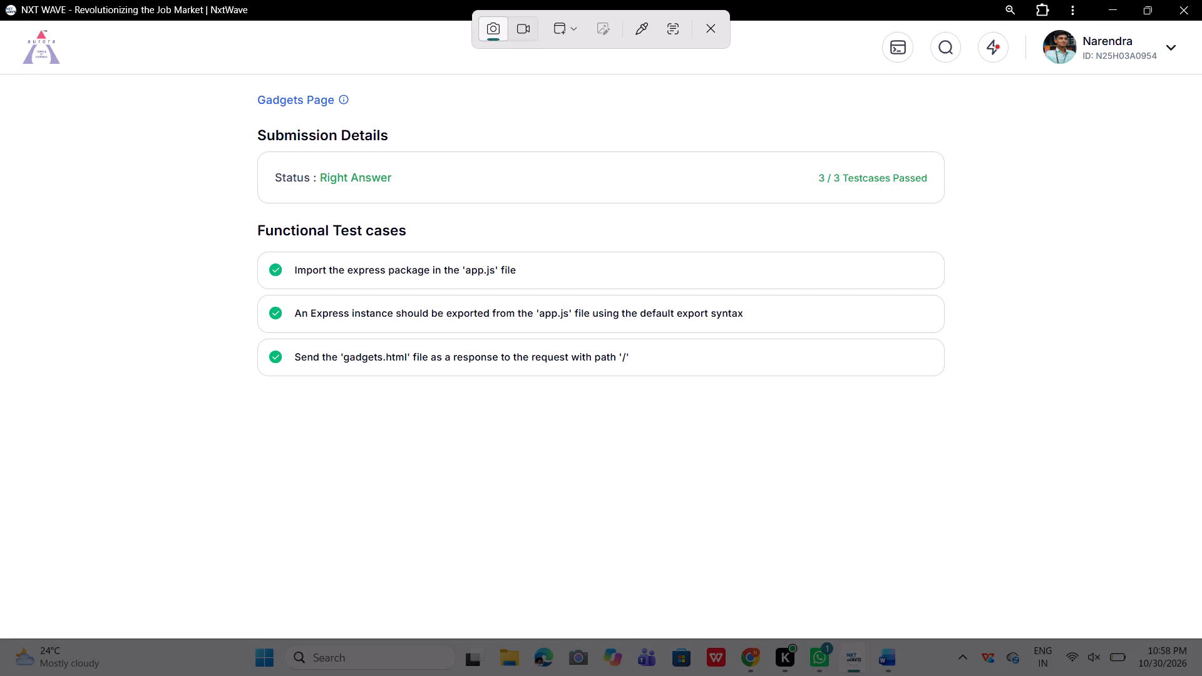
click(889, 665)
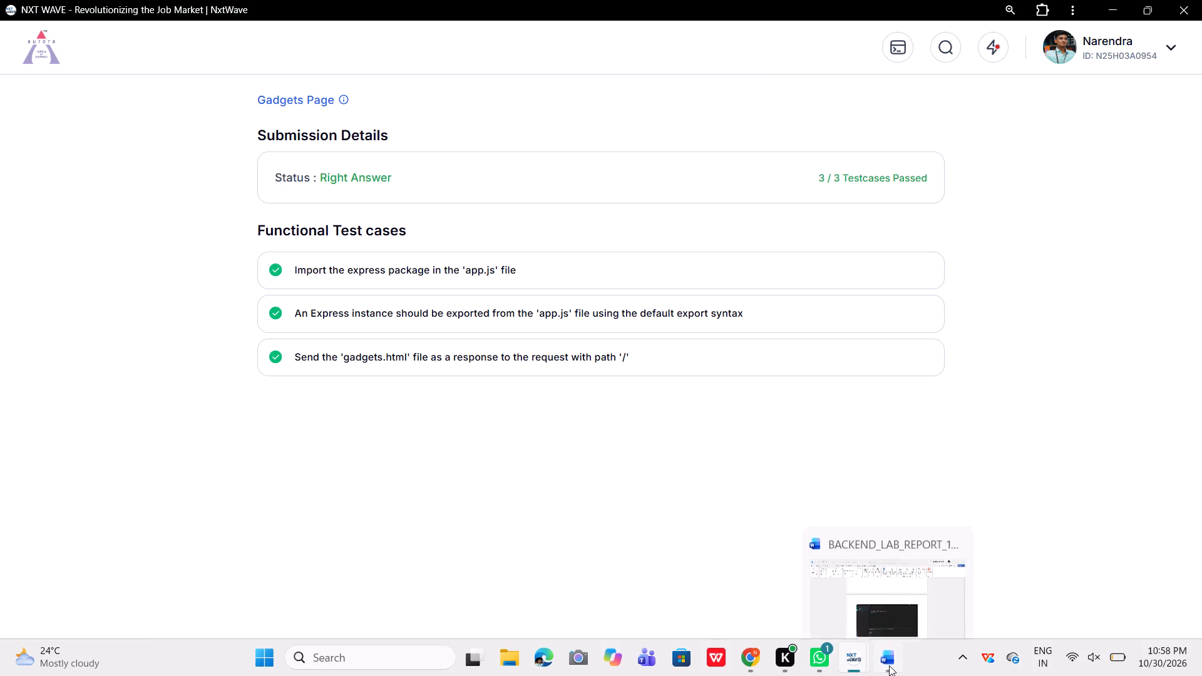
key(ctrl+v)
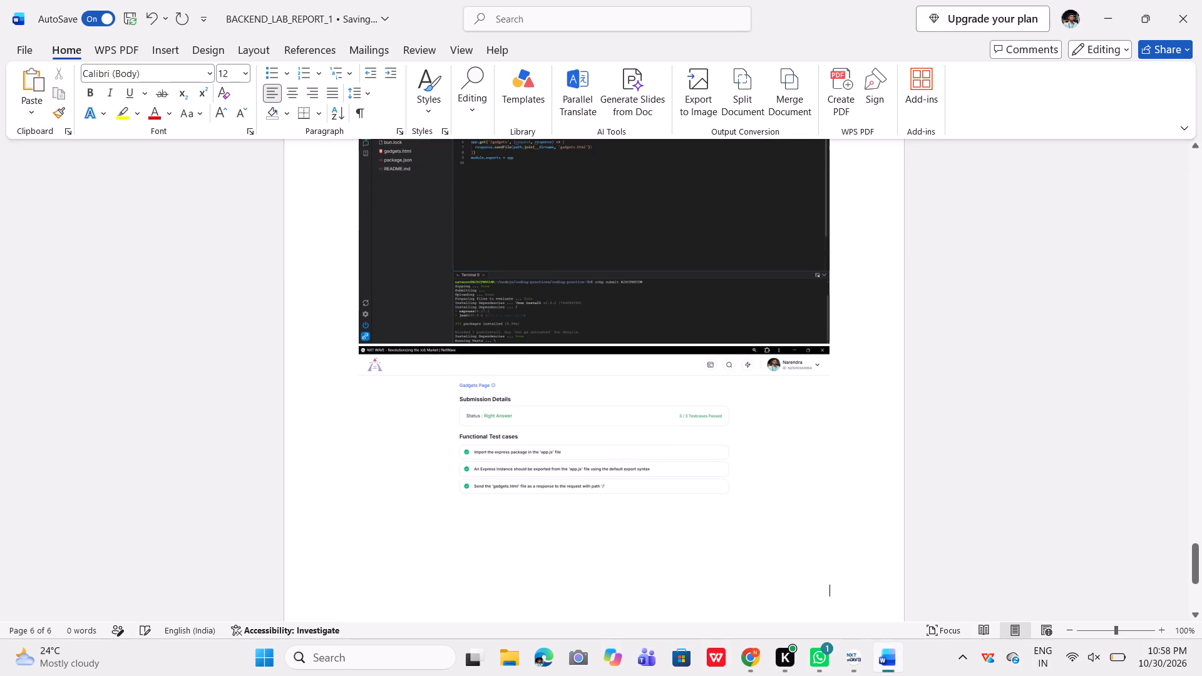
Review the pasted API Routing and Gadgets Page screenshots in the document.
scroll(671, 435, up, 2)
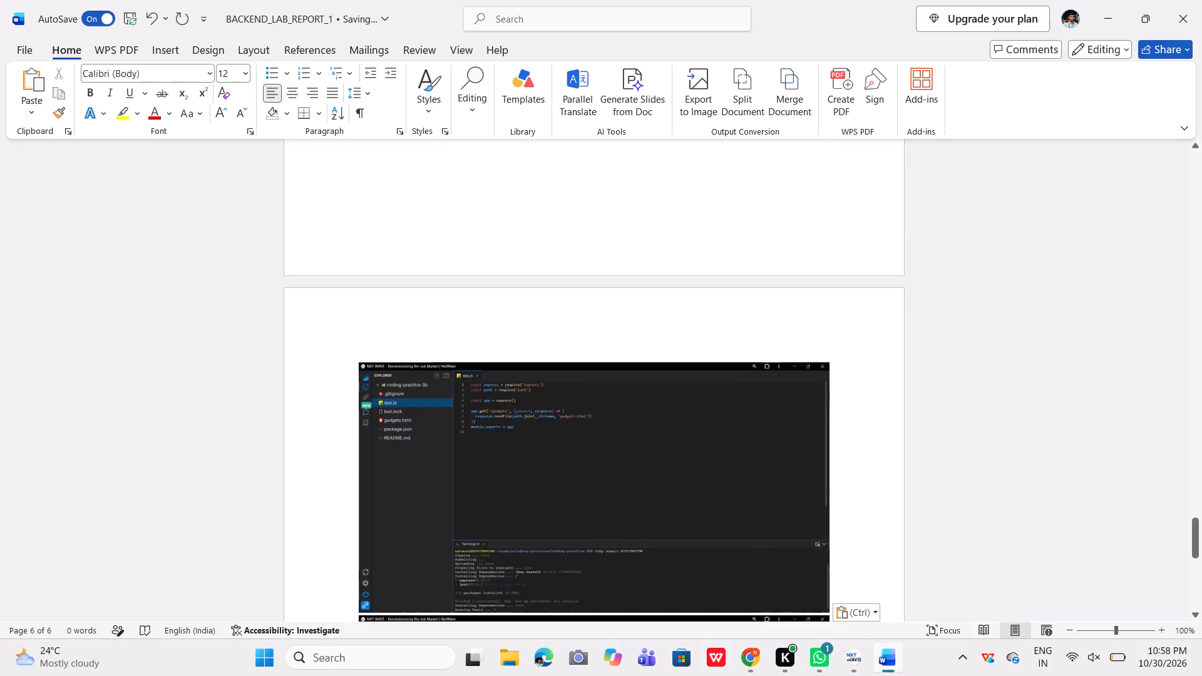
scroll(671, 435, up, 3)
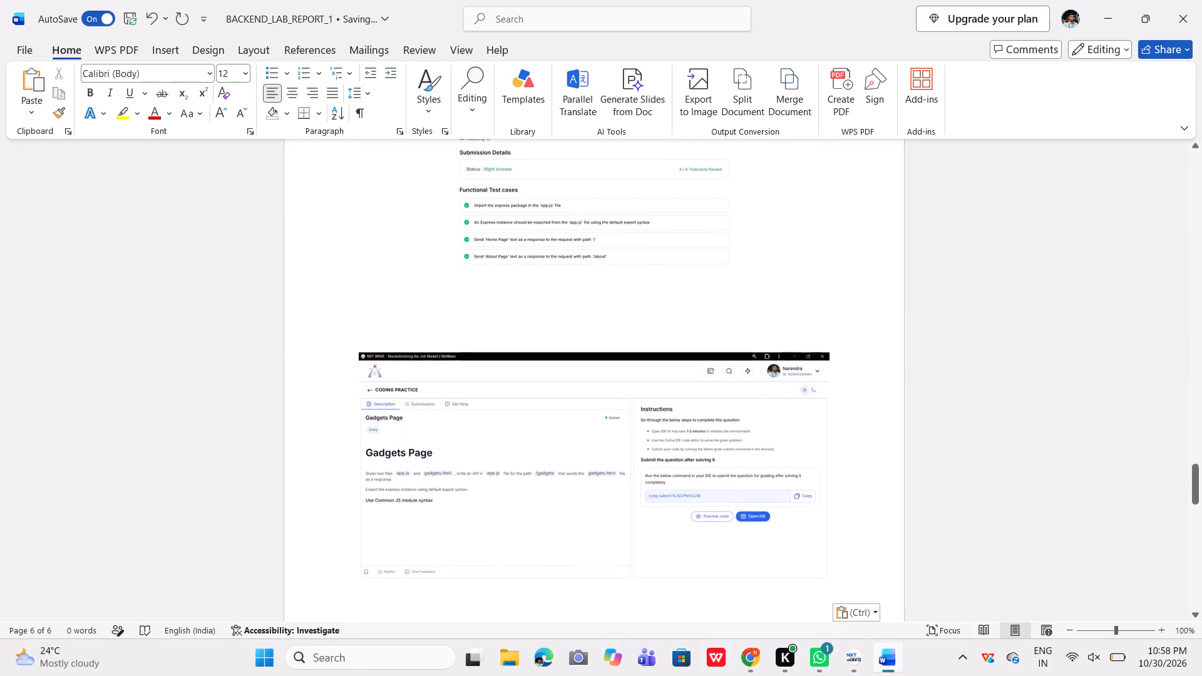
scroll(671, 435, up, 2)
scroll(671, 435, down, 4)
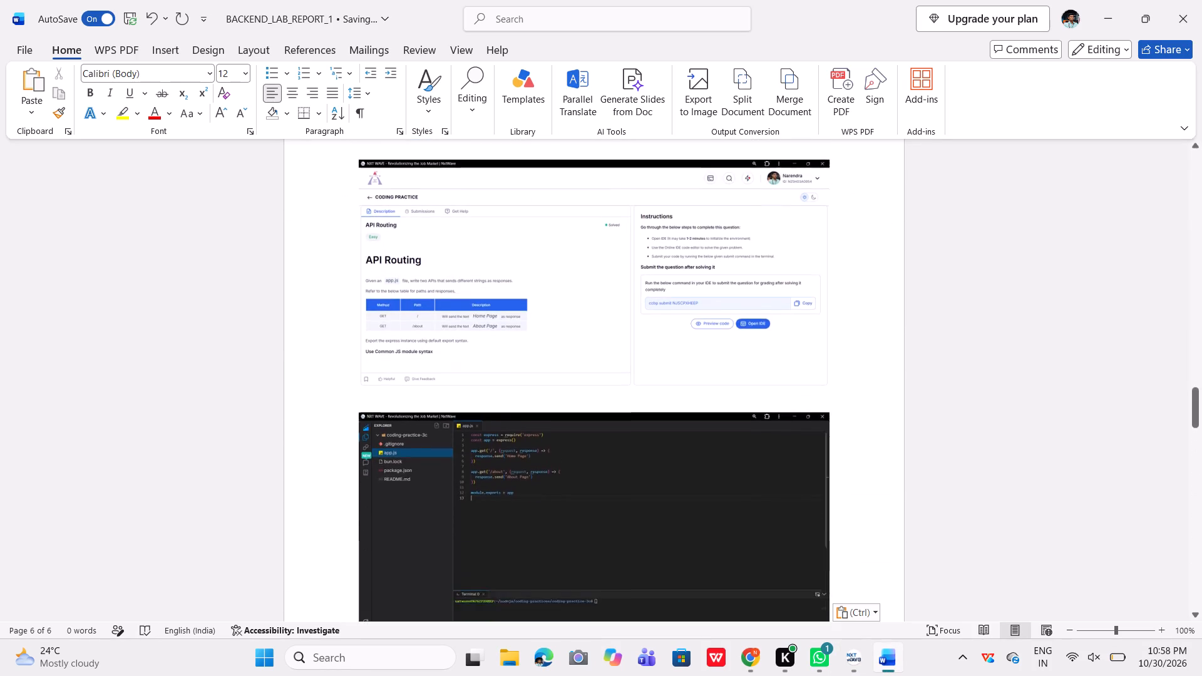
scroll(671, 435, down, 6)
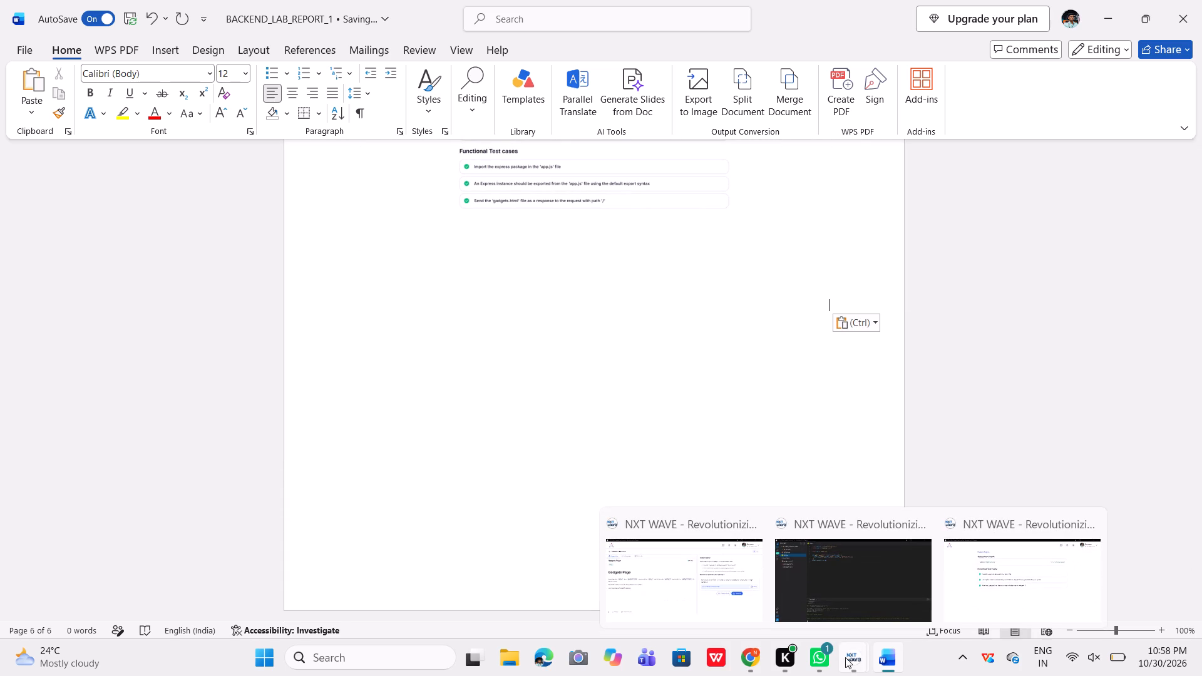
Close the NXT WAVE windows holding the Gadgets Page IDE and its submission details.
click(919, 530)
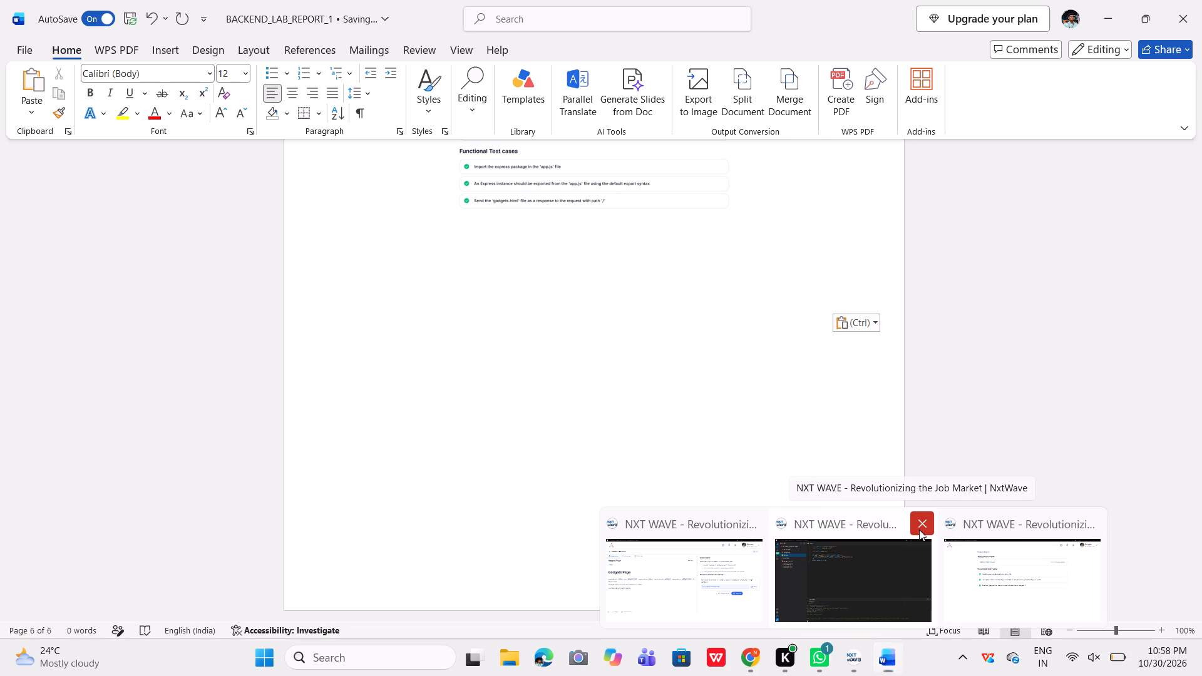
click(1007, 525)
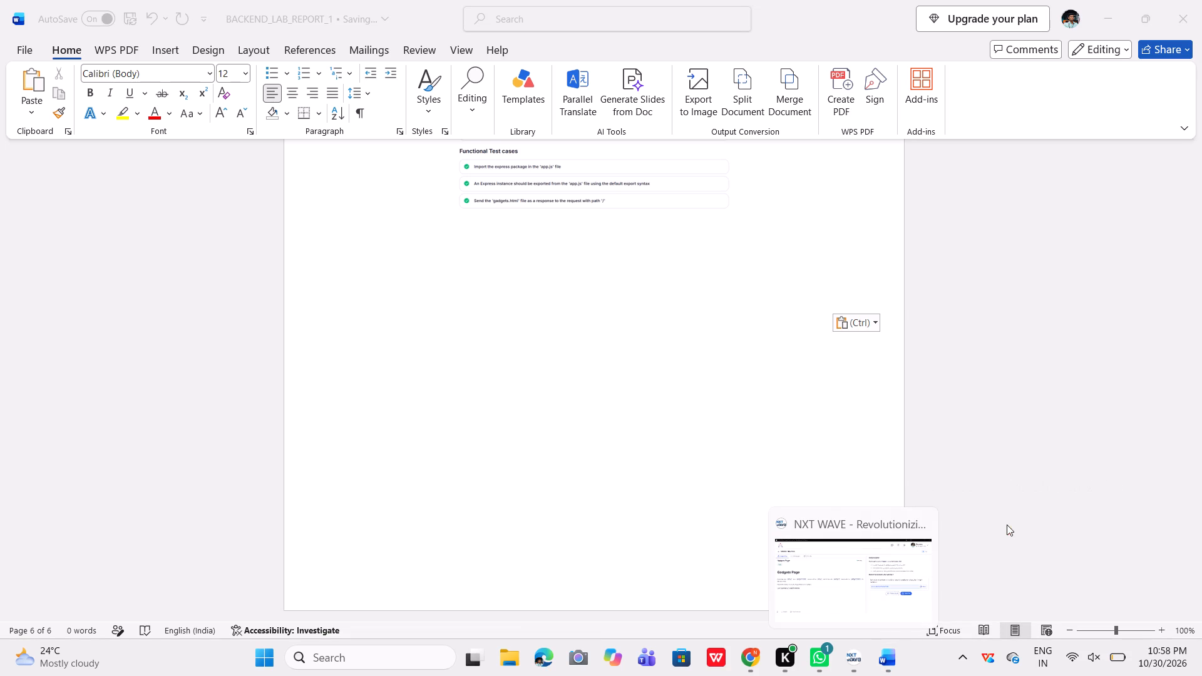
Switch to the remaining NXT WAVE window and return from the Gadgets Page question to the coding practice list.
click(890, 591)
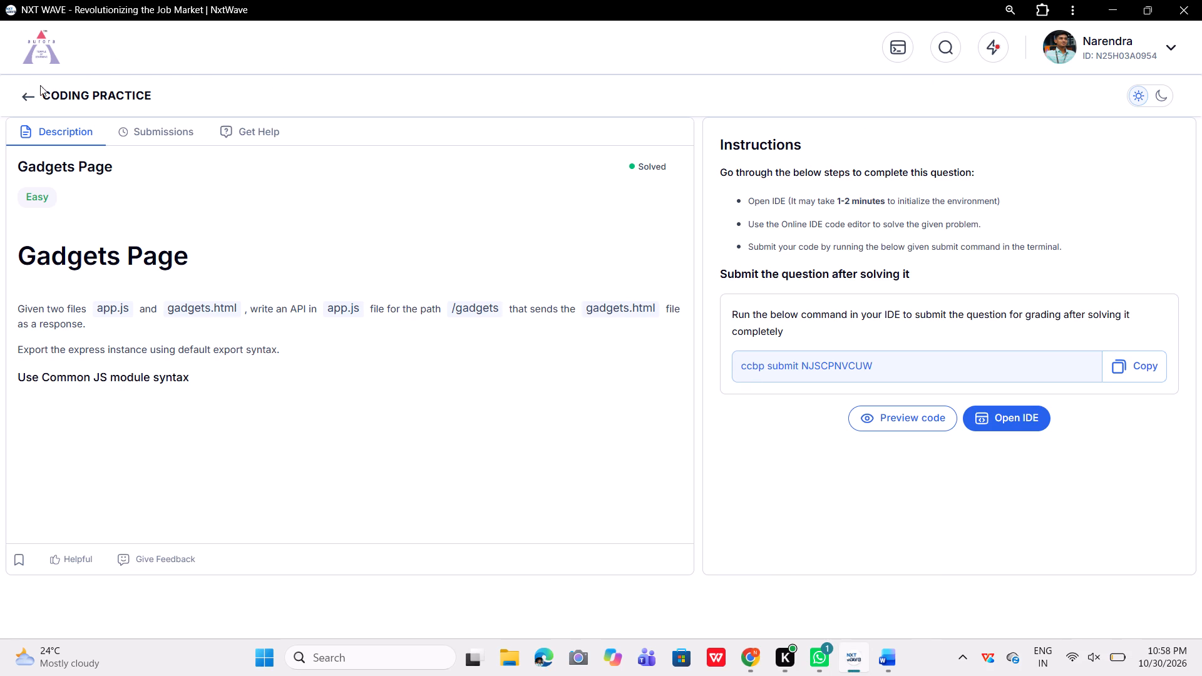
click(36, 96)
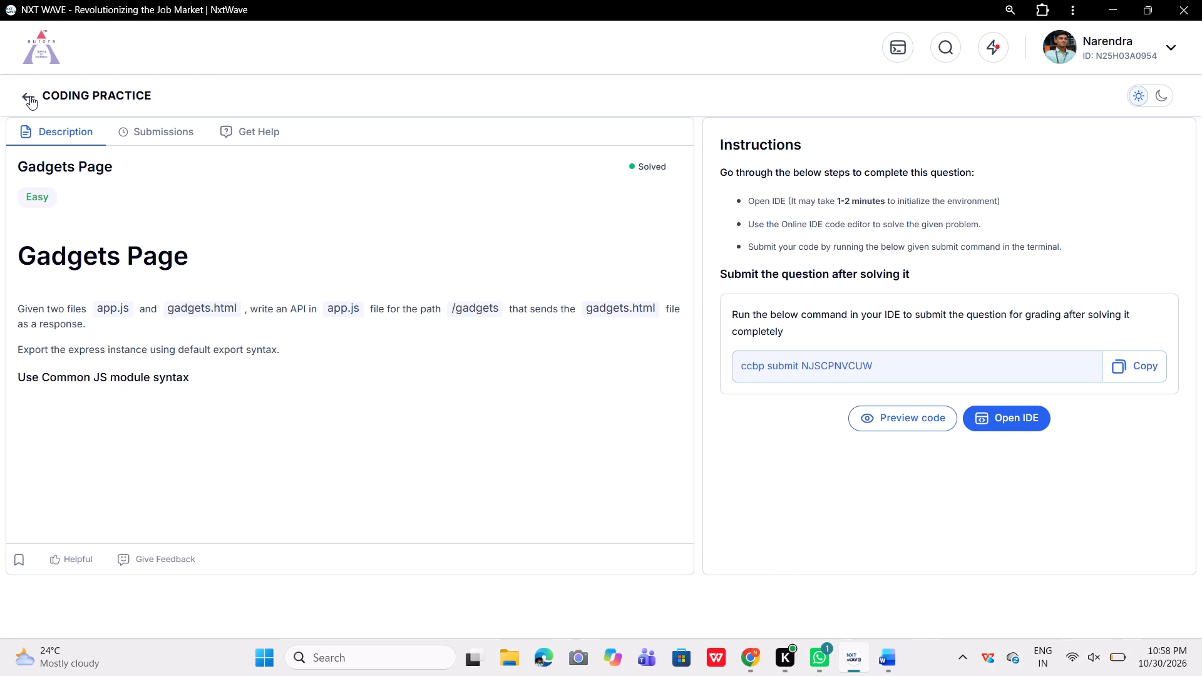
click(30, 96)
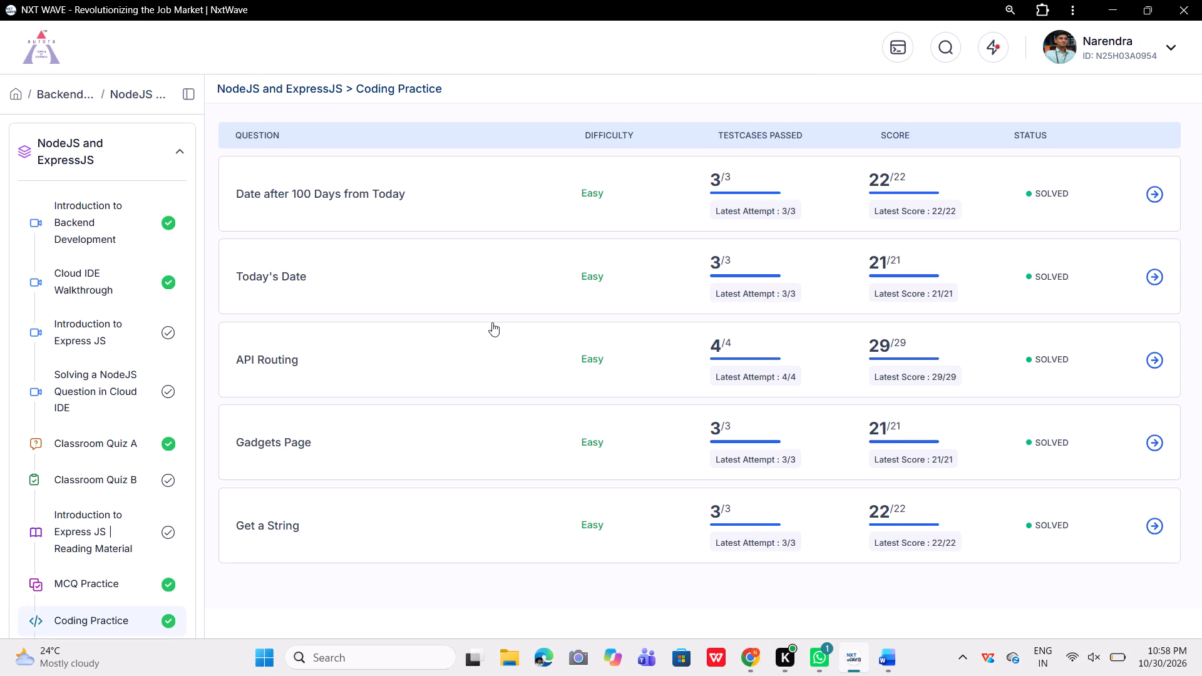
Open the Get a String question and launch its IDE, closing the session still active in another window.
scroll(640, 402, down, 1)
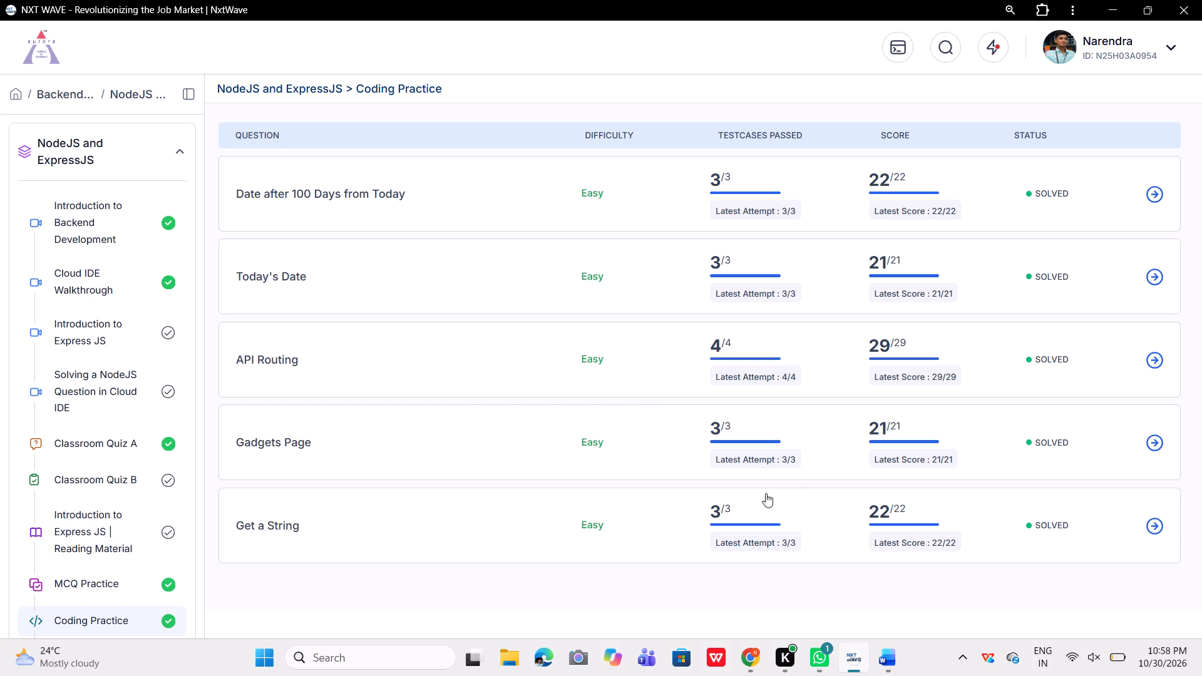
click(757, 494)
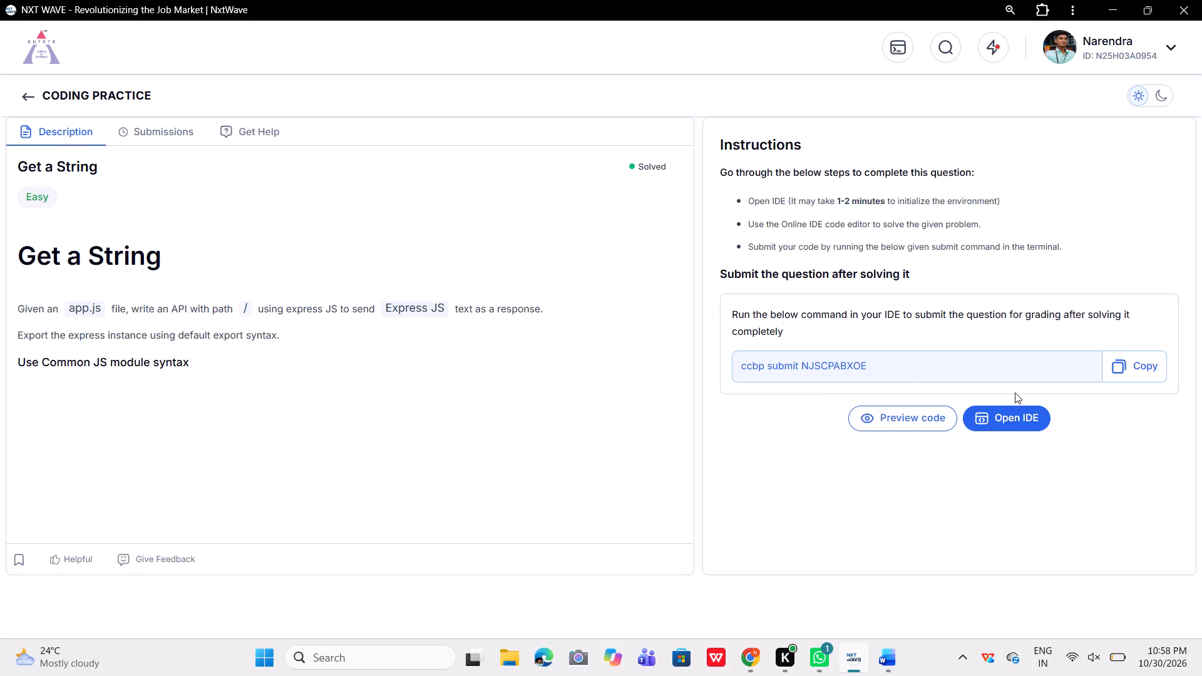
click(1007, 416)
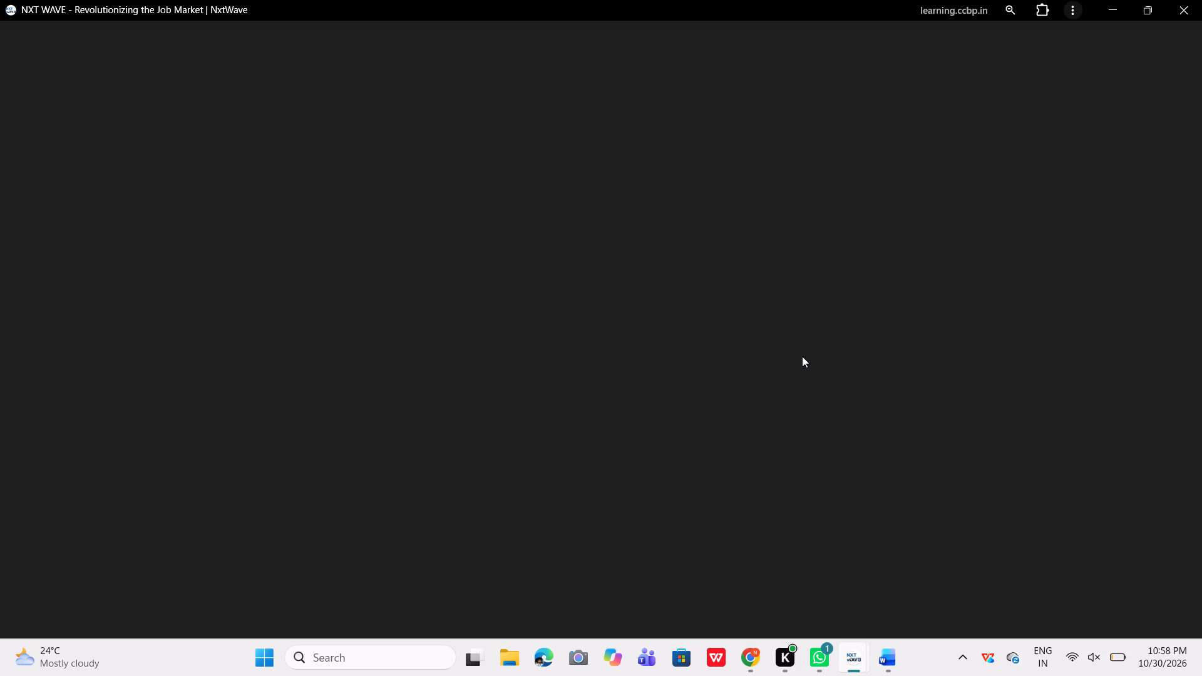
click(709, 359)
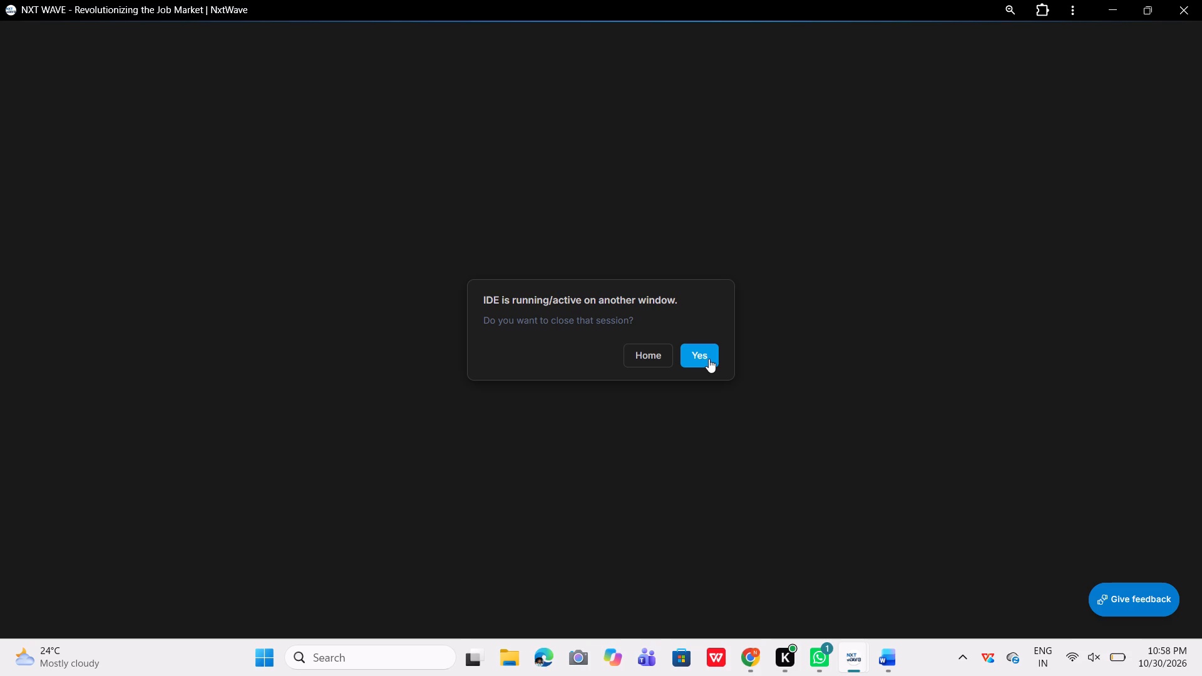
click(709, 359)
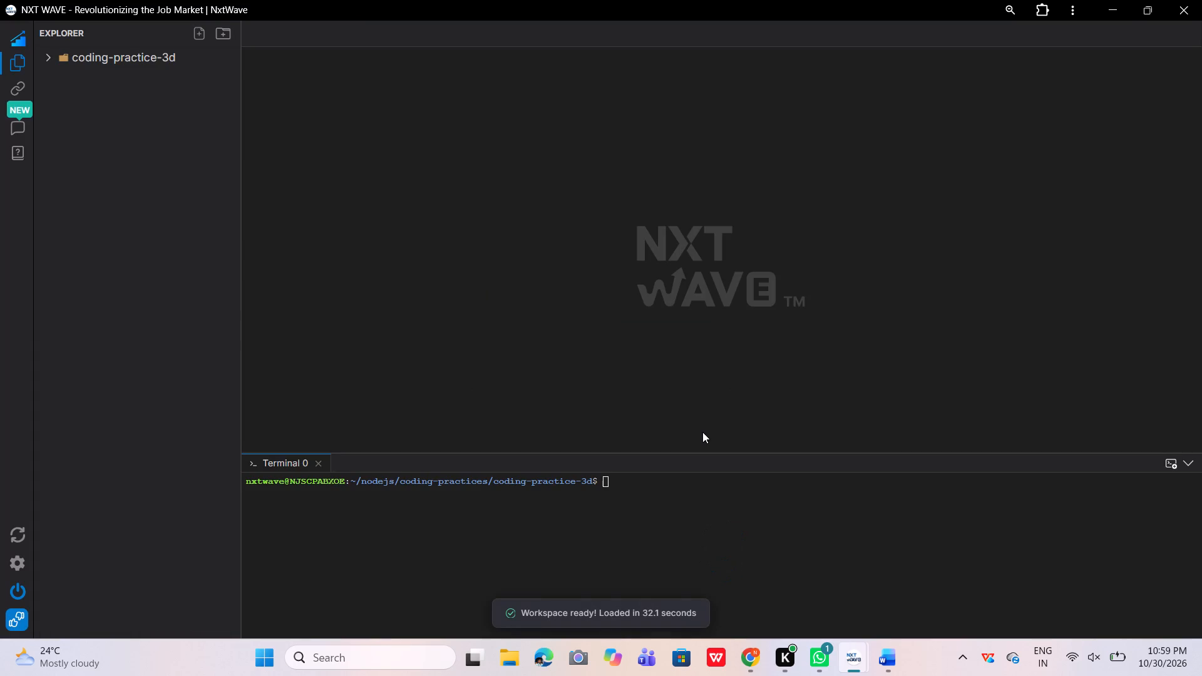
Open app.js from the coding-practice-3d folder in the IDE.
click(105, 60)
click(133, 105)
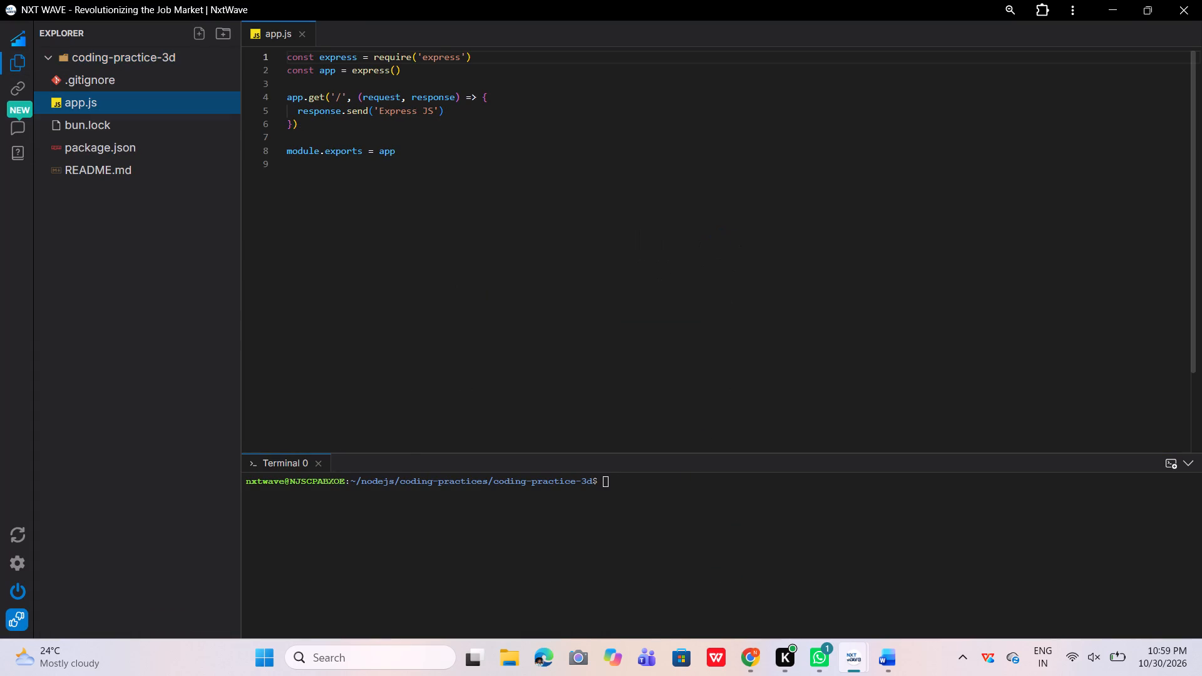
Run npm install in the IDE terminal for coding-practice-3d.
click(604, 476)
text(npm install)
key(Return)
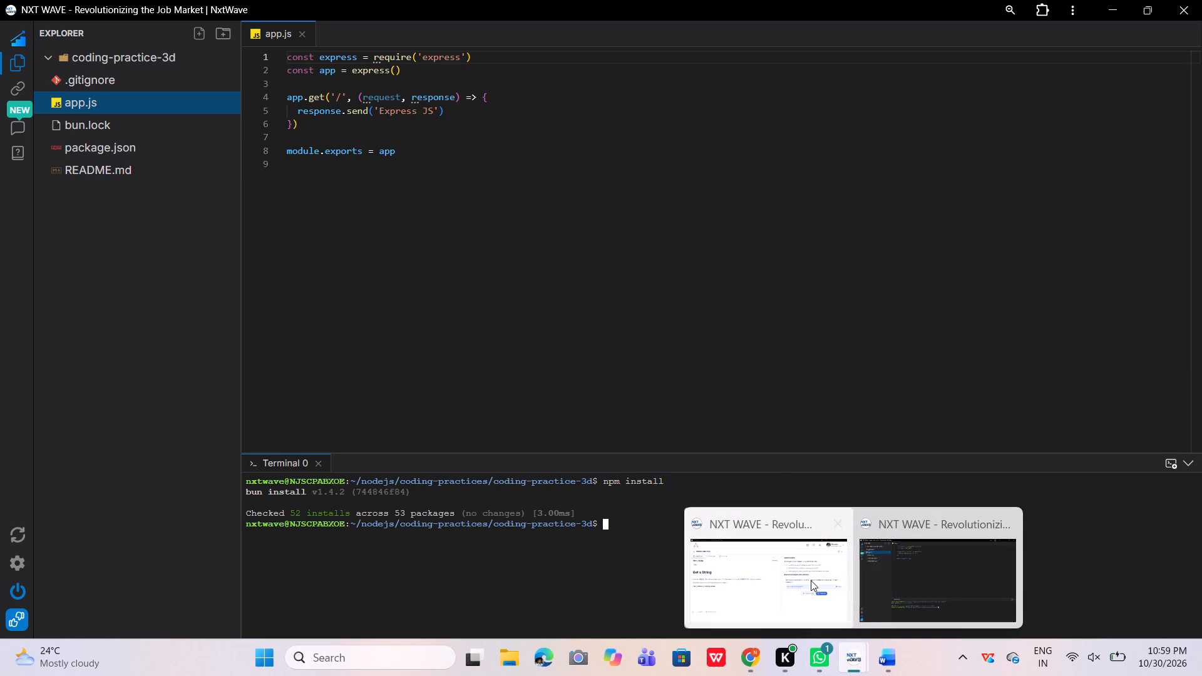
Copy the submit command from the Get a String question page and run ccbp submit NJSCPABXOE in the IDE terminal.
click(809, 578)
click(1111, 358)
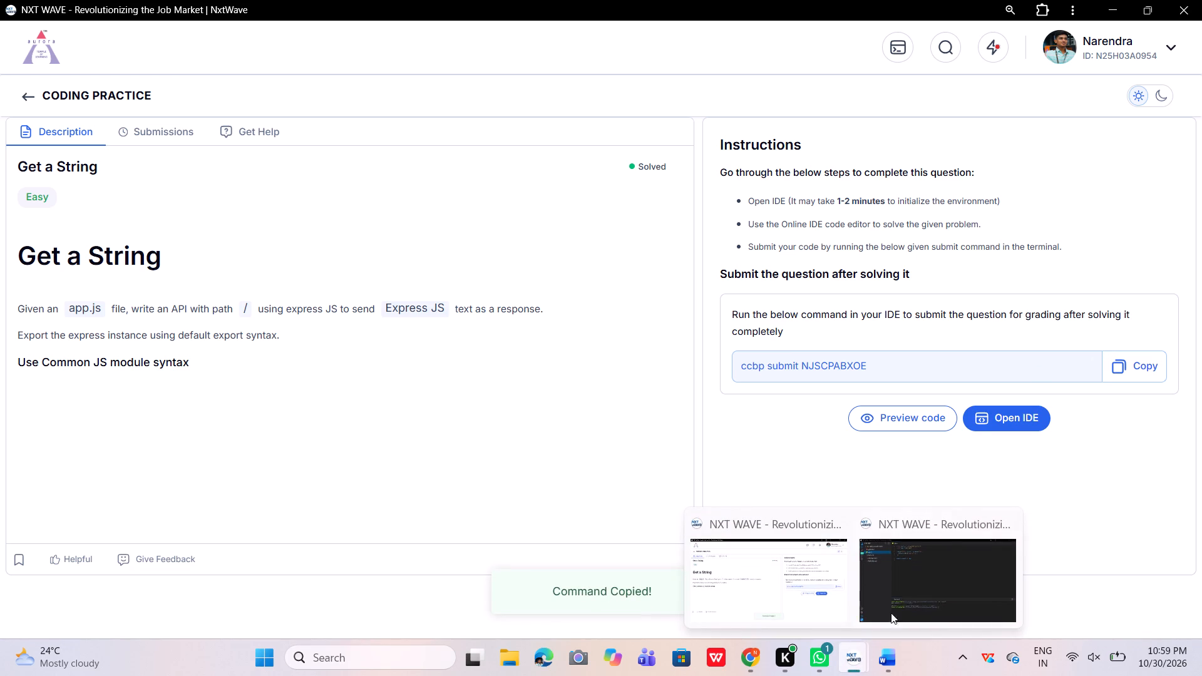
click(922, 583)
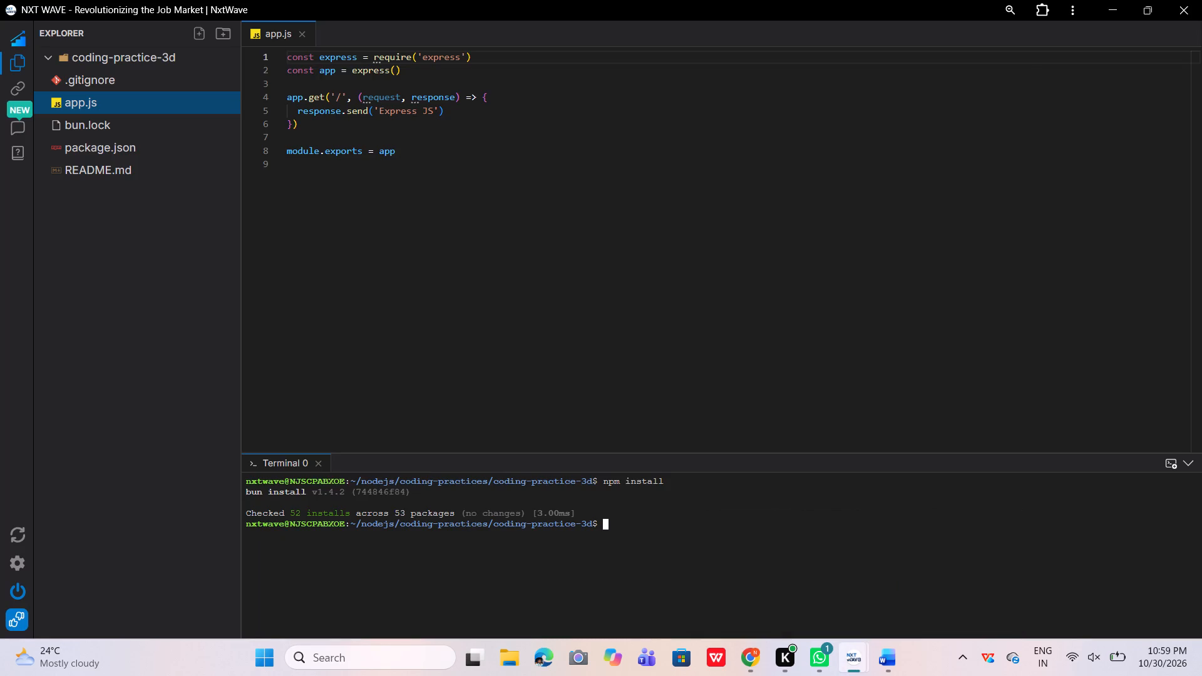
key(ctrl+shift+v)
key(Return)
Capture a screenshot of the Get a String question page and paste it after the Gadgets Page submission image in Word.
click(851, 665)
click(764, 568)
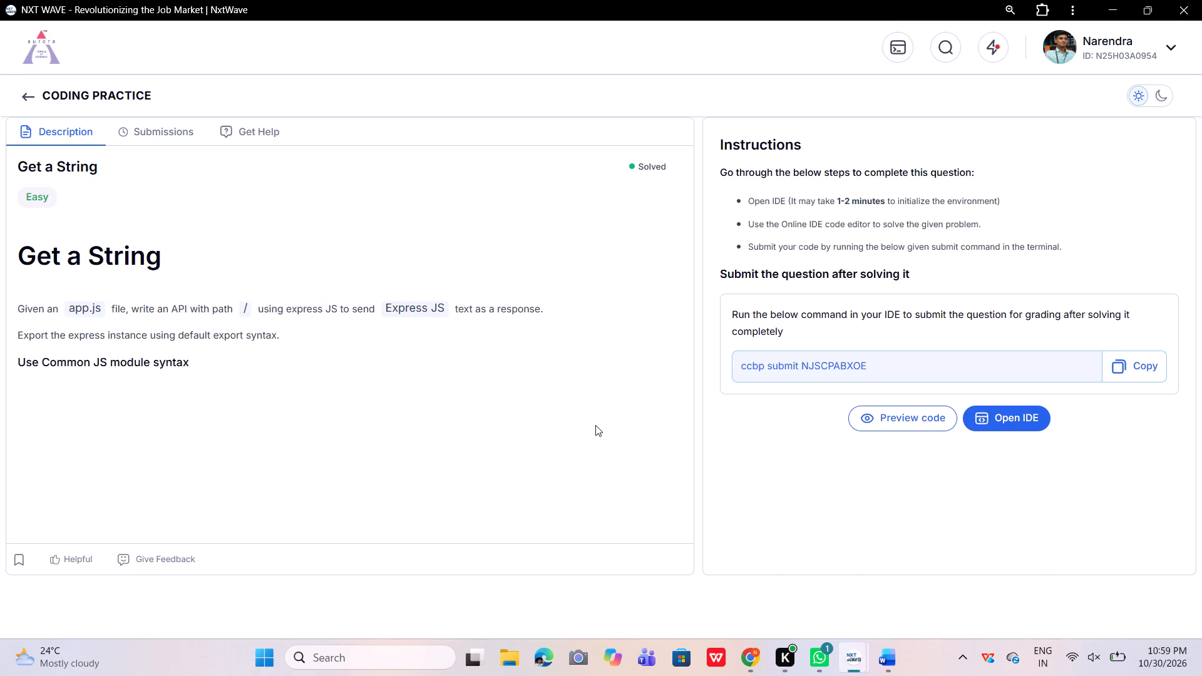
key(Print)
key(Return)
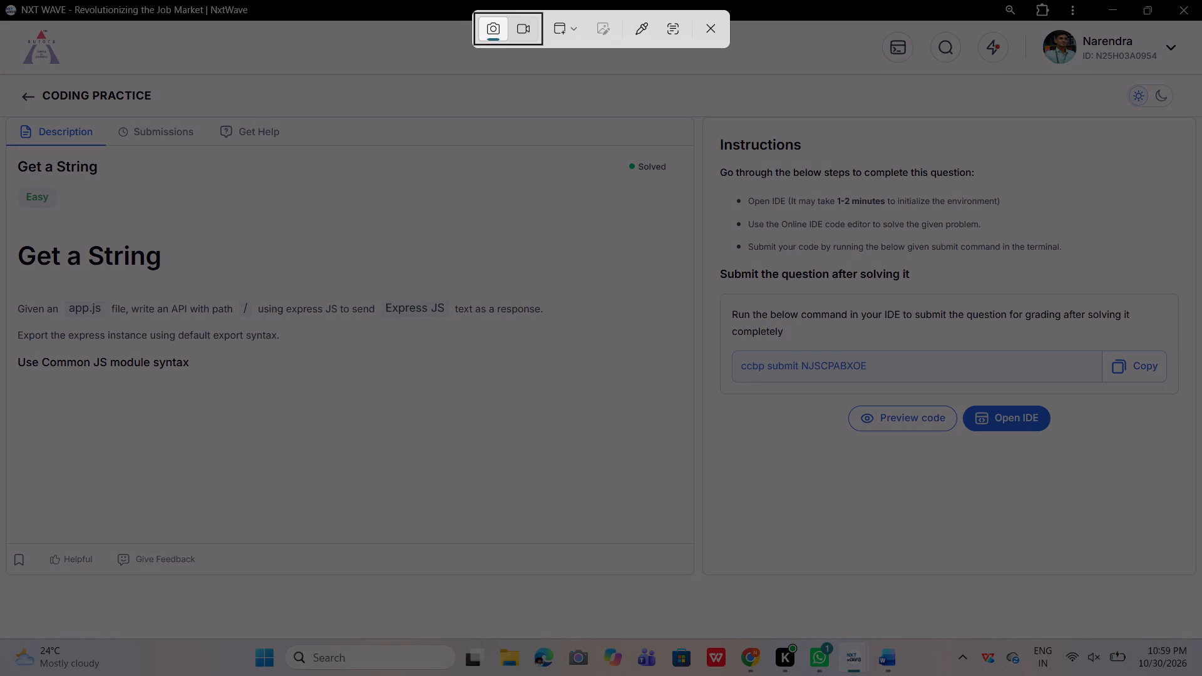
click(595, 425)
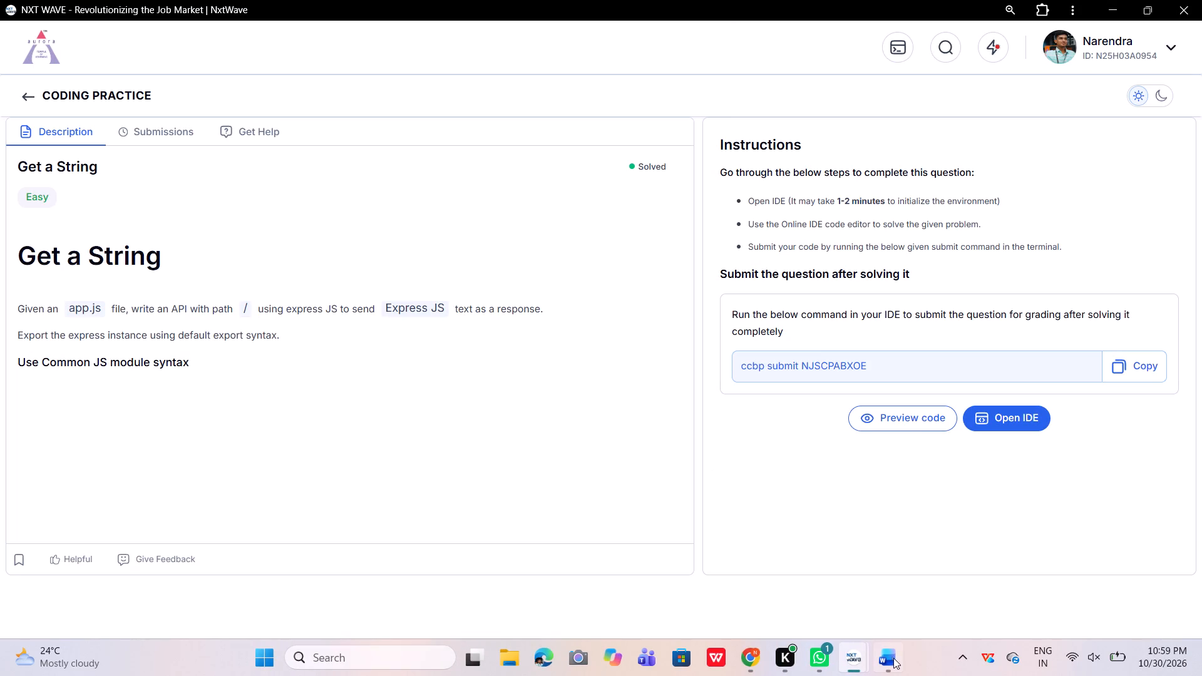
click(891, 657)
click(712, 446)
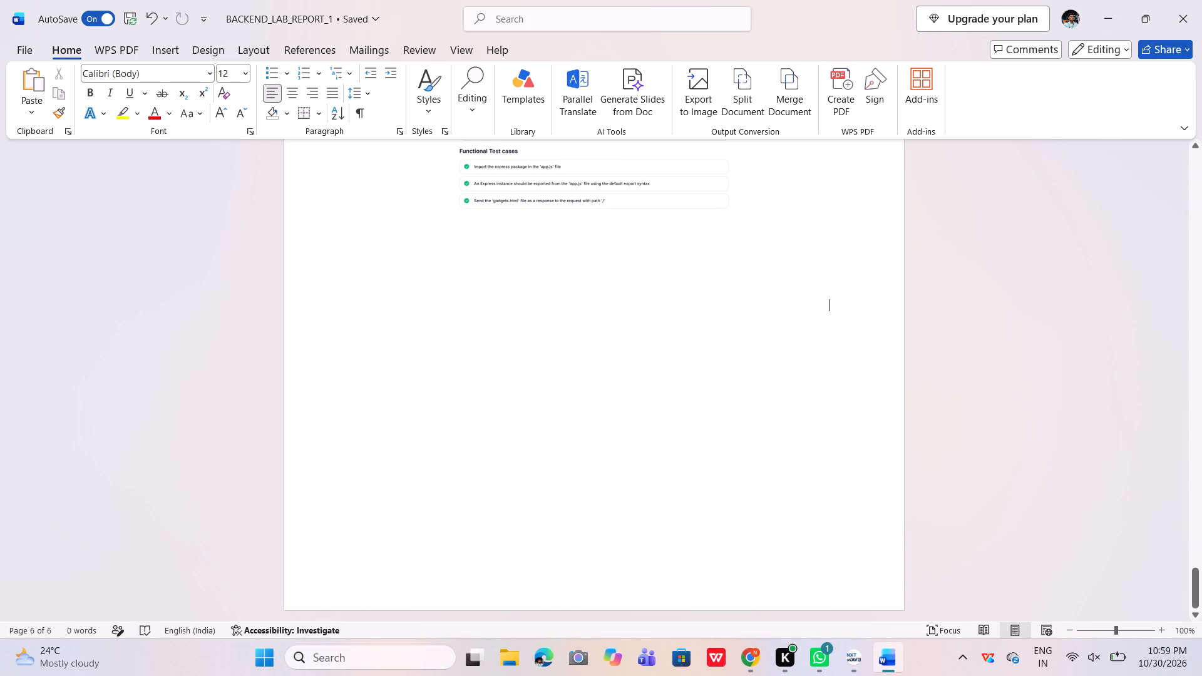
key(ctrl+v)
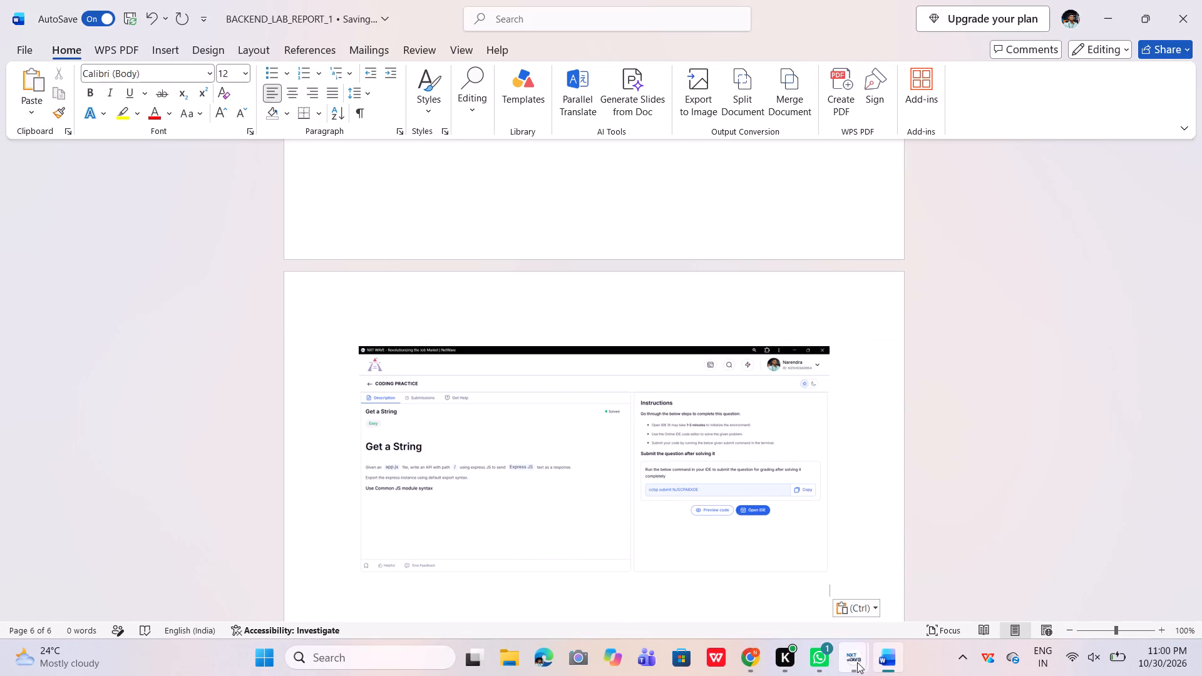
Capture the IDE window showing the Get a String app.js code and paste it below the question image in Word.
click(883, 575)
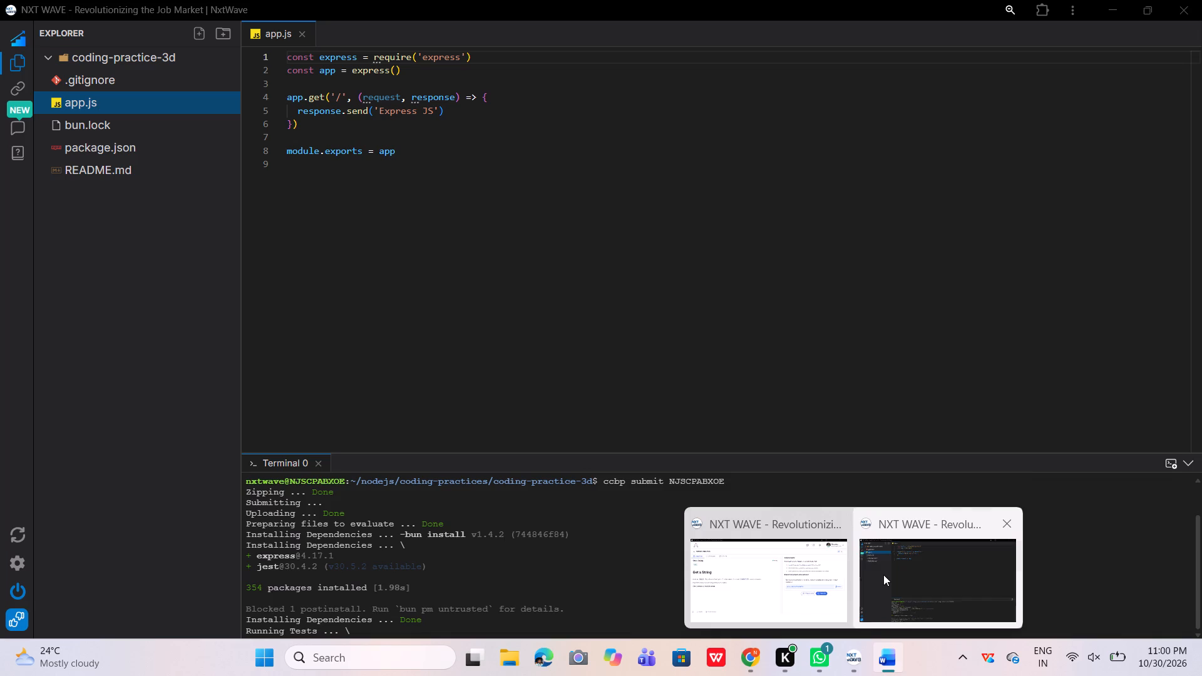
key(Print)
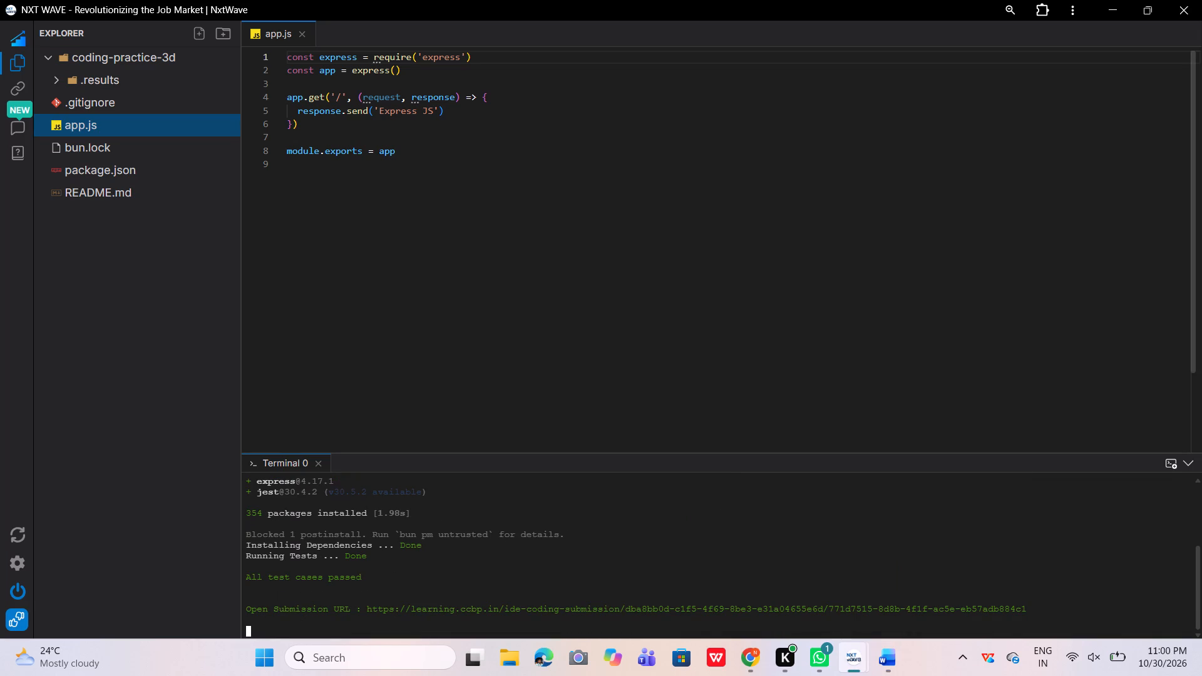
click(686, 312)
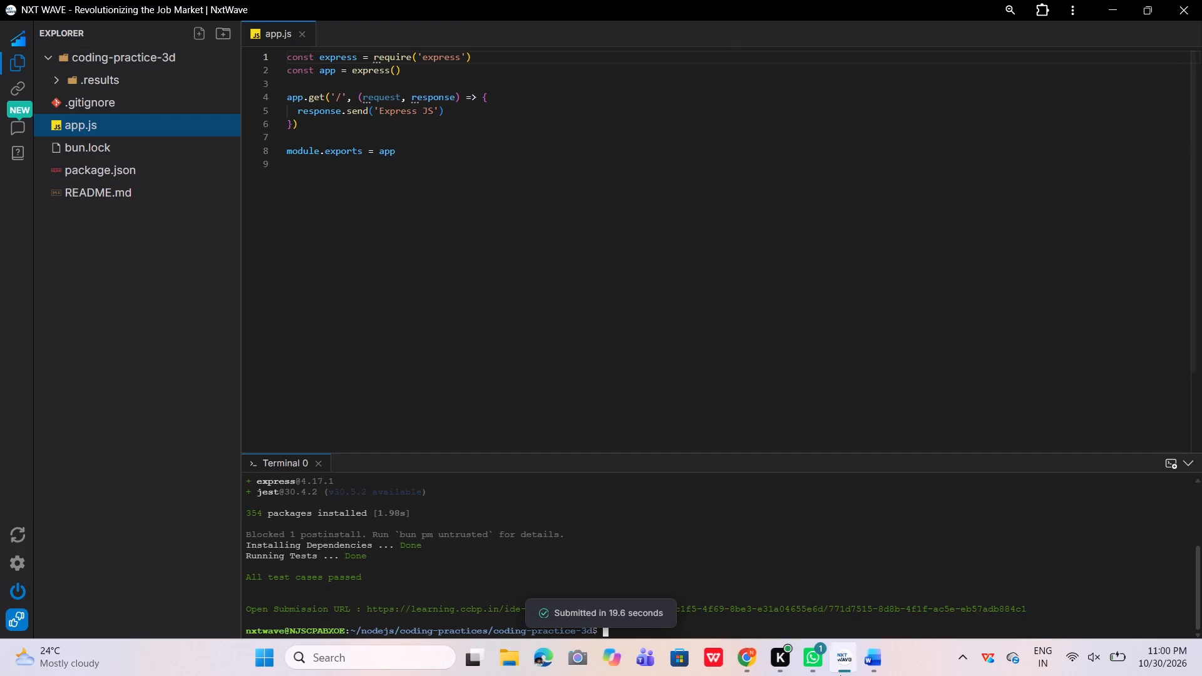
click(890, 660)
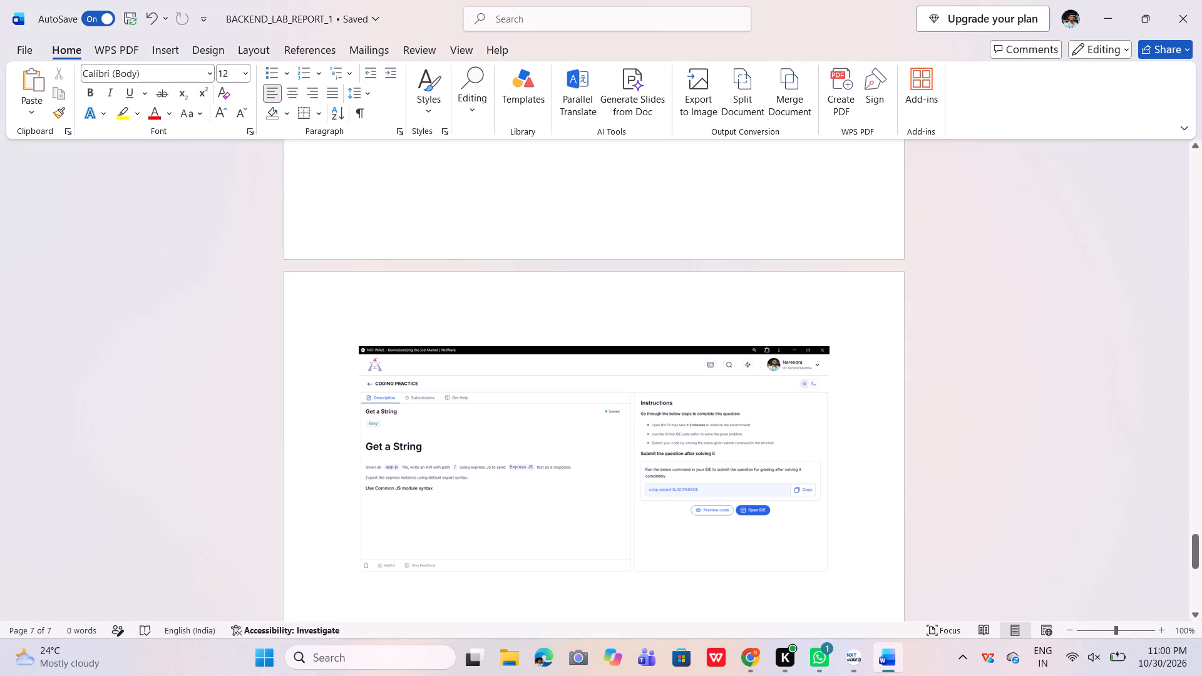
key(ctrl+v)
Open the Get a String submission URL from the terminal and paste a screenshot of its submission details below the code image in Word.
click(858, 662)
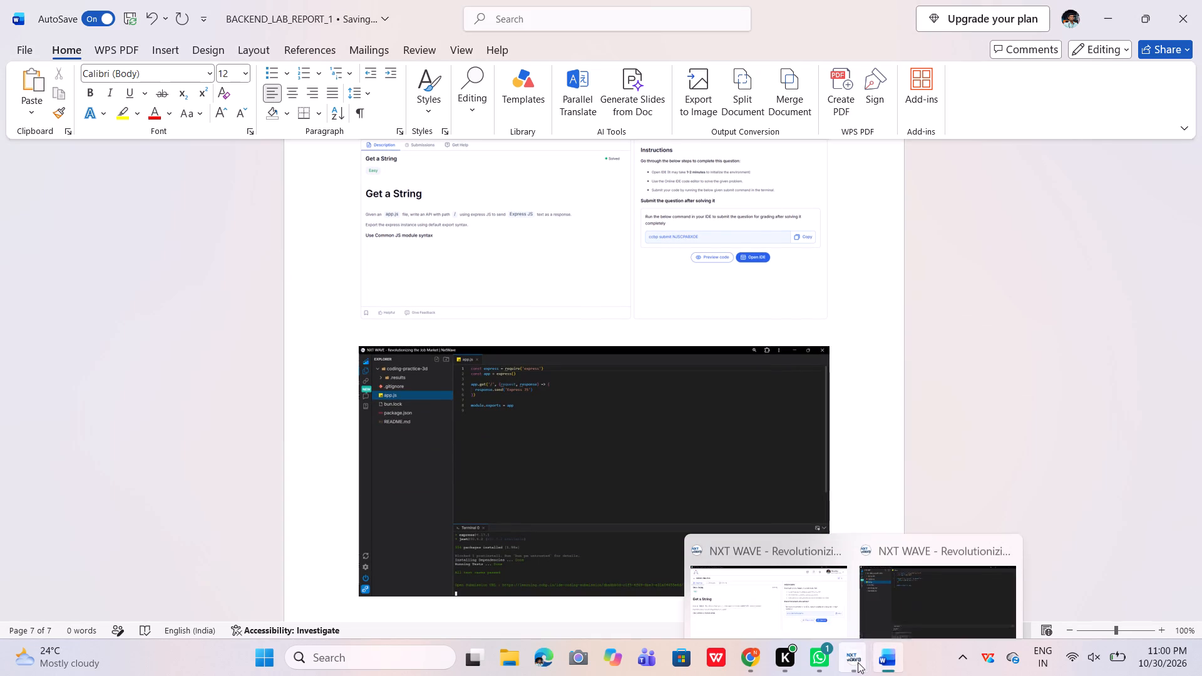
click(922, 612)
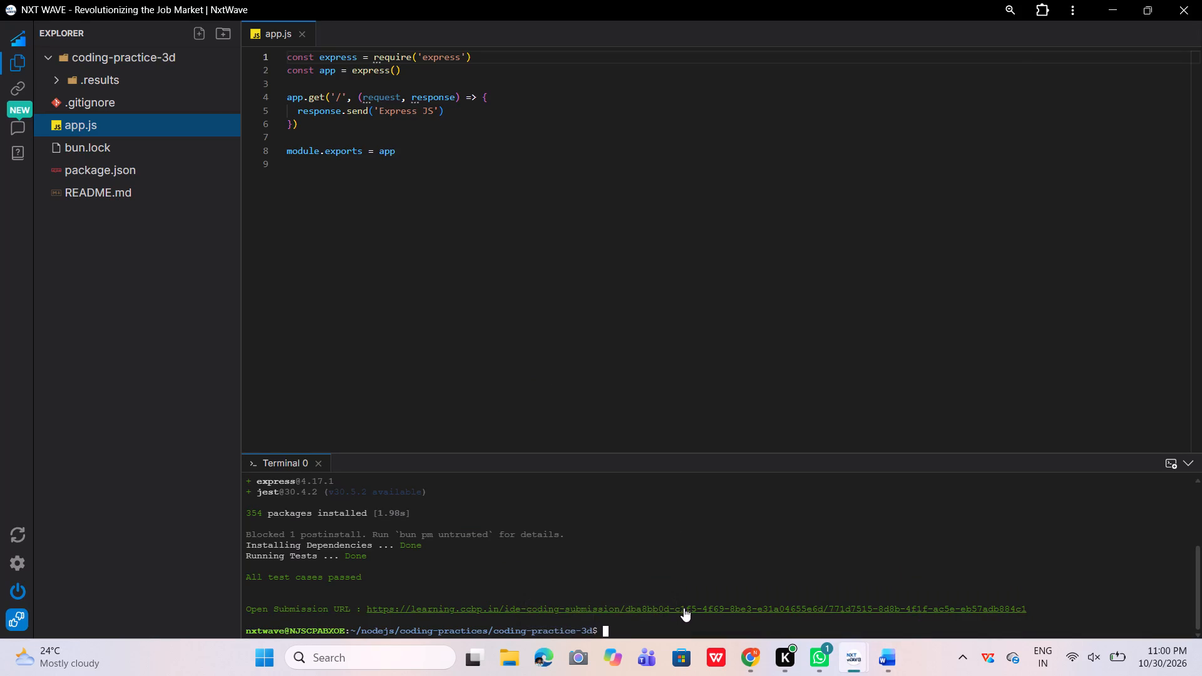
click(684, 609)
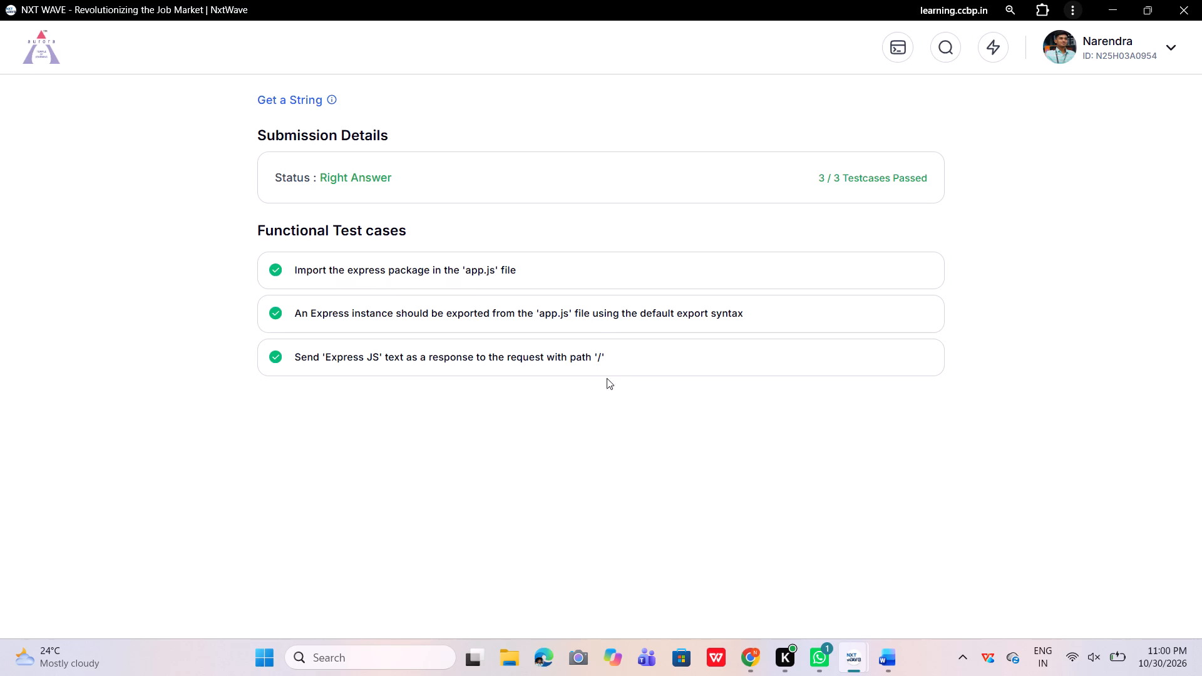
key(Print)
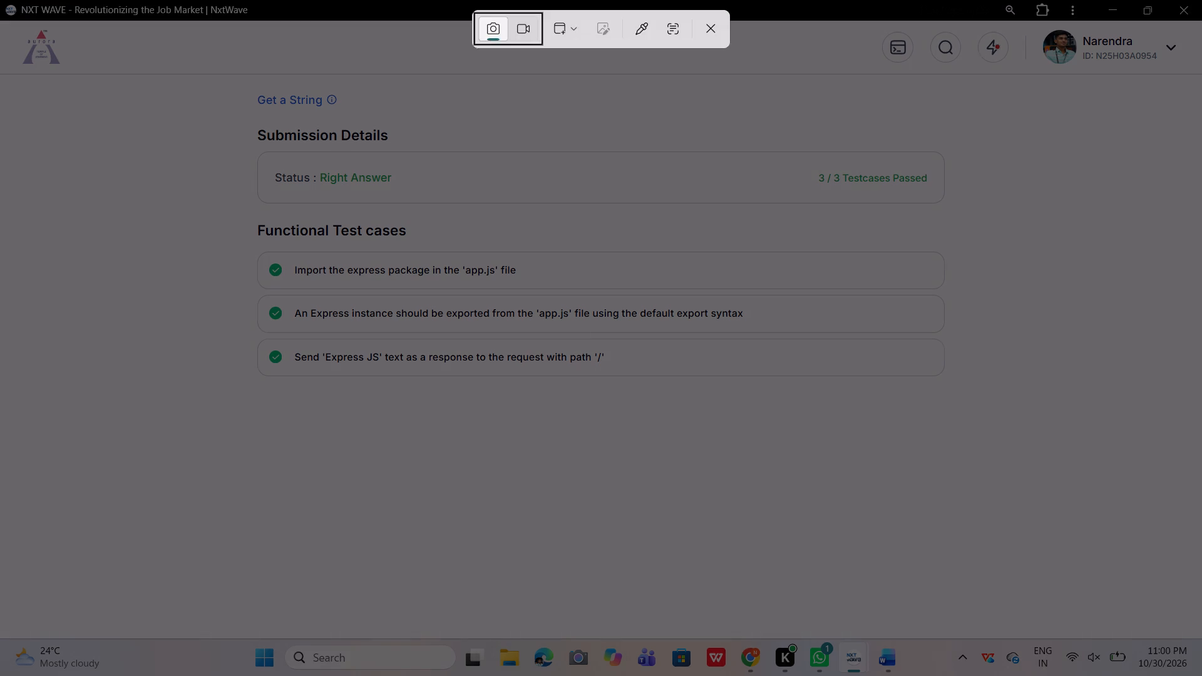
click(622, 418)
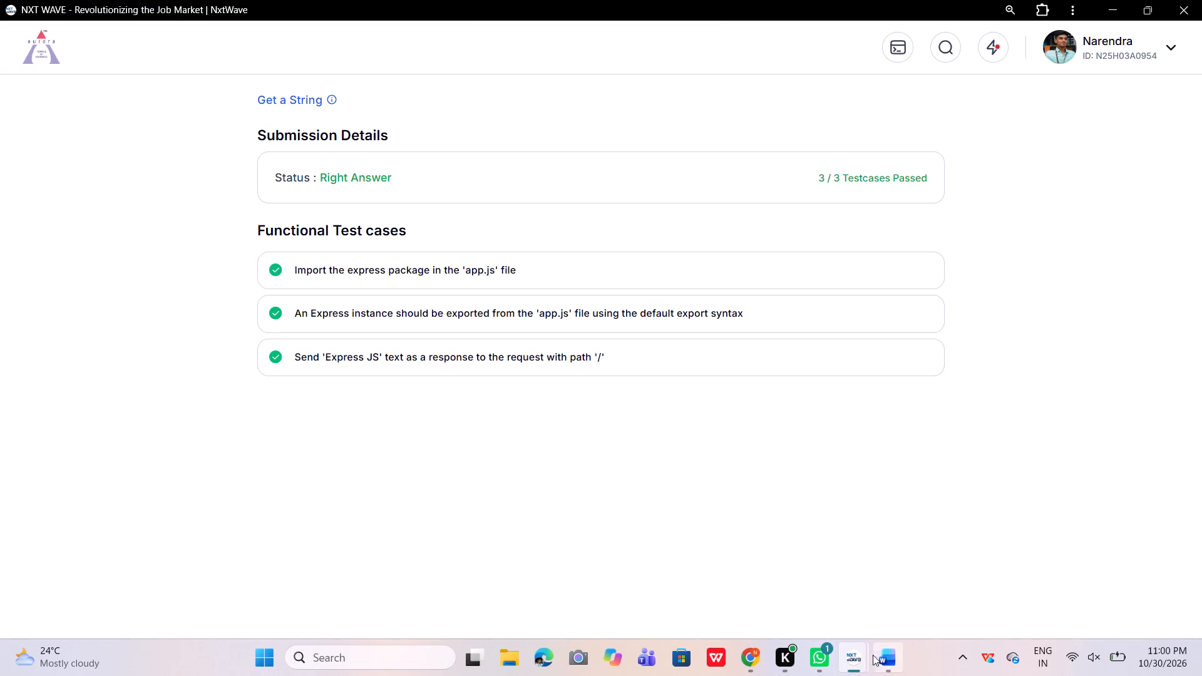
click(886, 666)
key(ctrl+v)
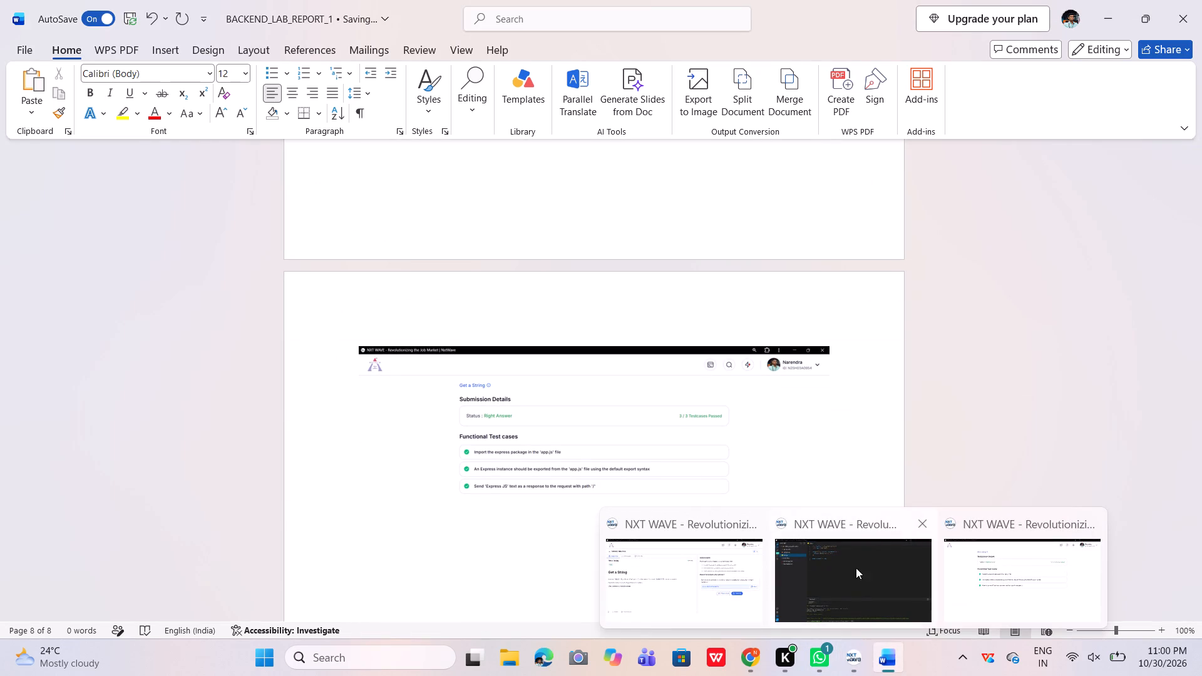
Close the NXT WAVE windows holding the Get a String IDE and its submission details.
click(919, 528)
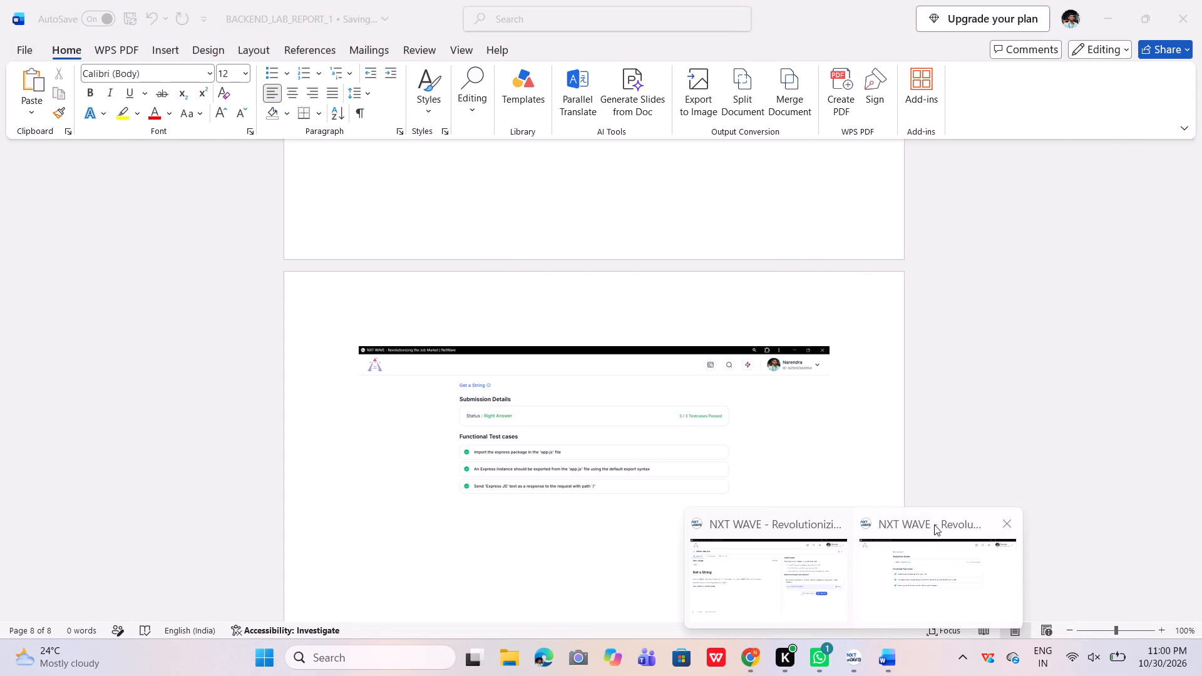
click(1003, 515)
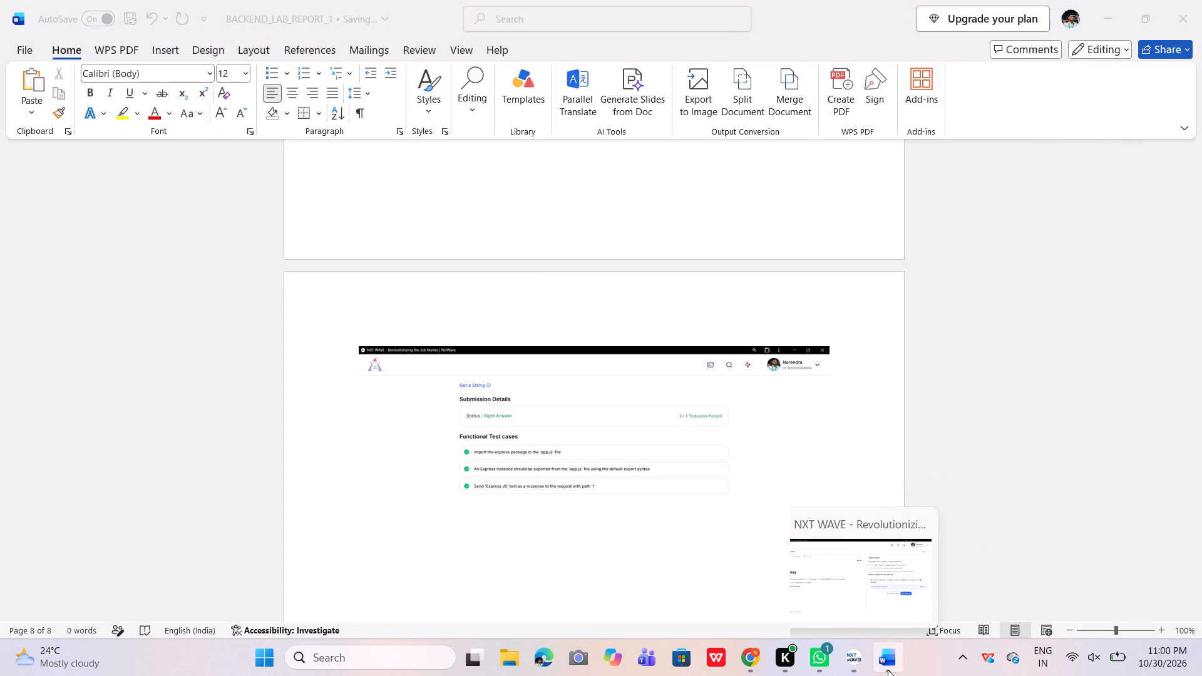
Review the pasted screenshots in the Word document from the Get a String submission back to the first question.
click(887, 669)
scroll(743, 508, down, 1)
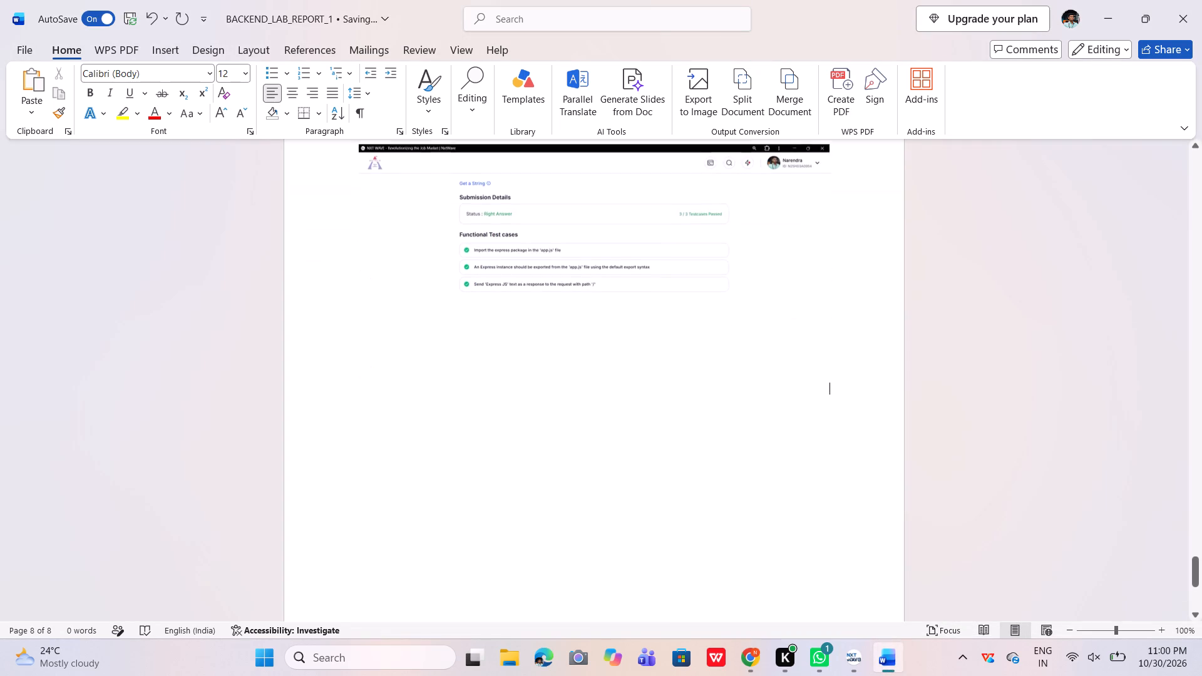
scroll(743, 508, right, 1)
scroll(743, 508, up, 1)
scroll(743, 508, right, 1)
scroll(743, 508, up, 5)
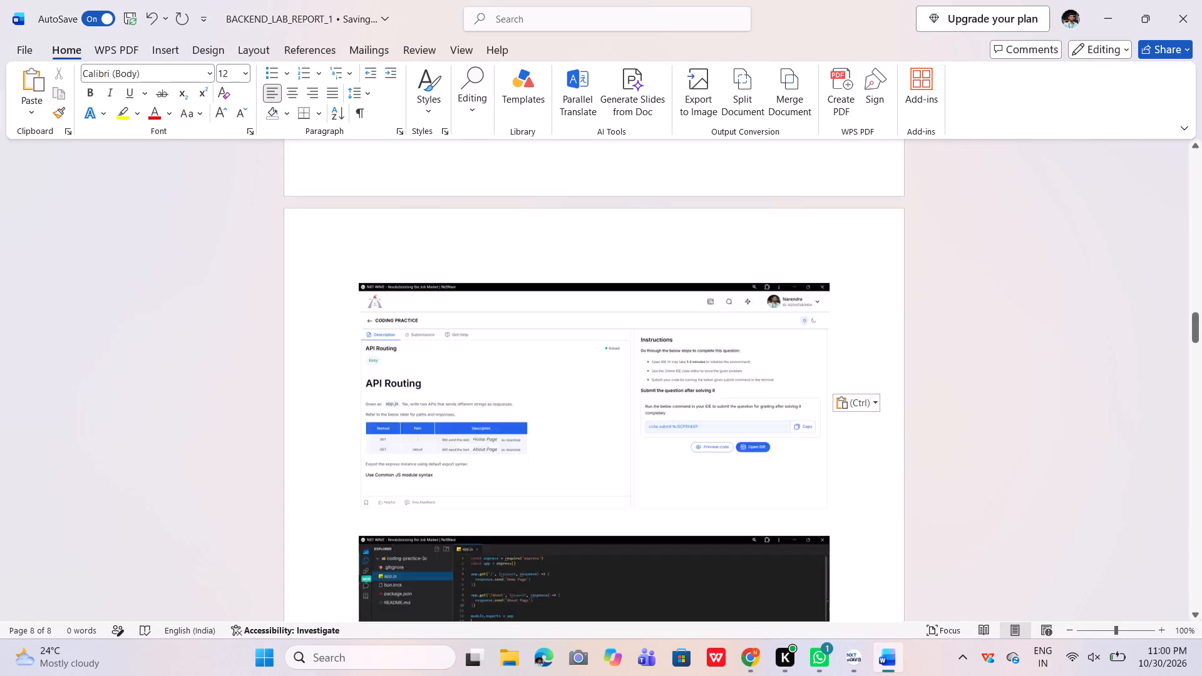
scroll(743, 508, up, 4)
Switch to the remaining NXT WAVE window and return from the Get a String question to the coding practice list.
click(857, 659)
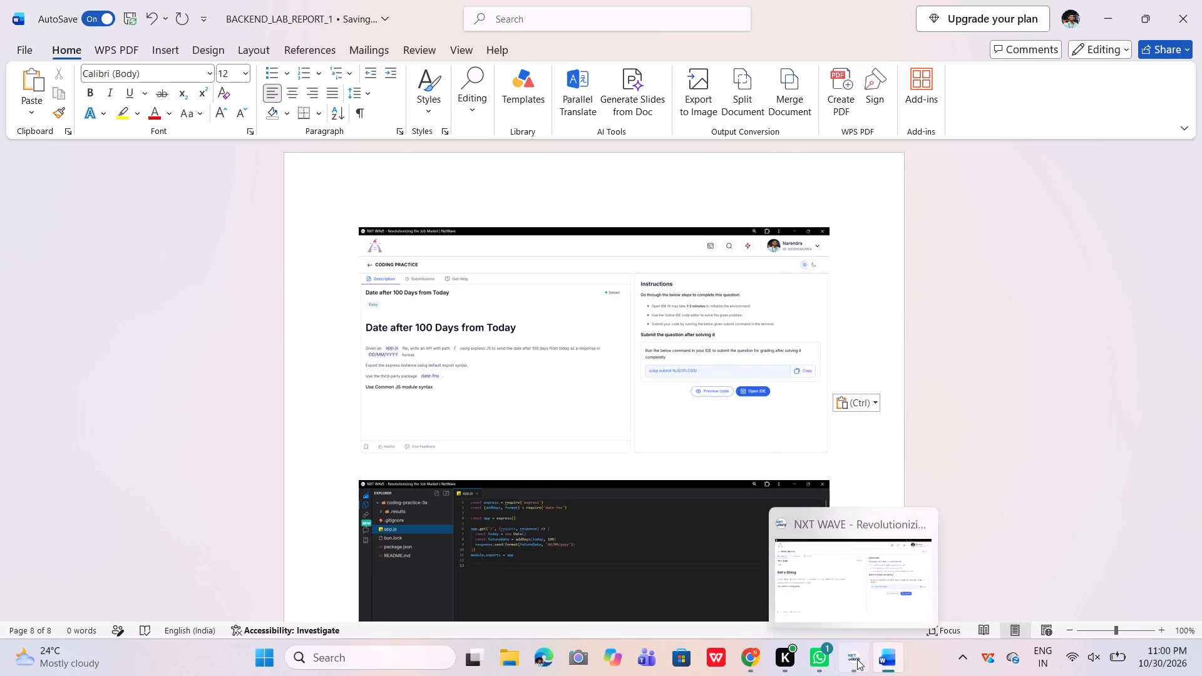
scroll(458, 387, up, 1)
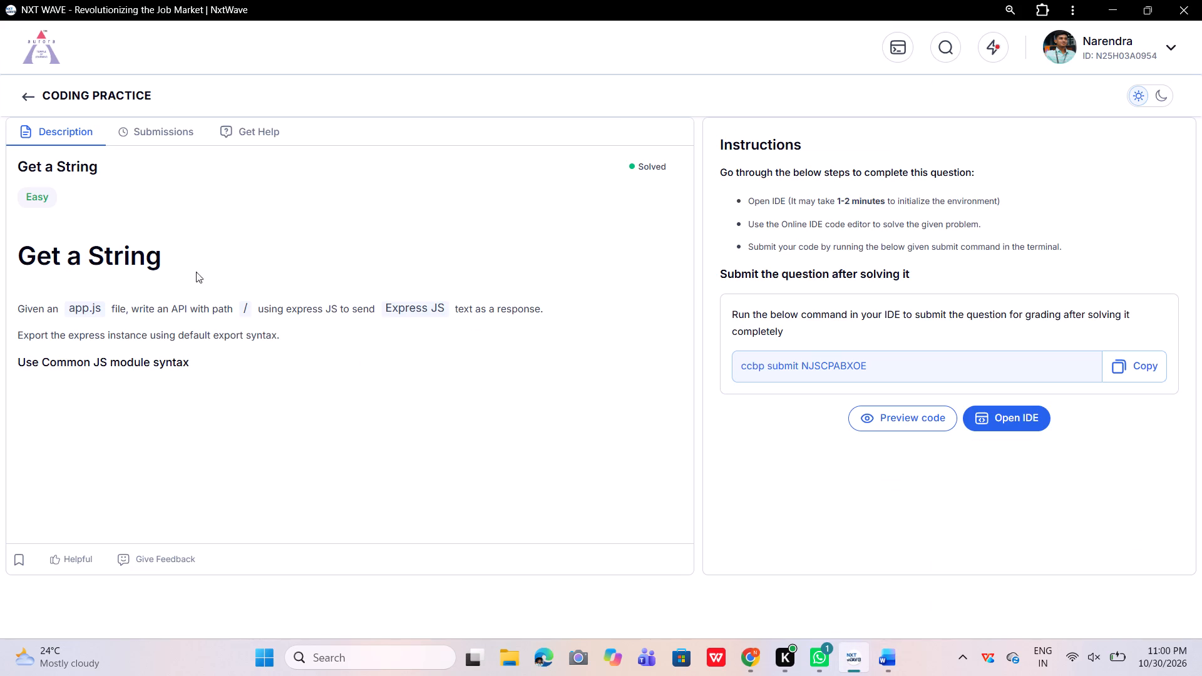
click(33, 93)
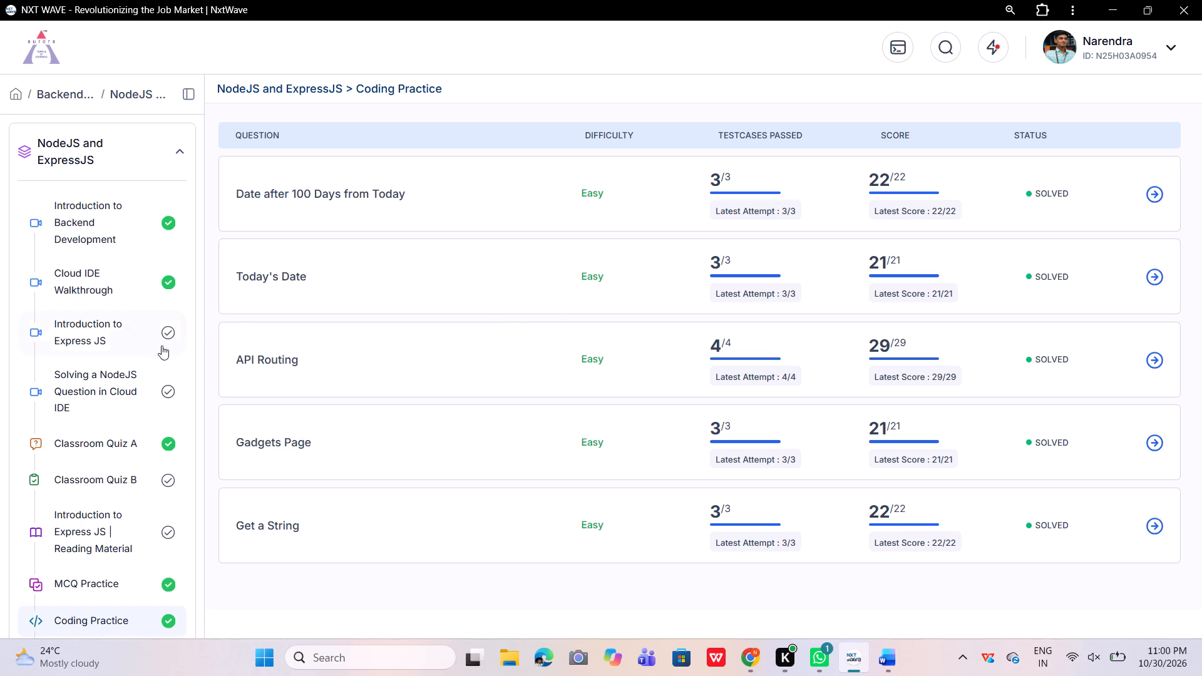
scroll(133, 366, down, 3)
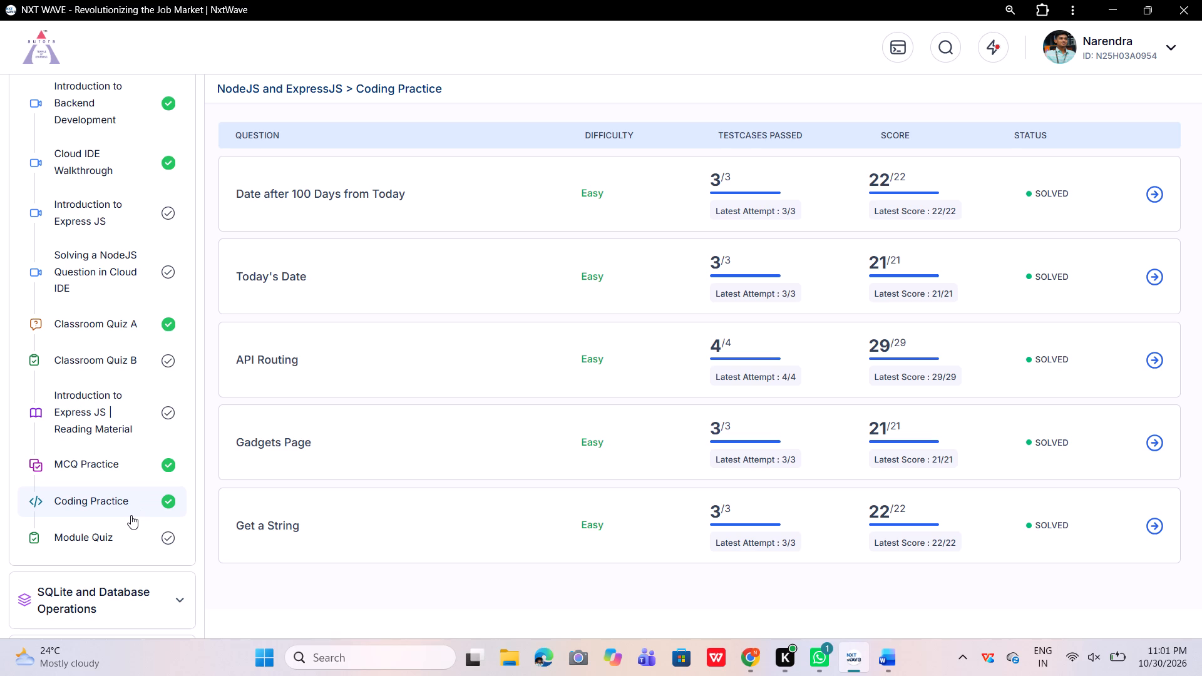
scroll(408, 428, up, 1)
Switch to the Word report and add the heading "QUESTION: Date after 100 Days from Today" above the first question screenshot.
click(887, 663)
scroll(646, 360, up, 3)
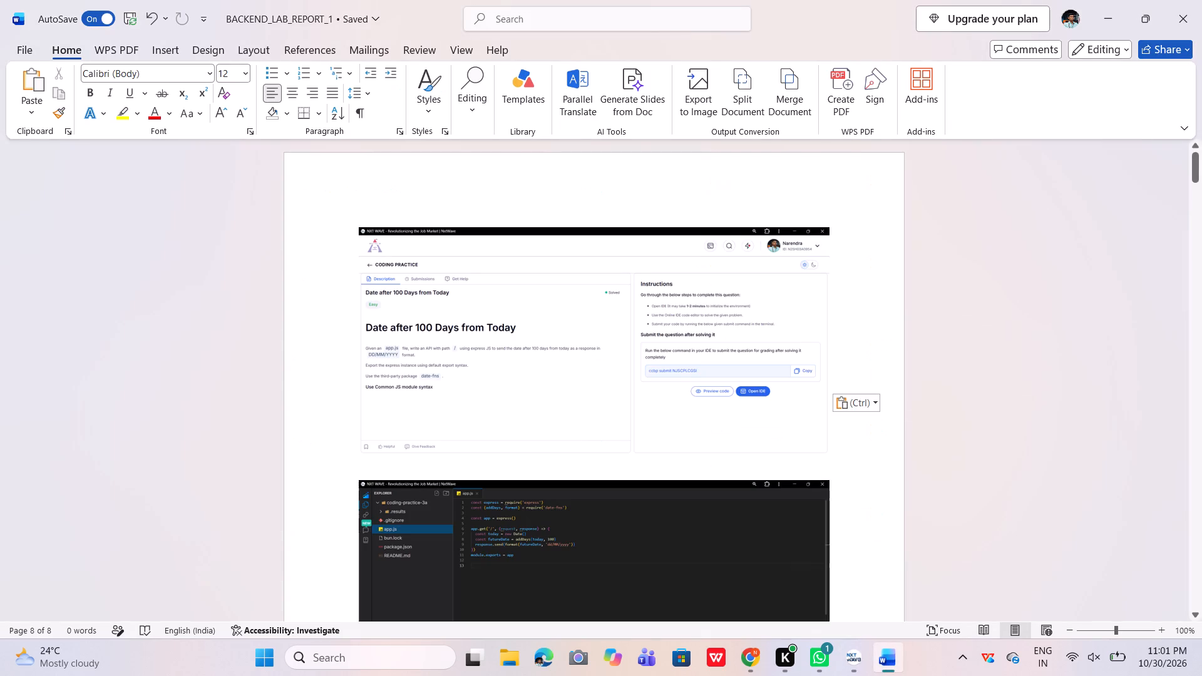
scroll(646, 360, up, 6)
click(406, 215)
key(d)
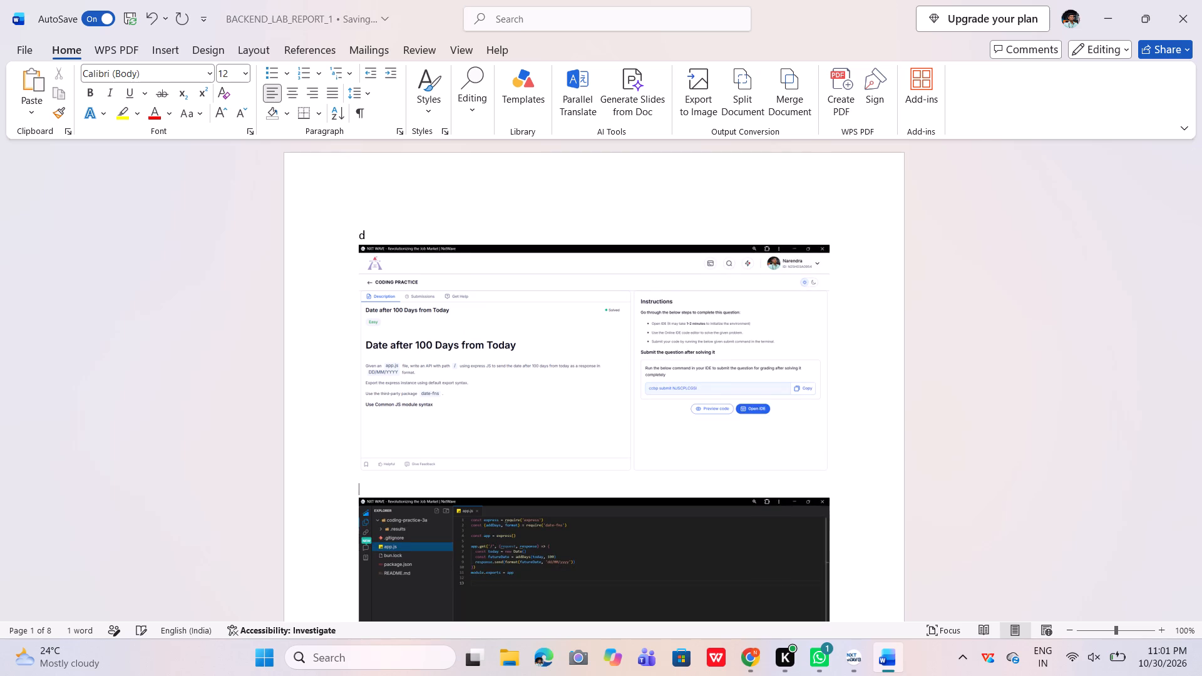
key(BackSpace)
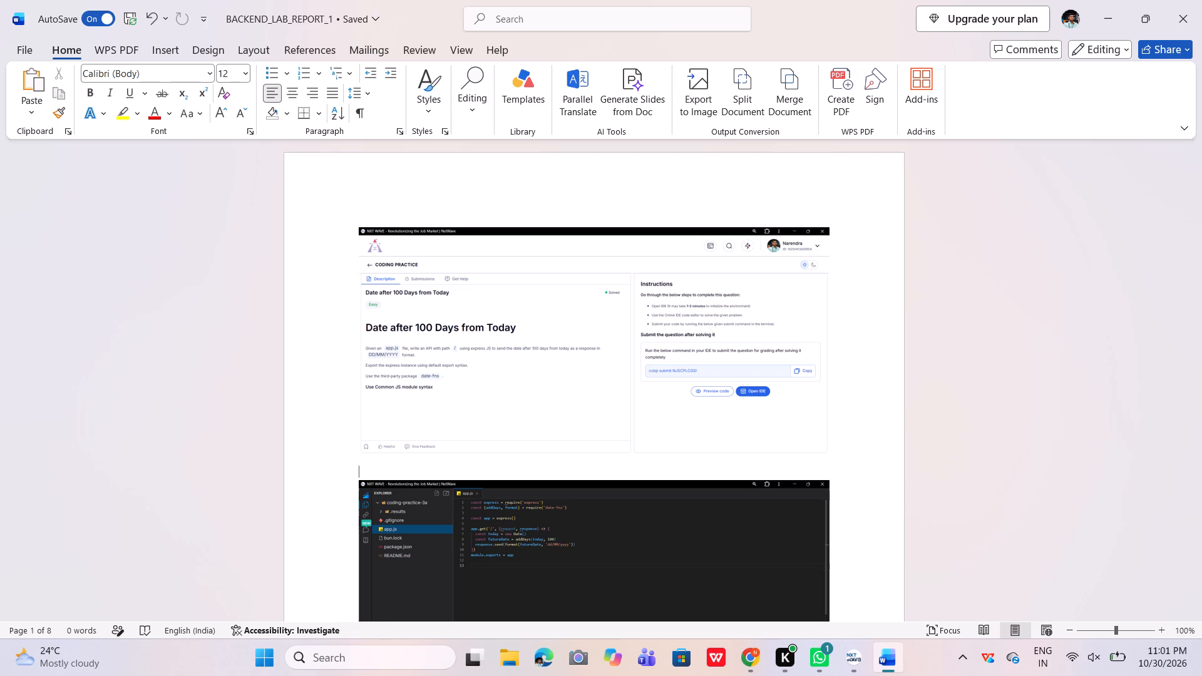
text(QUESTION)
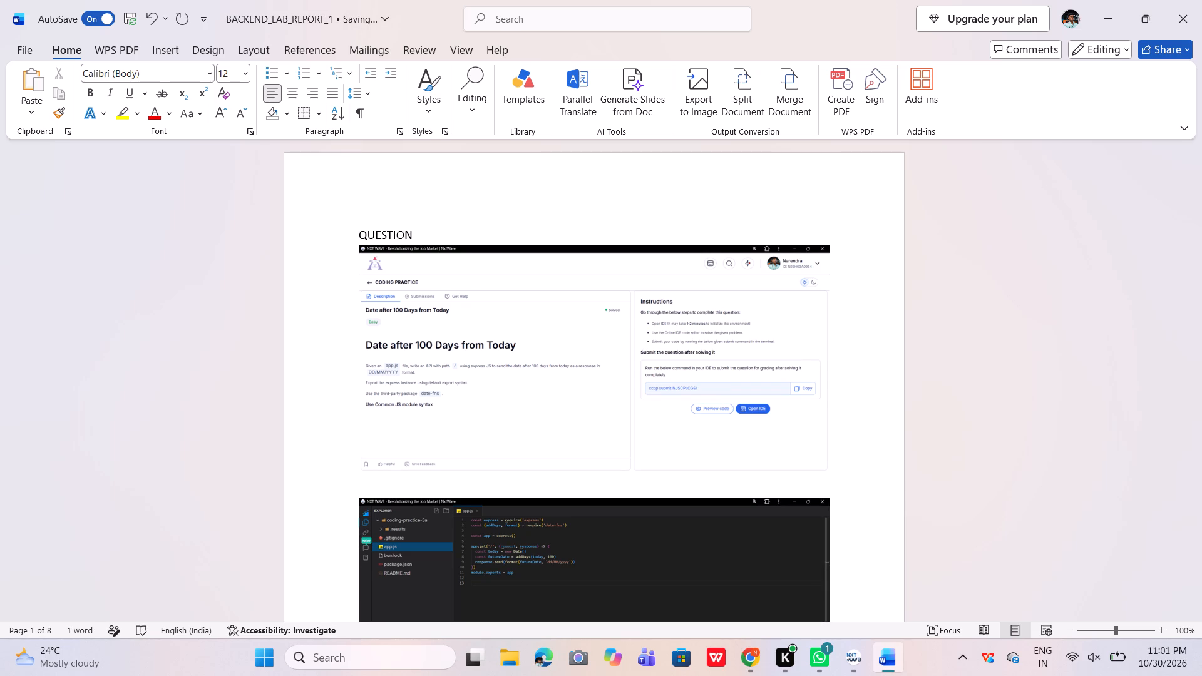
text(:)
key(space)
text(Date after)
key(space)
text(100)
key(space)
text(Days fri)
key(BackSpace)
text(om Today)
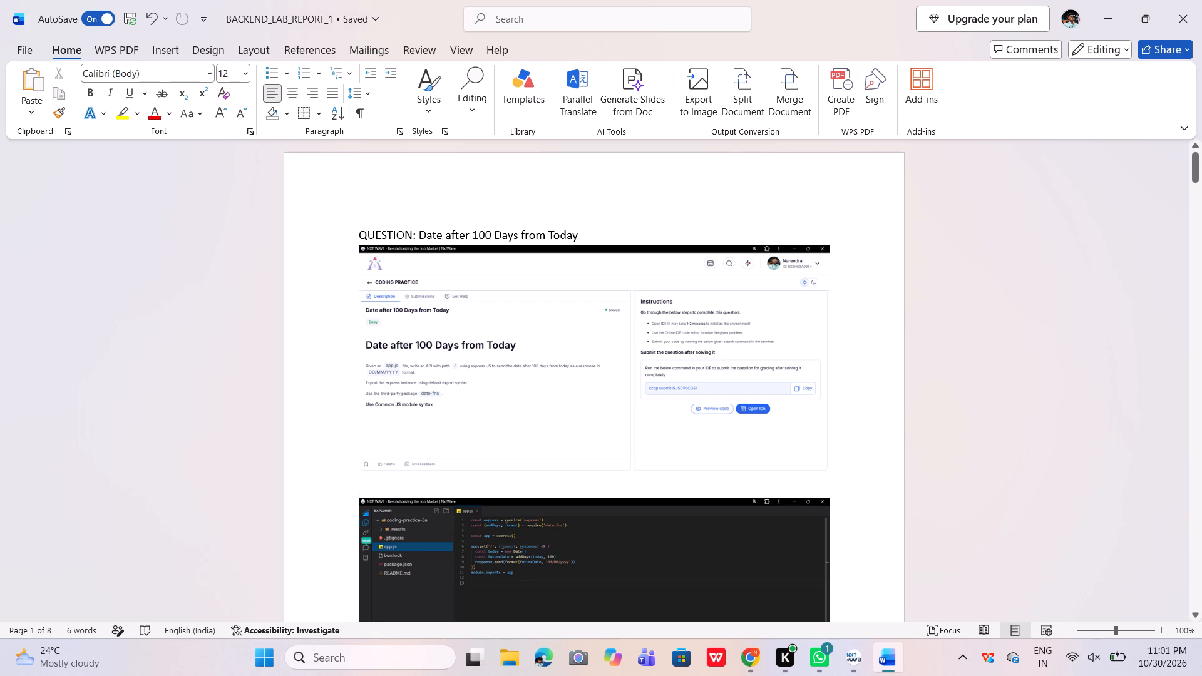
Format the heading "QUESTION: Date after 100 Days from Today" as 16 pt, bold and underlined.
drag(583, 232, 355, 228)
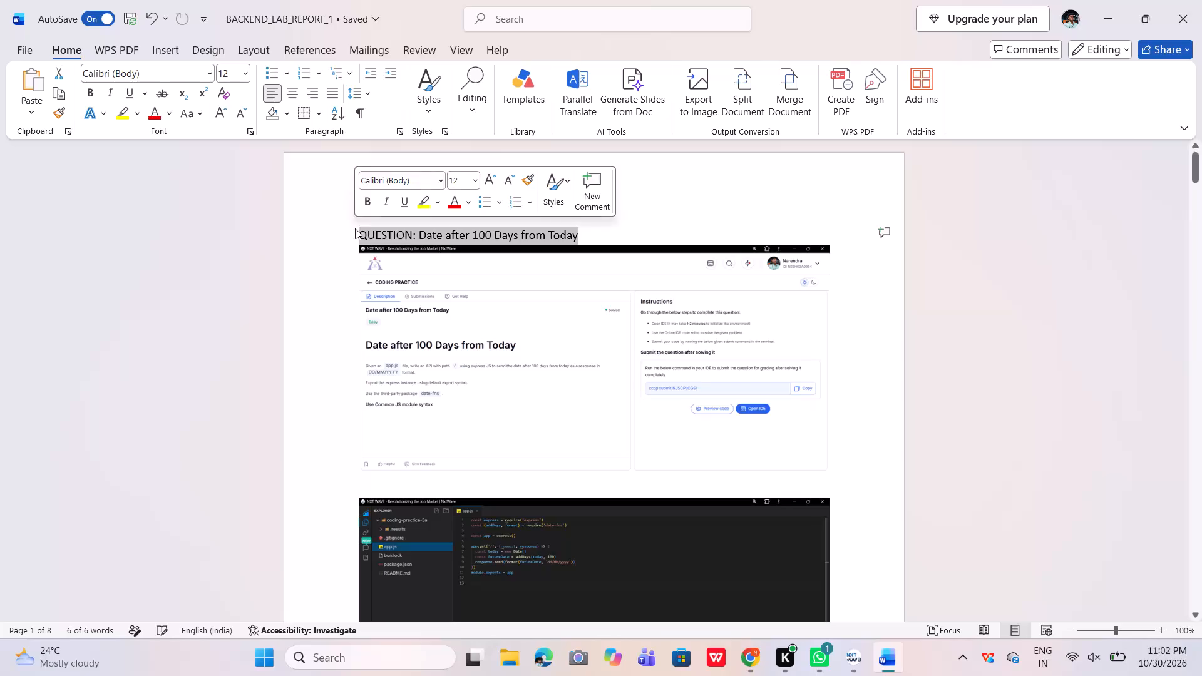
click(225, 118)
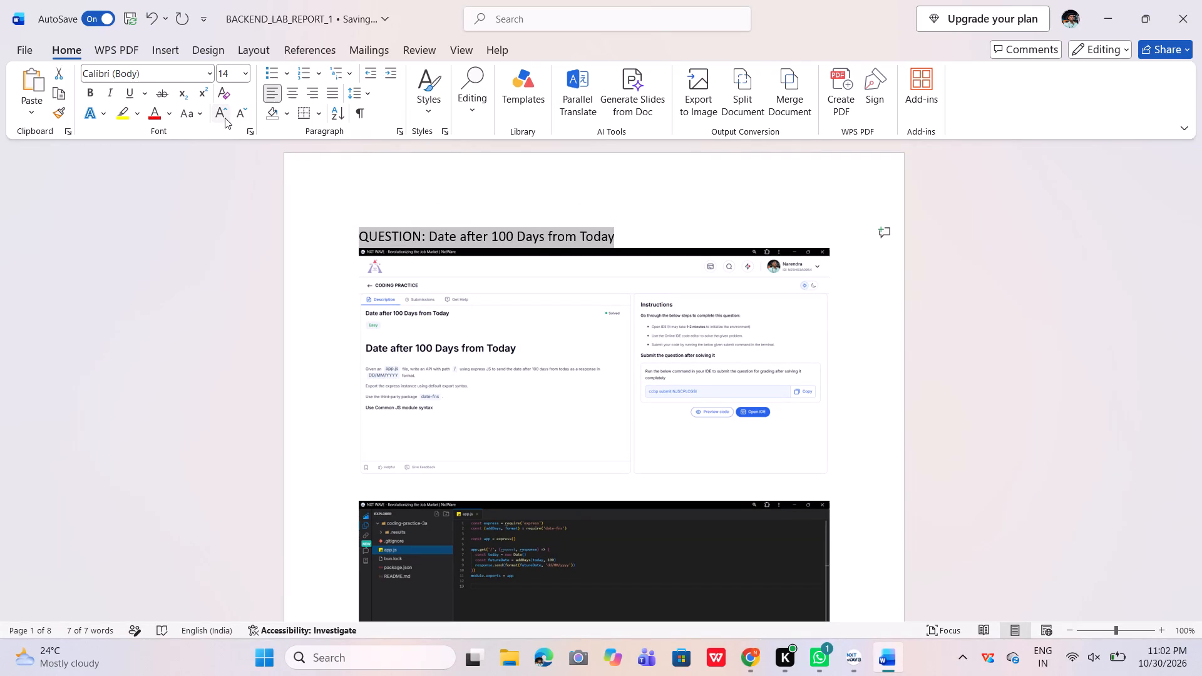
click(225, 118)
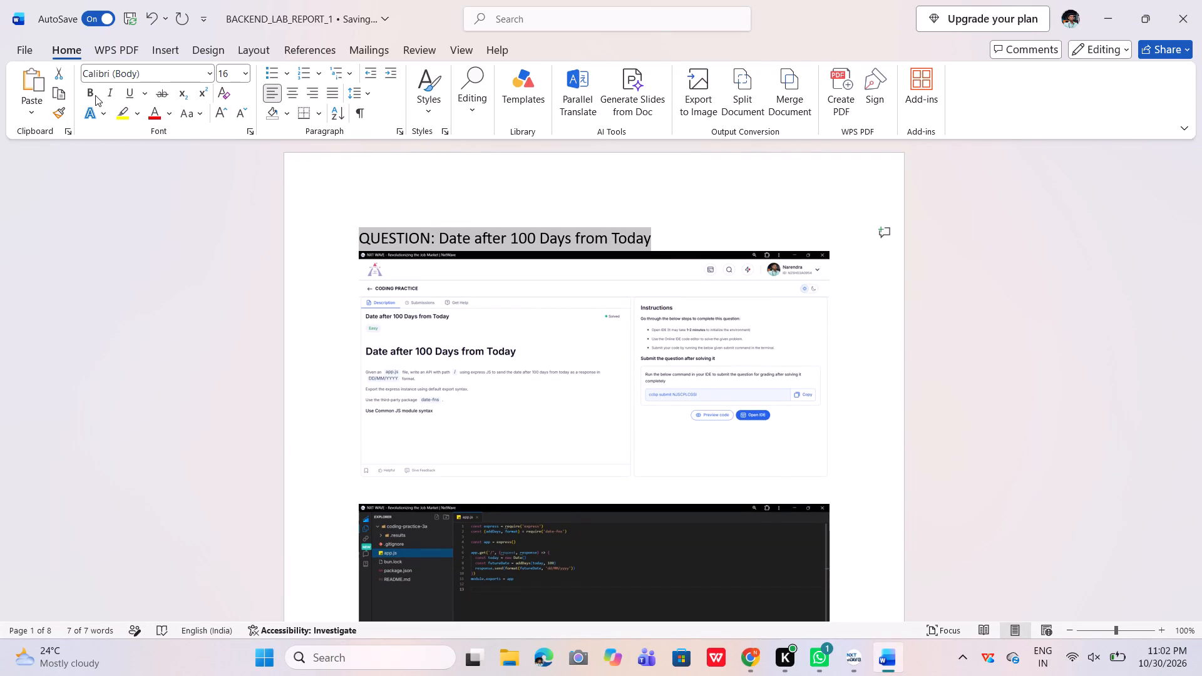
click(95, 95)
click(129, 94)
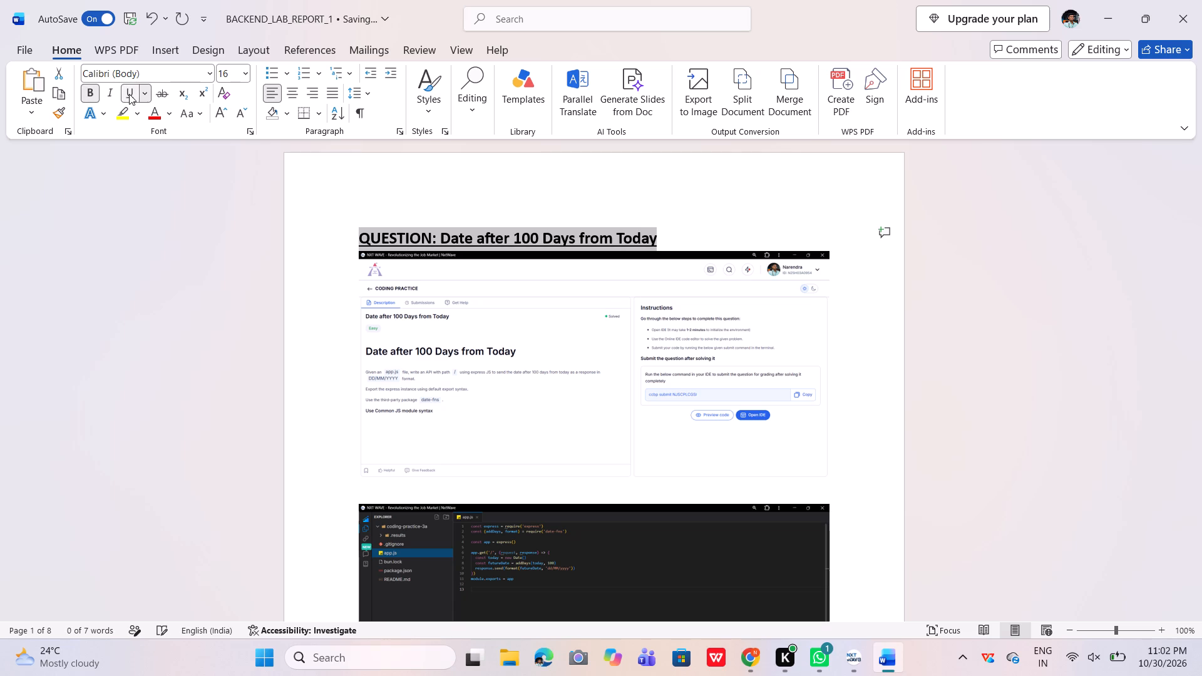
click(576, 193)
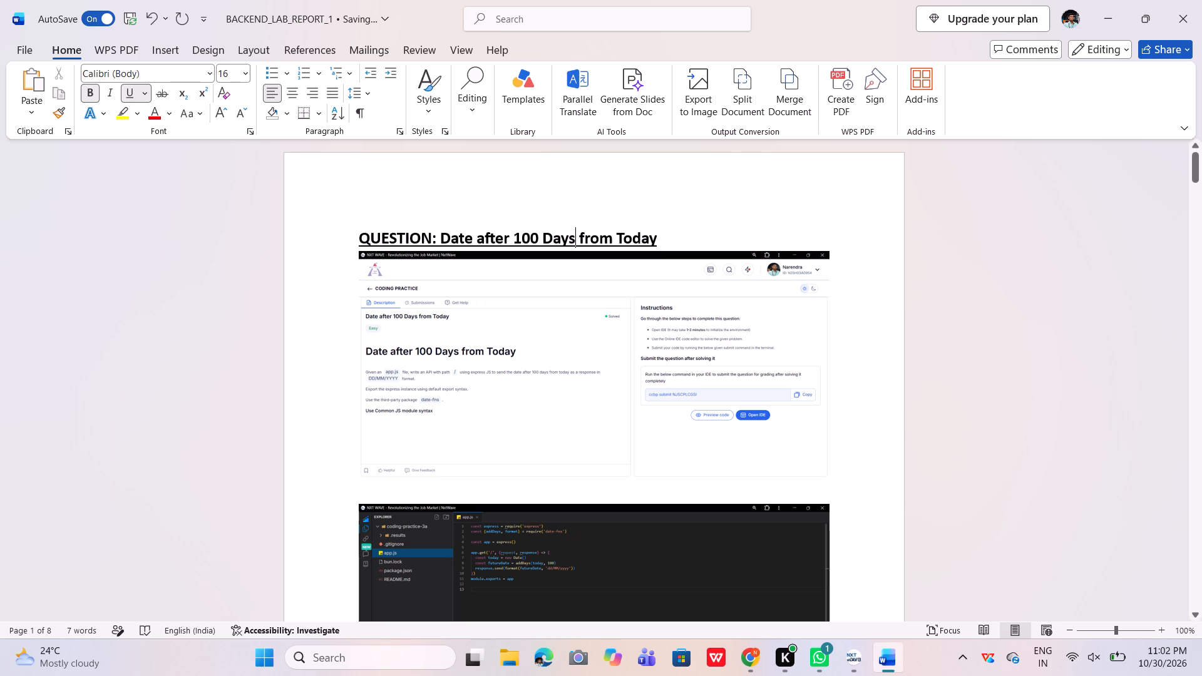
Insert a line break before the first API Routing question screenshot and start its heading with "QUESTION:".
scroll(601, 285, down, 2)
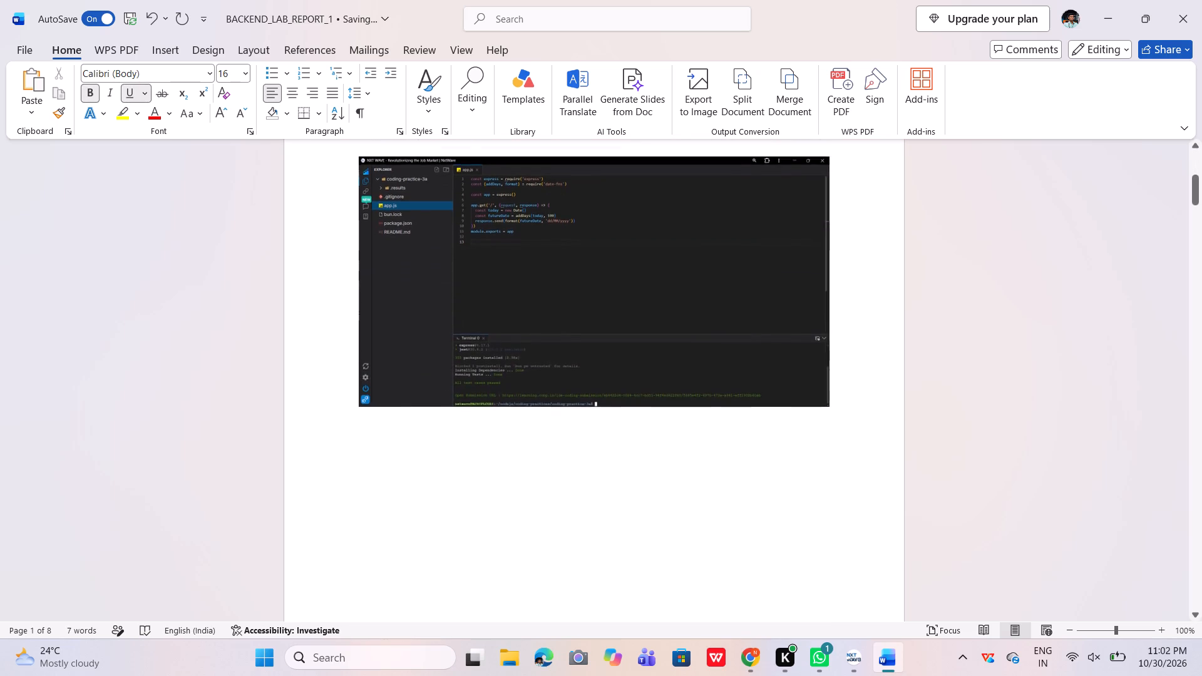
scroll(601, 285, up, 1)
scroll(601, 285, down, 1)
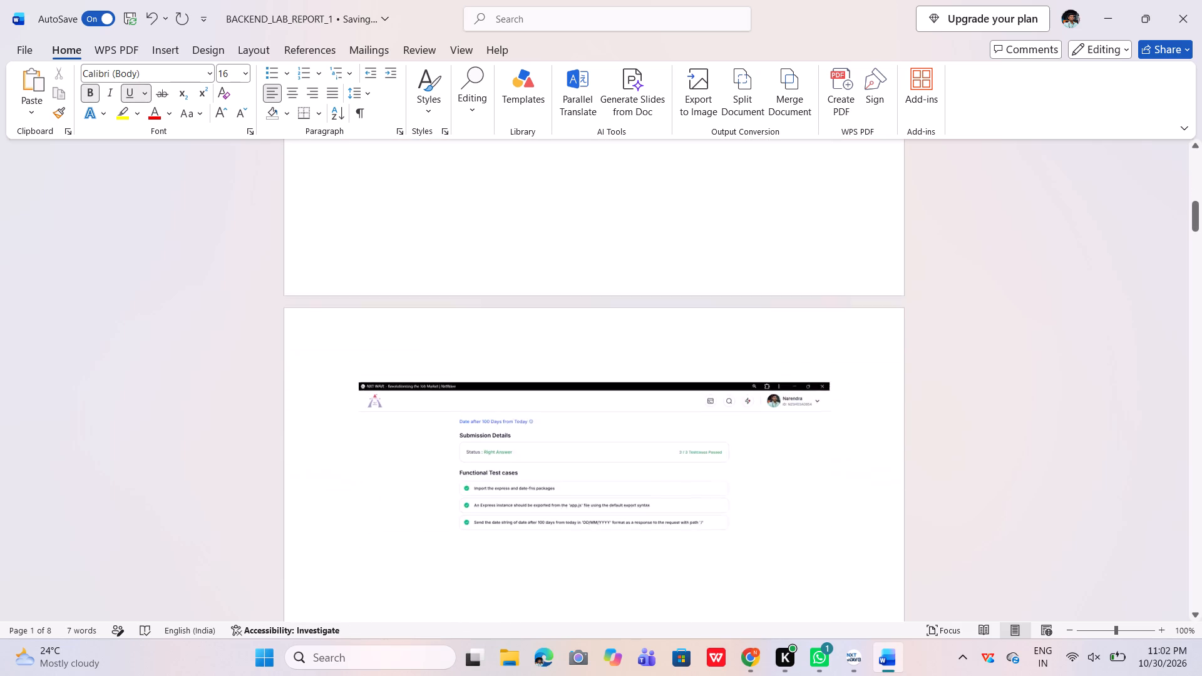
scroll(601, 285, down, 1)
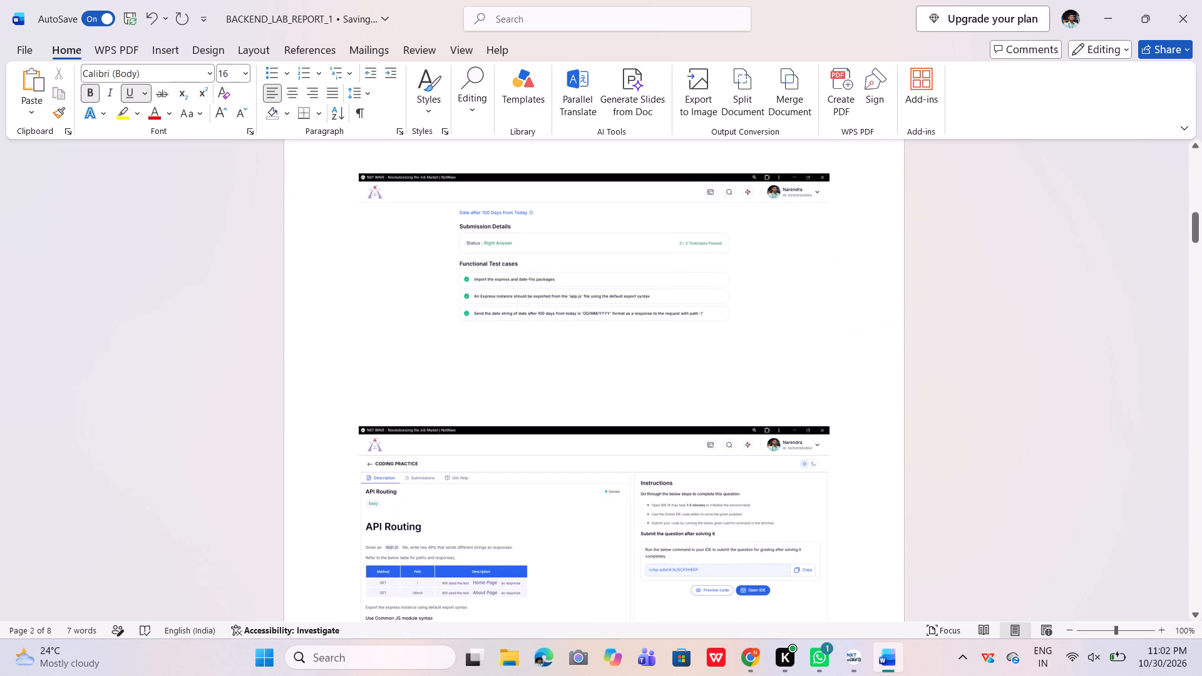
click(850, 414)
key(Return)
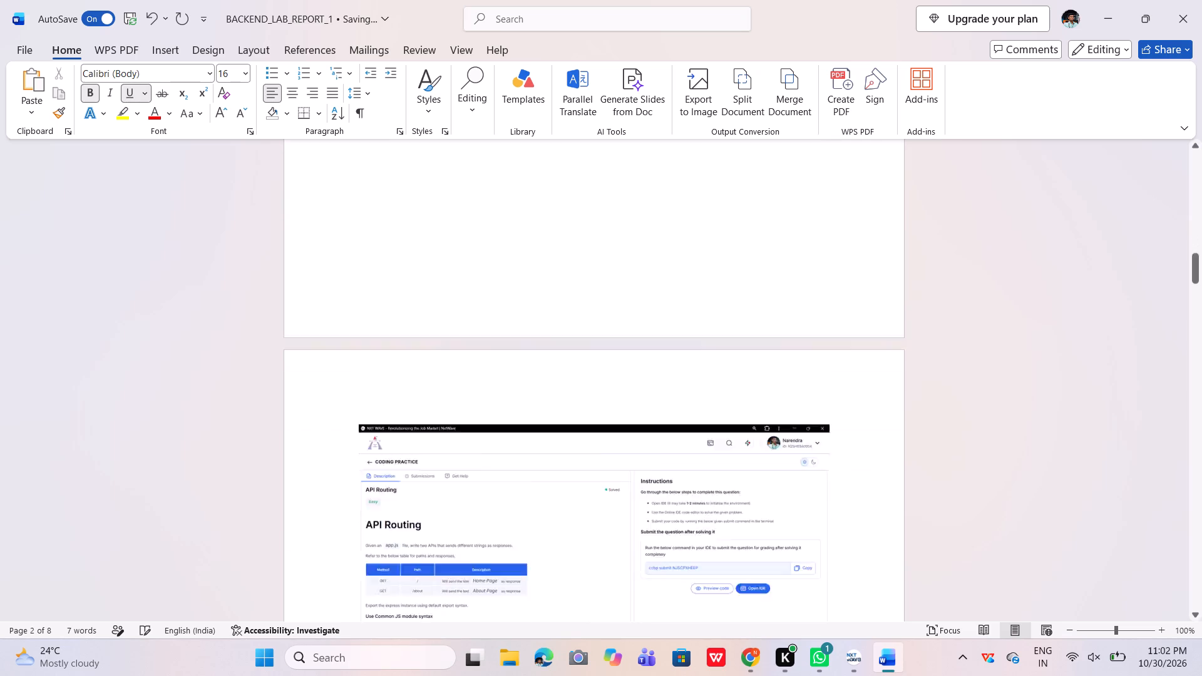
scroll(850, 414, up, 1)
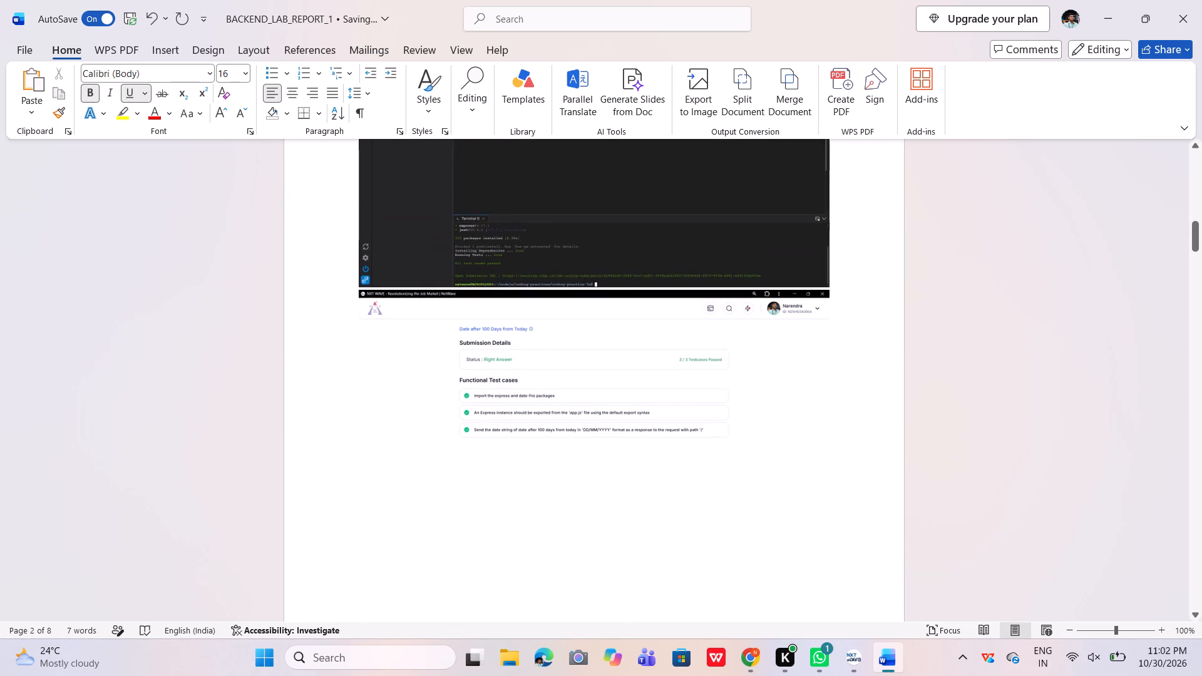
scroll(850, 414, up, 1)
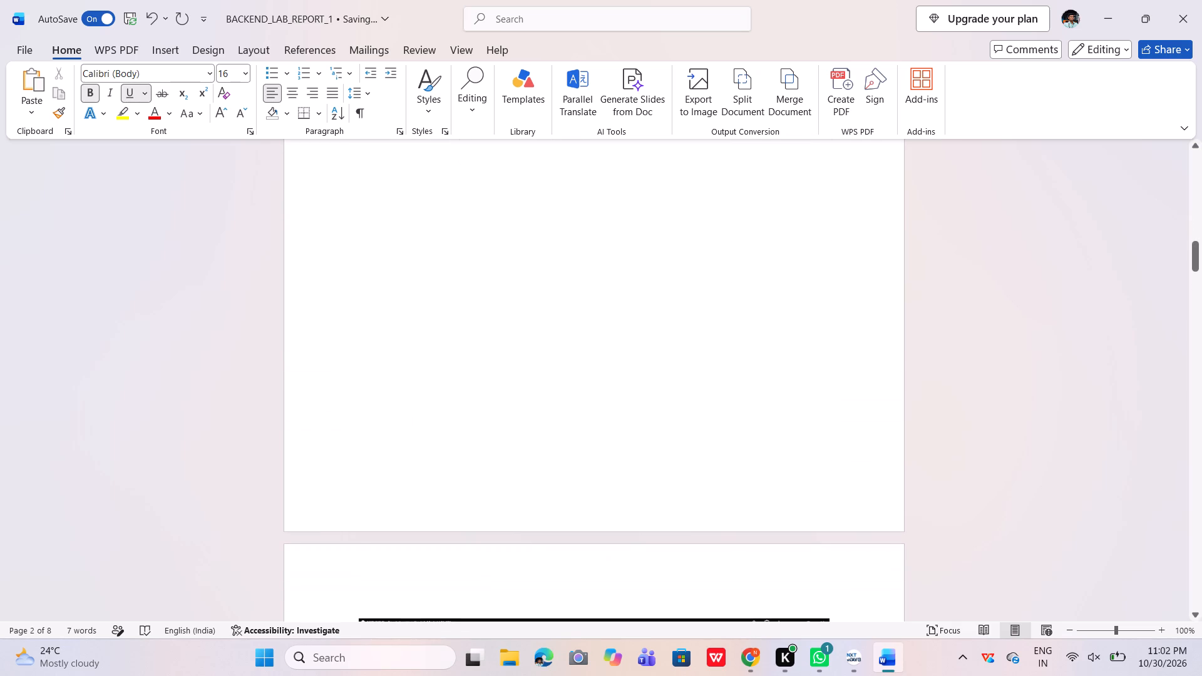
key(q)
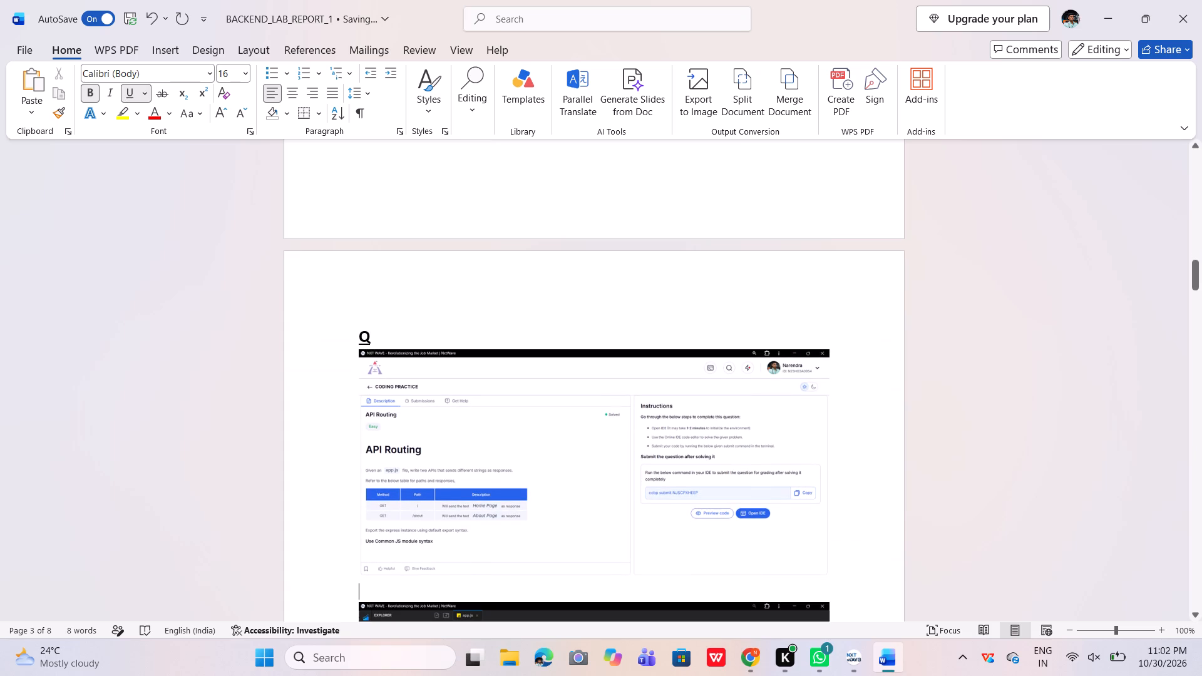
text(UESTION)
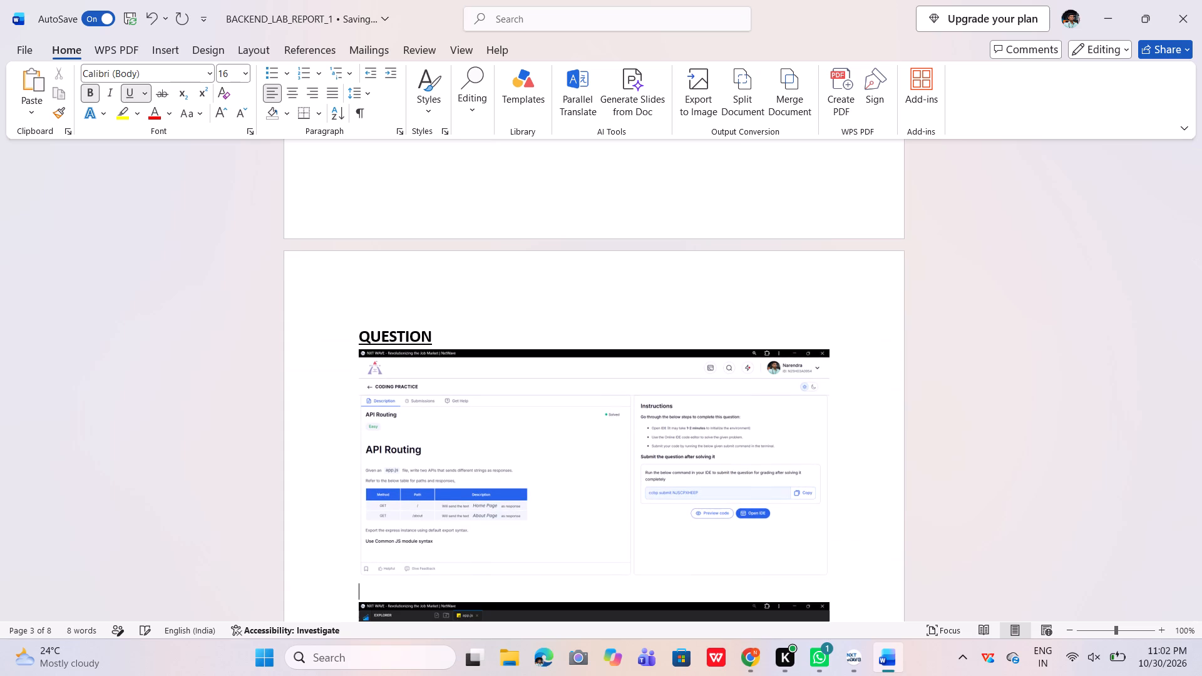
key(shift+colon)
Check the first question's heading and complete the heading above the first API Routing screenshot with "API Routing".
scroll(850, 414, up, 4)
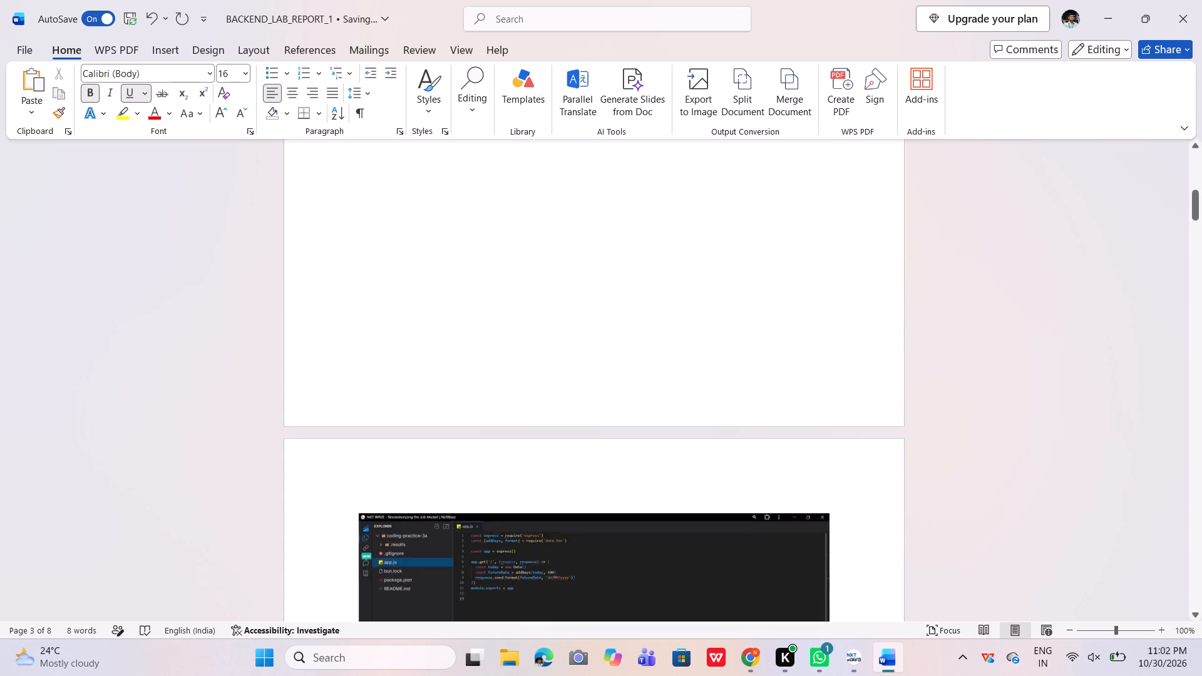
scroll(850, 414, up, 3)
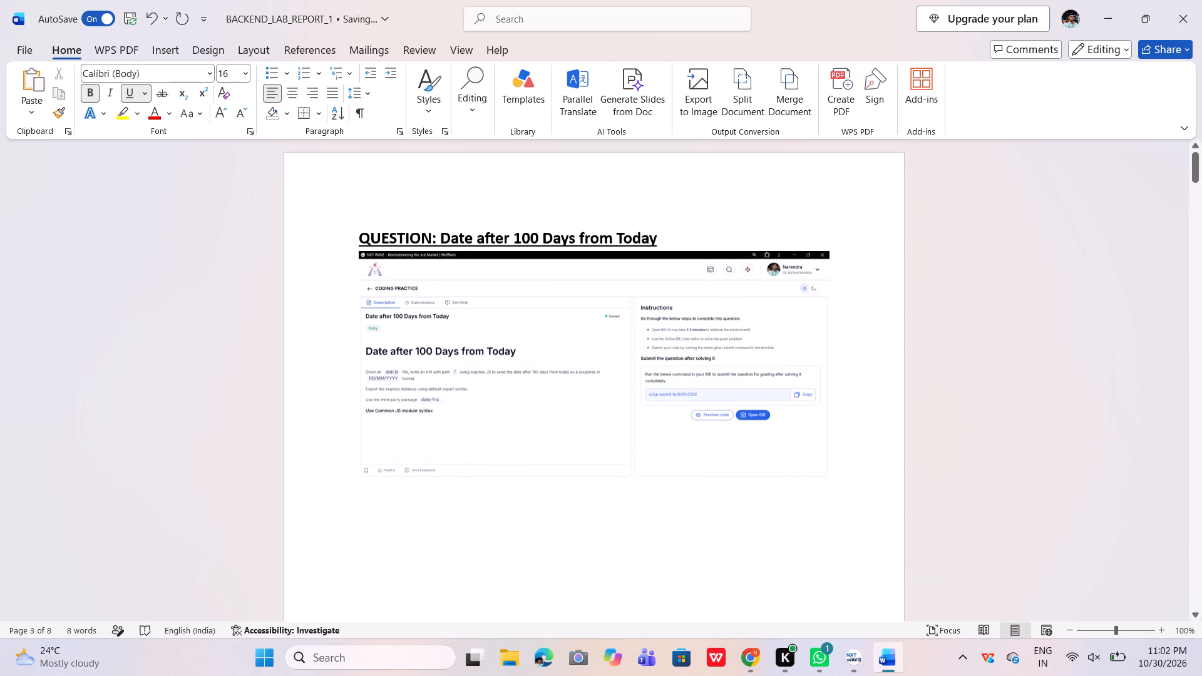
scroll(850, 414, up, 1)
scroll(850, 414, down, 3)
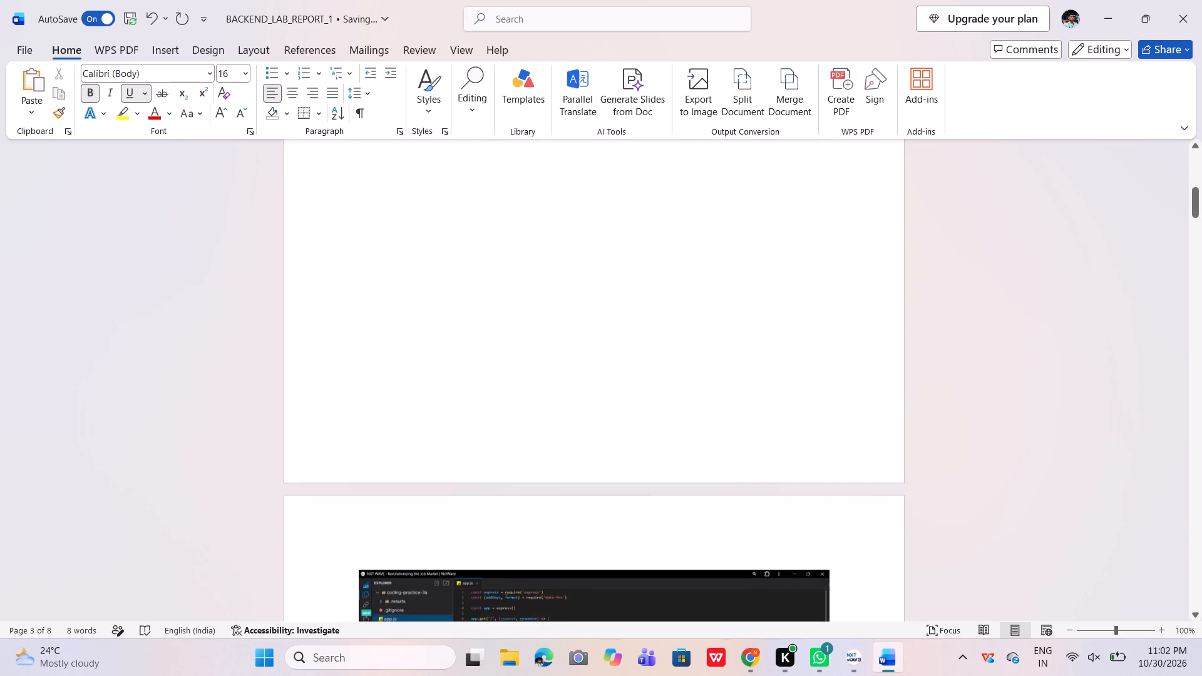
scroll(850, 414, down, 4)
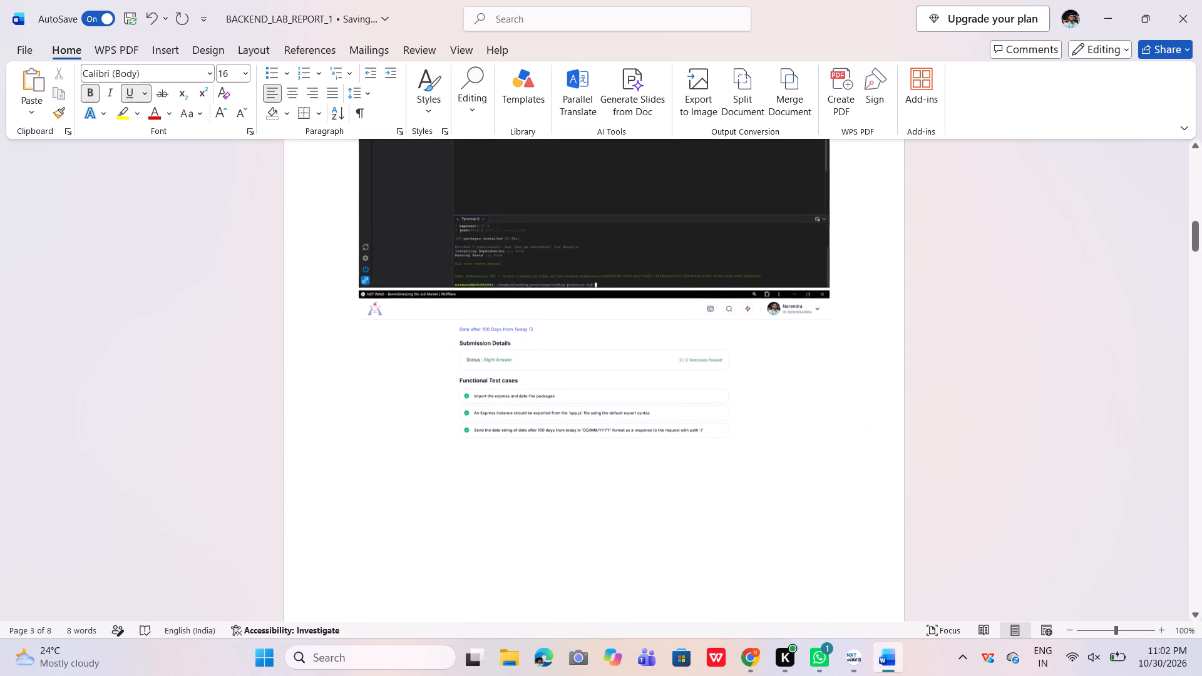
scroll(850, 414, down, 1)
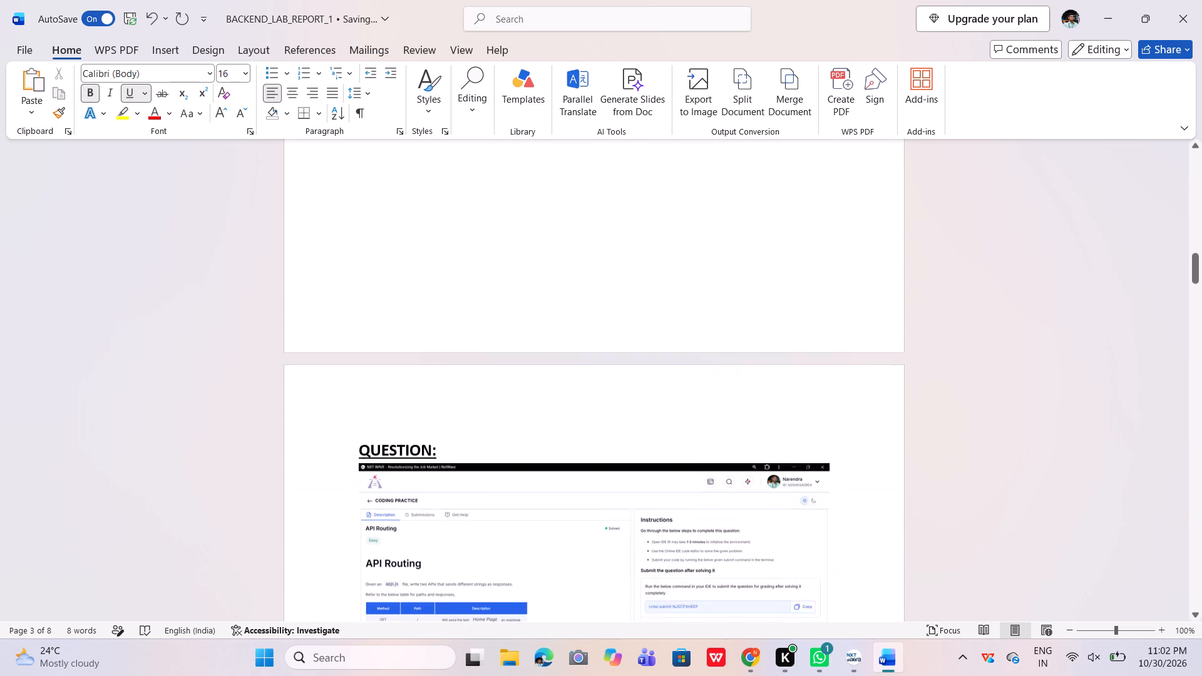
scroll(850, 414, down, 2)
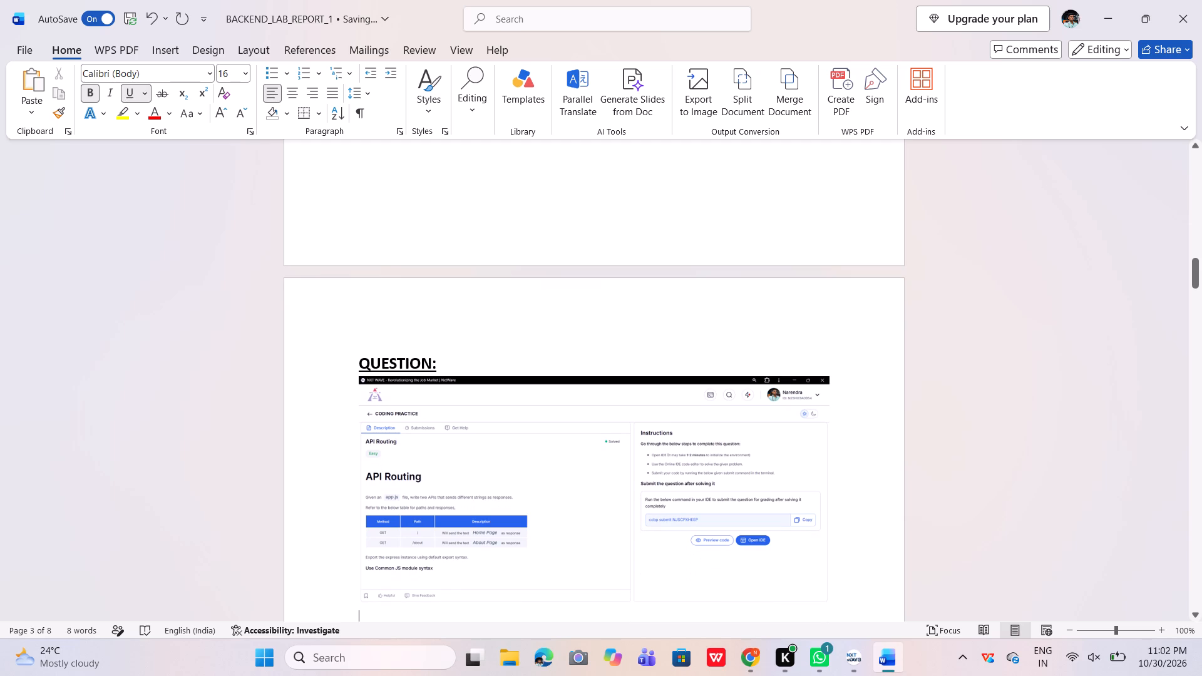
text(API)
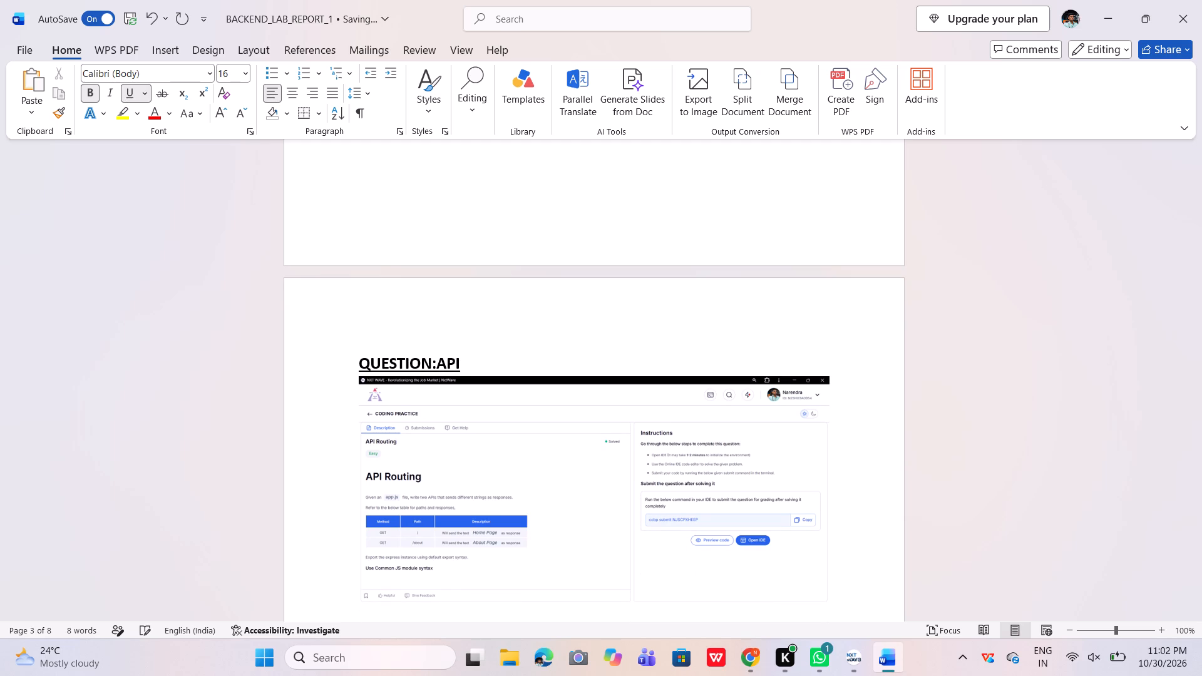
key(space)
text(R)
text(outing)
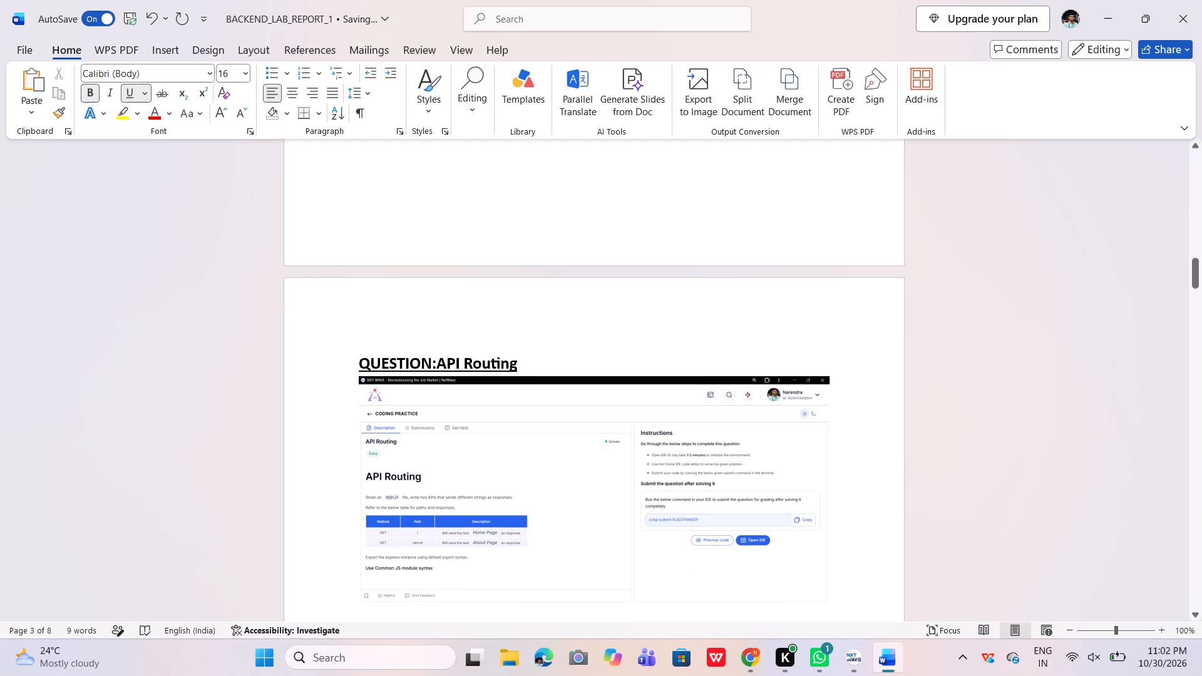
Insert a line break before the second API Routing question screenshot and start its heading with "QUESTION:".
scroll(748, 382, down, 1)
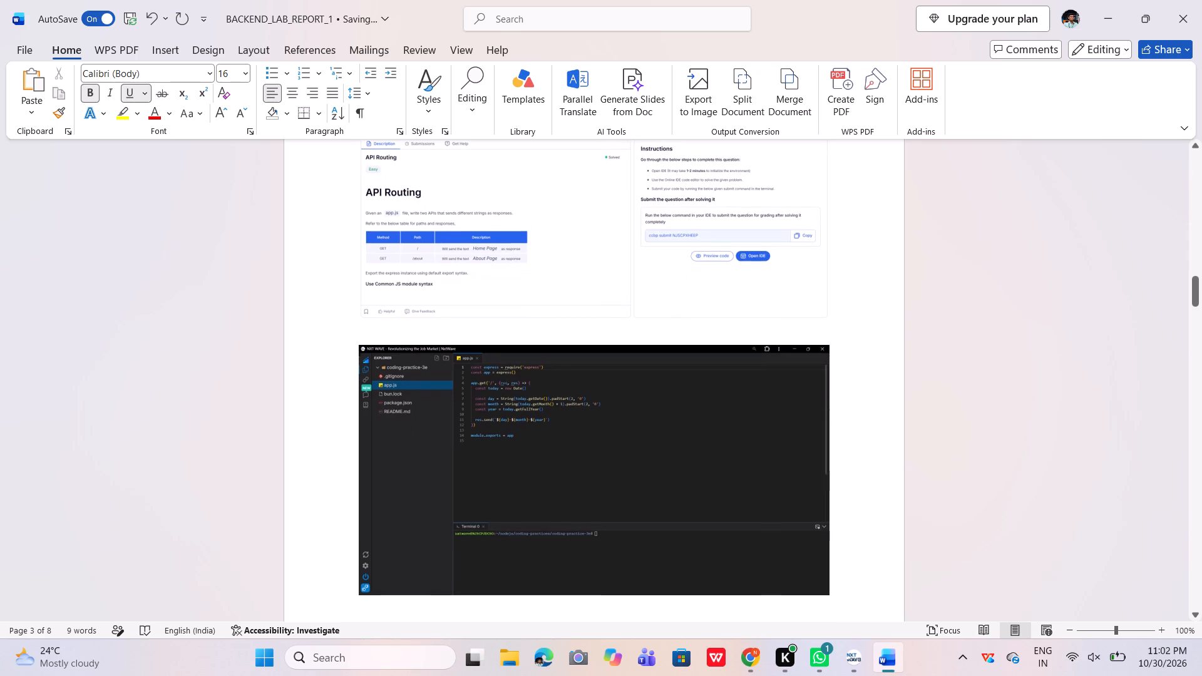
scroll(748, 382, down, 3)
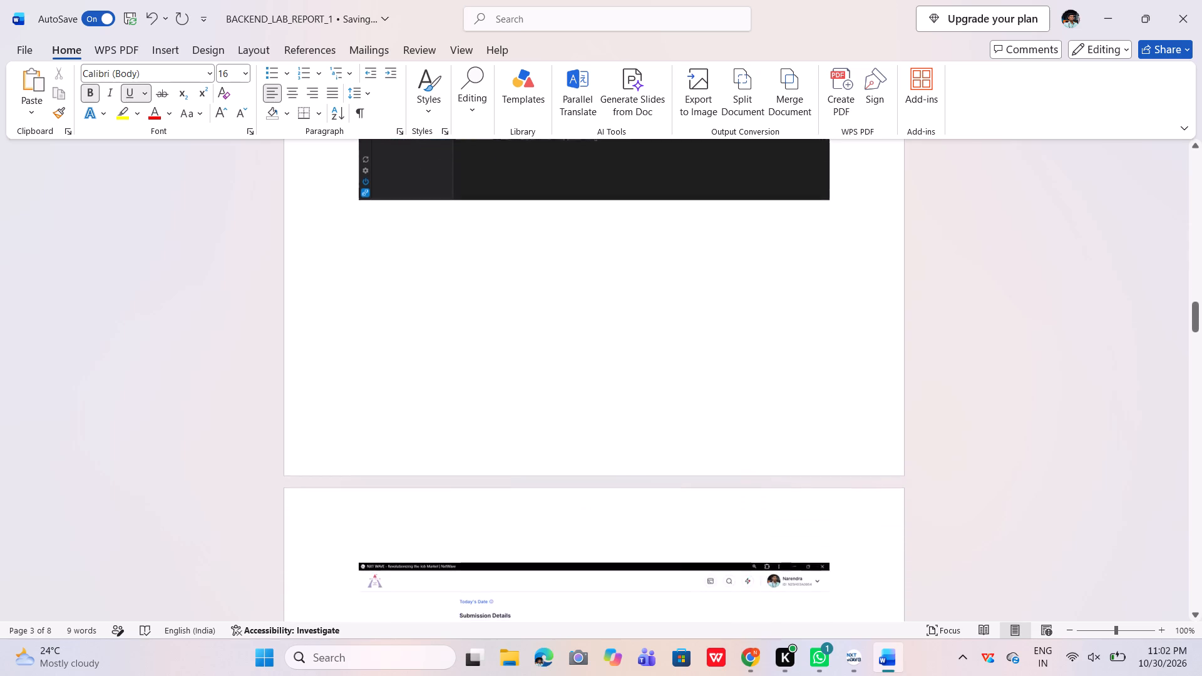
scroll(748, 382, down, 2)
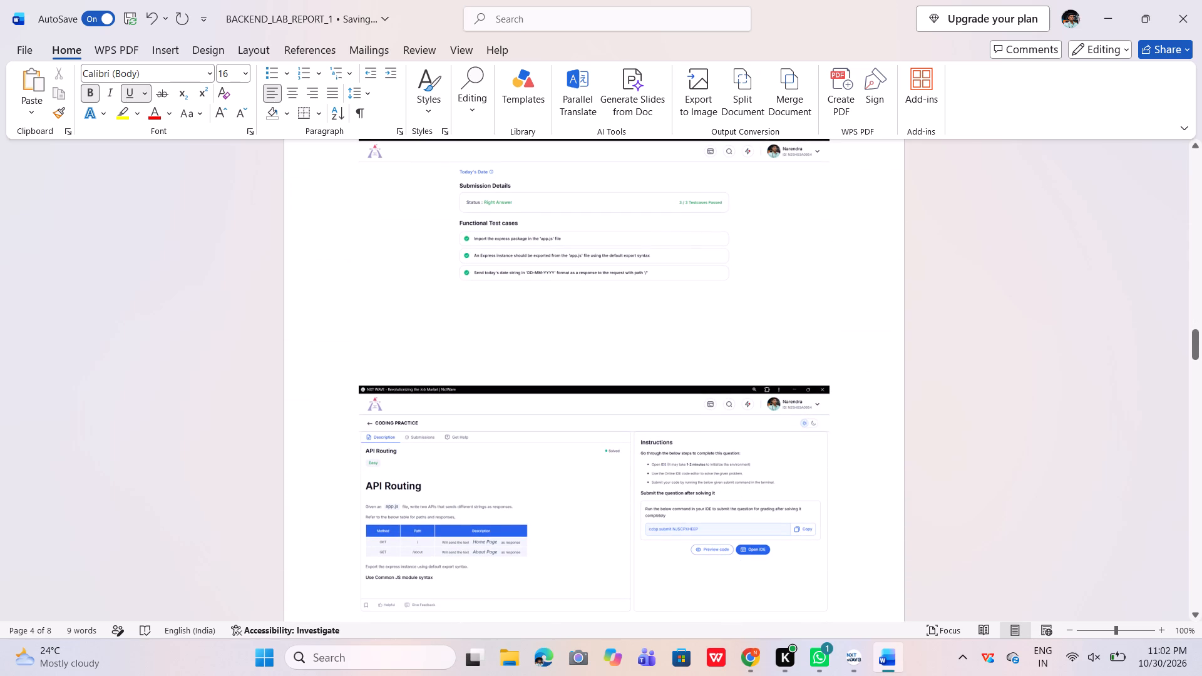
click(848, 356)
key(Return)
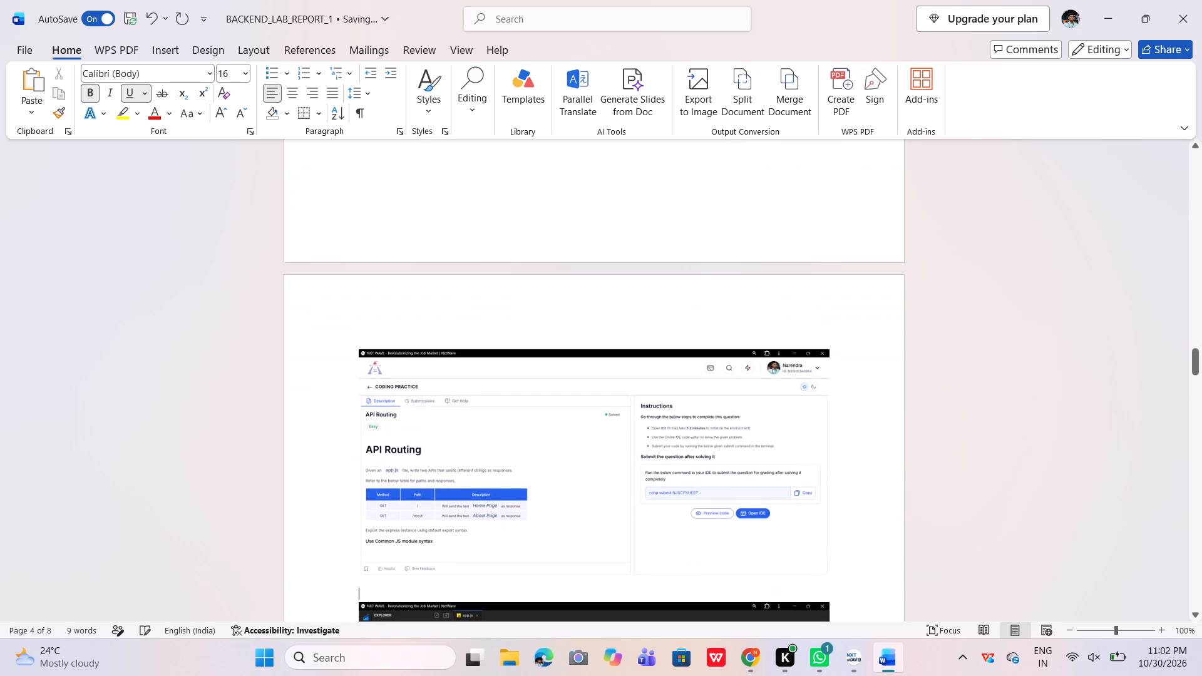
key(q)
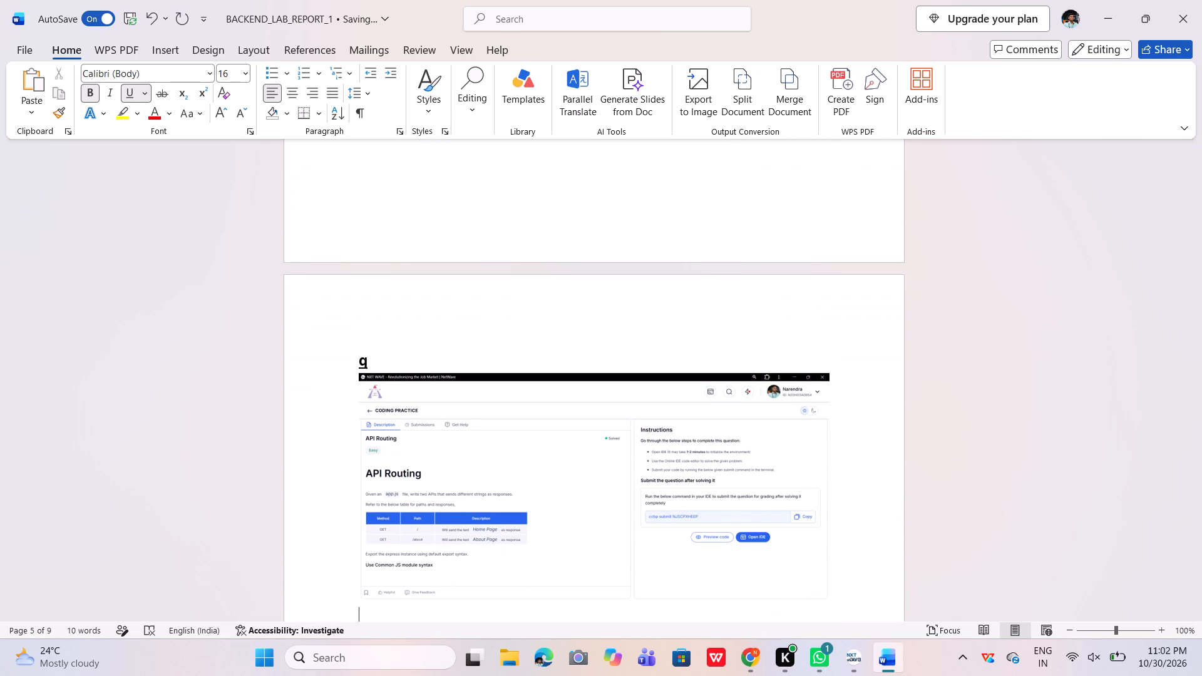
key(BackSpace)
key(q)
text(UESYTION)
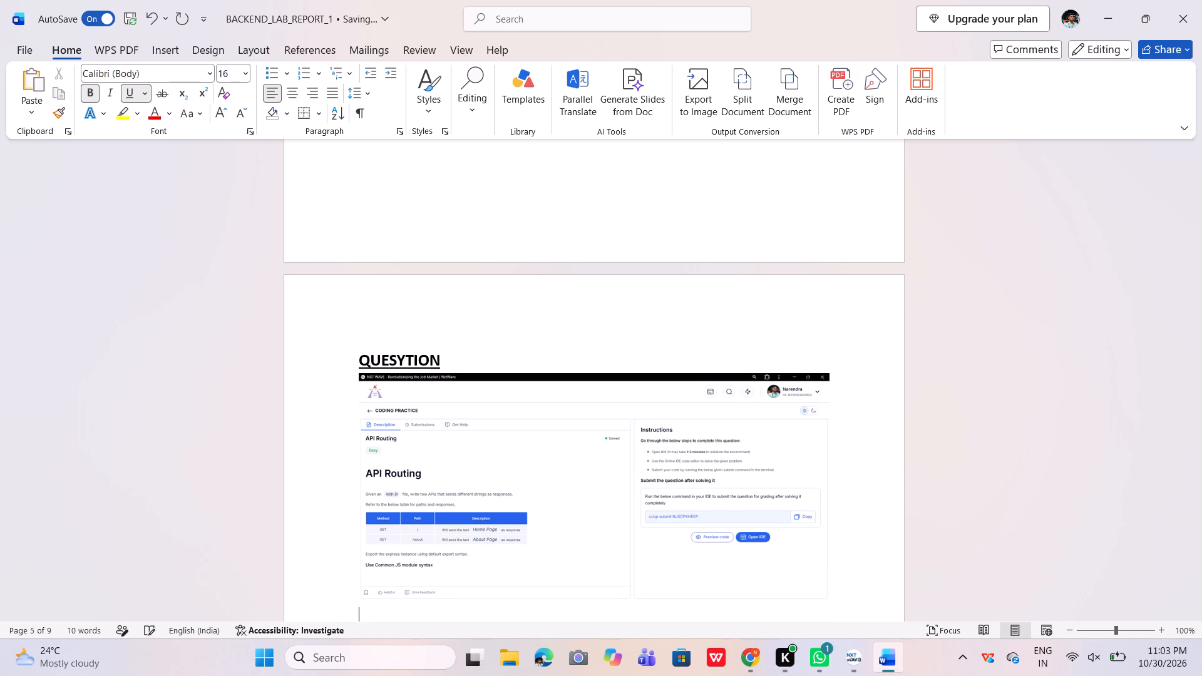
key(BackSpace)
key(BackSpace)
key(BackSpace)
key(BackSpace)
key(BackSpace)
text(TION)
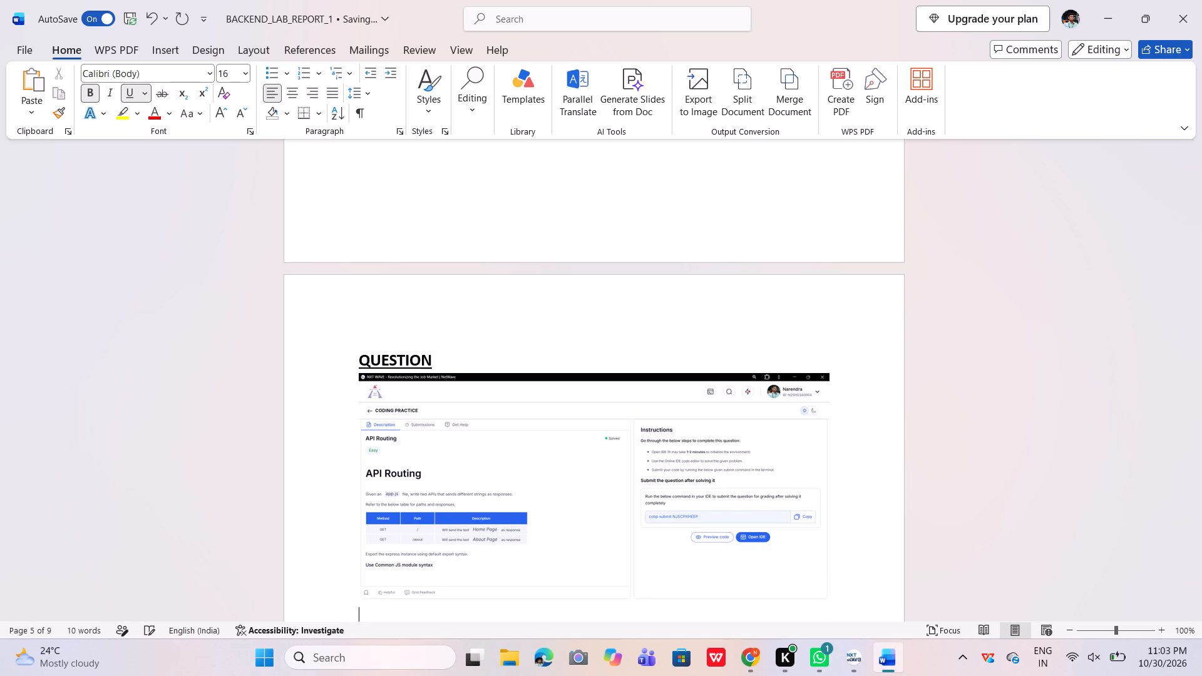
key(shift+colon)
key(space)
Review the report from the Date after 100 Days question through the first API Routing question, checking headings against their code and submission screenshots.
scroll(848, 356, up, 2)
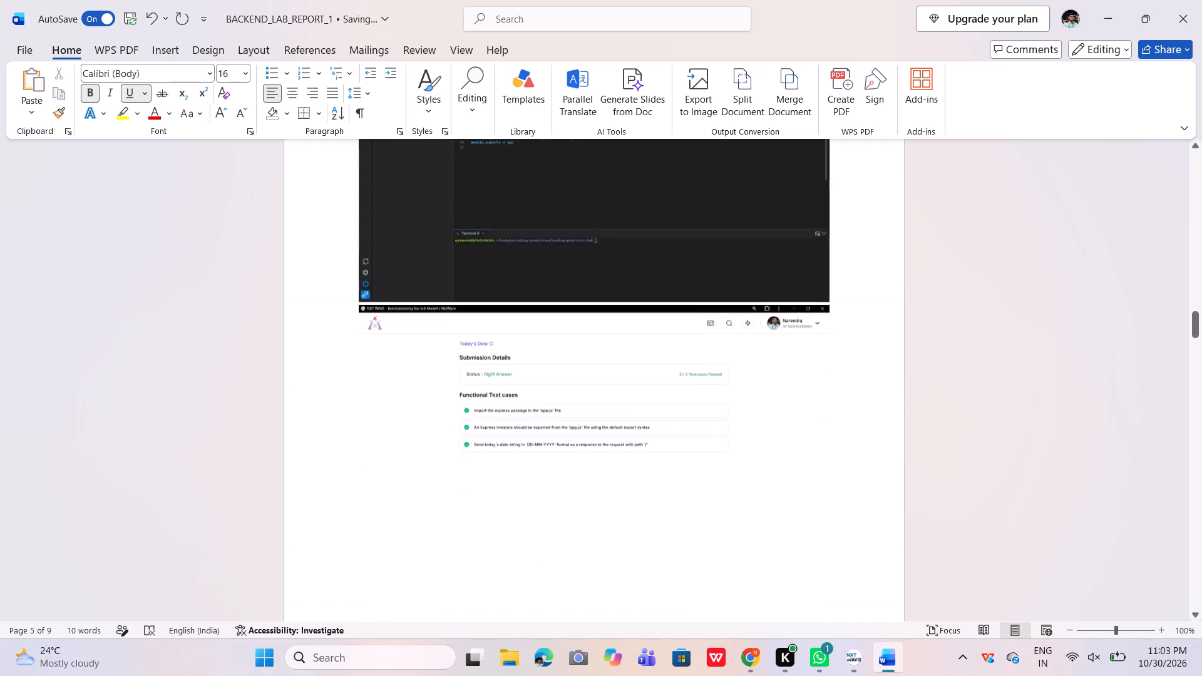
scroll(848, 356, up, 4)
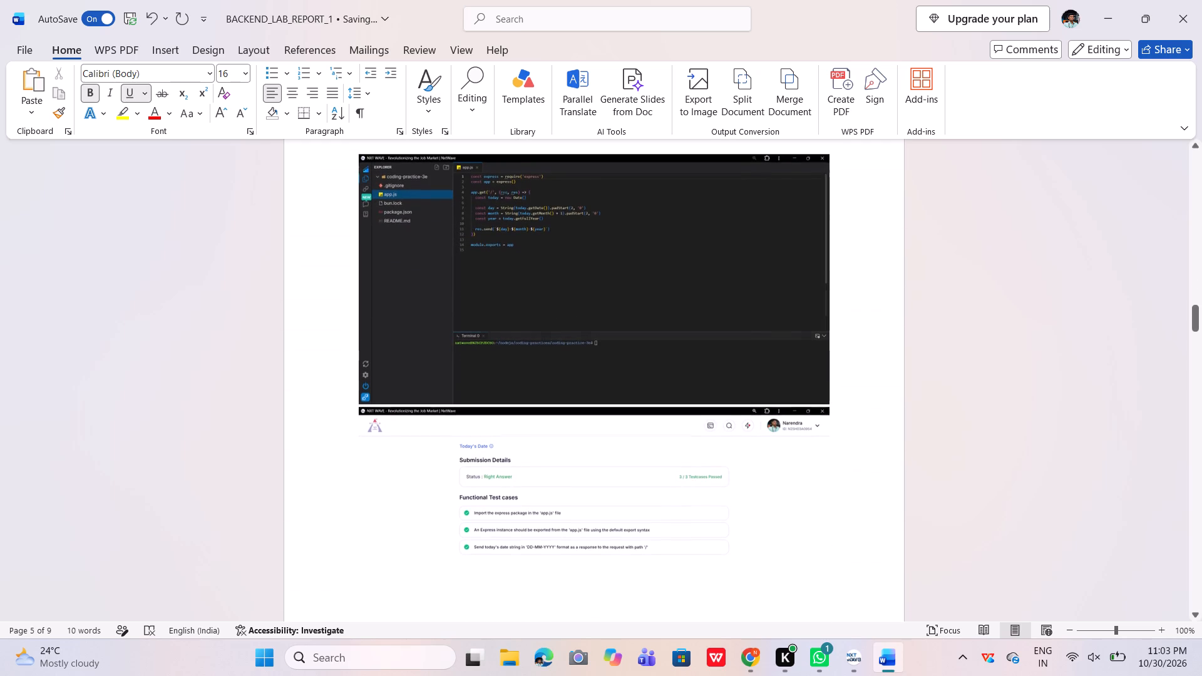
scroll(848, 356, up, 3)
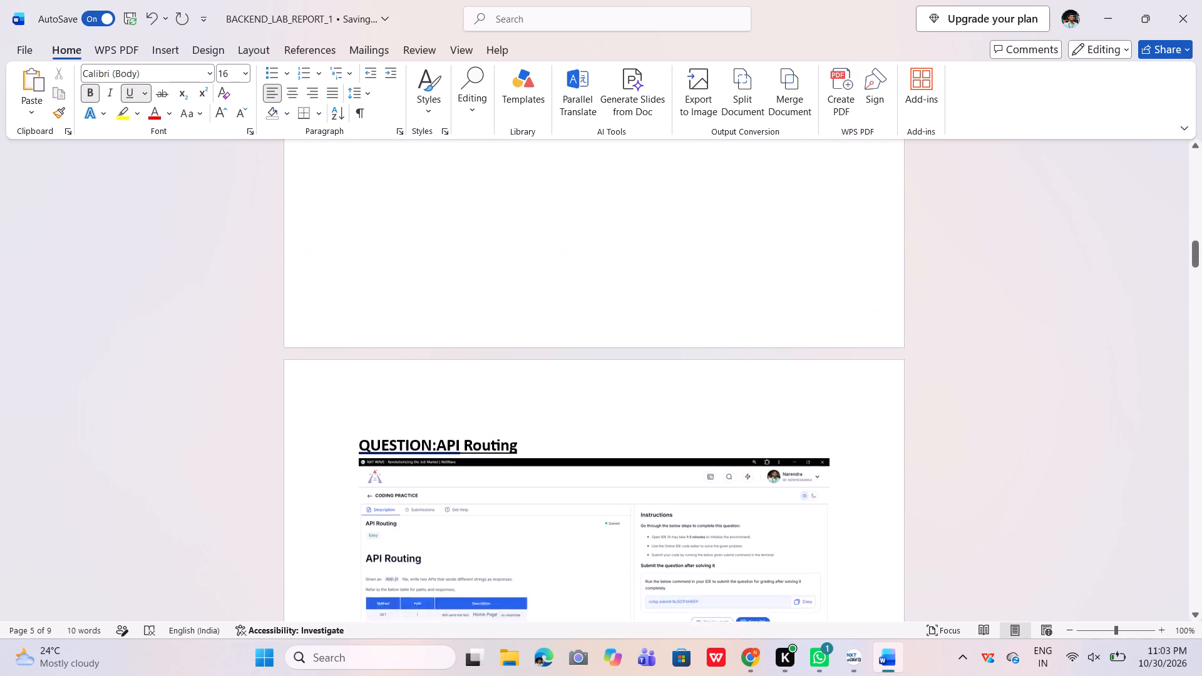
scroll(848, 356, up, 4)
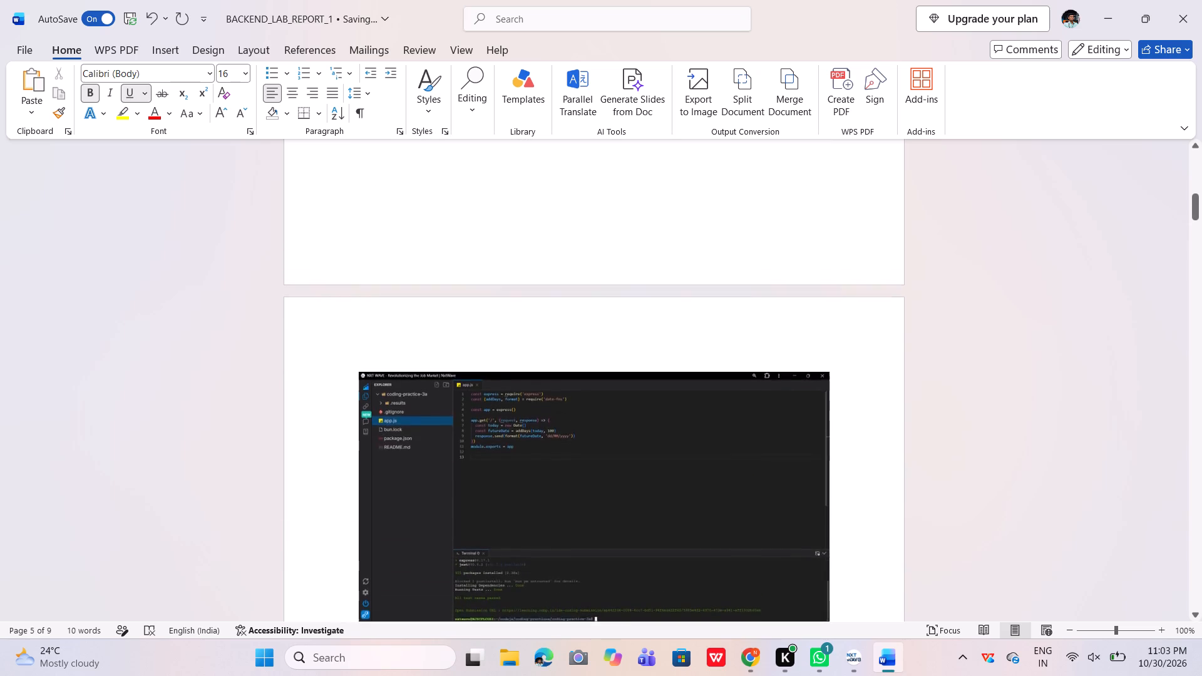
scroll(848, 356, up, 2)
scroll(848, 356, down, 1)
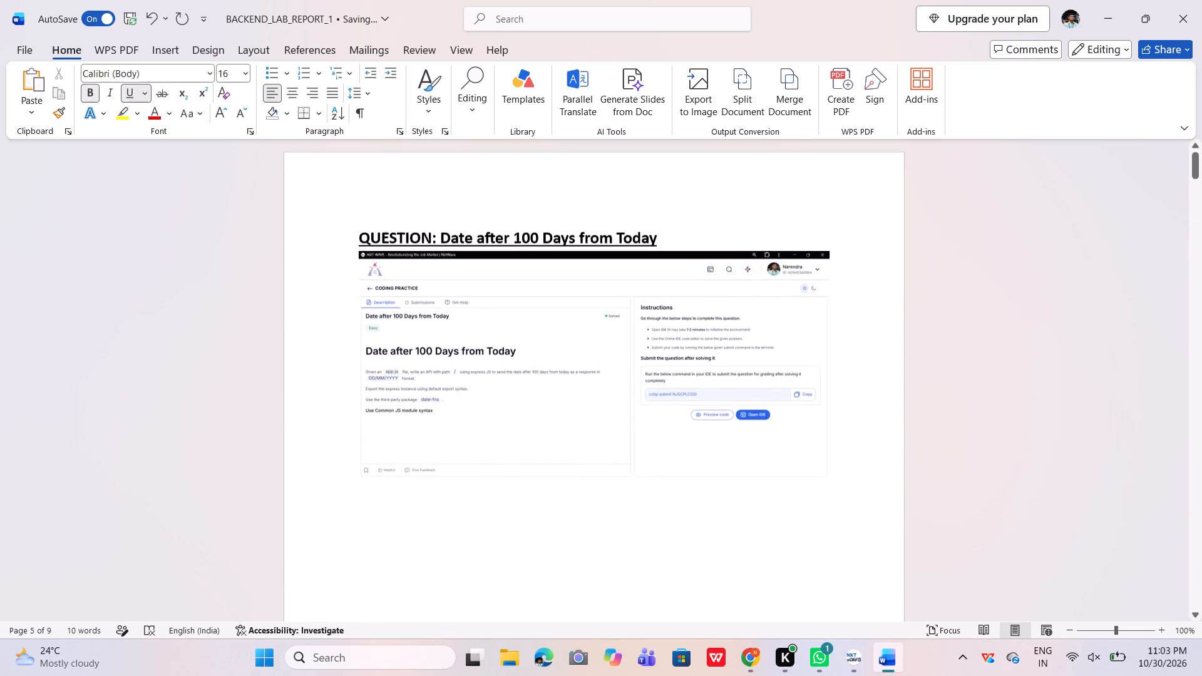
scroll(848, 356, down, 2)
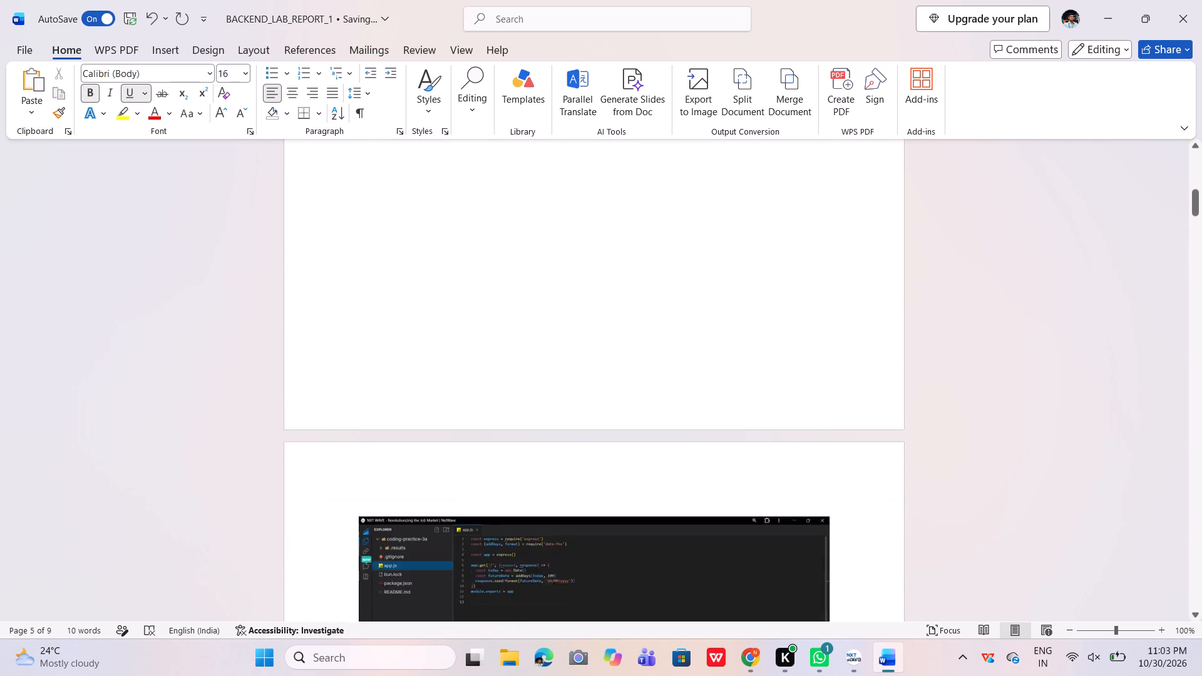
scroll(848, 356, down, 1)
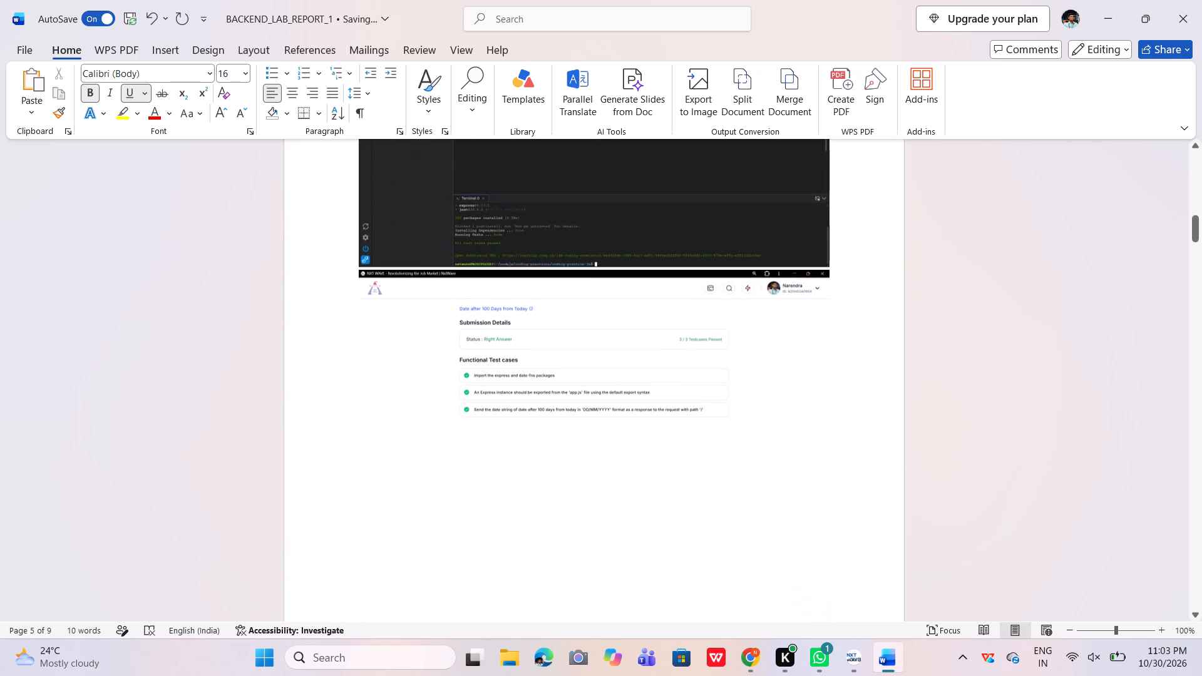
scroll(848, 356, down, 2)
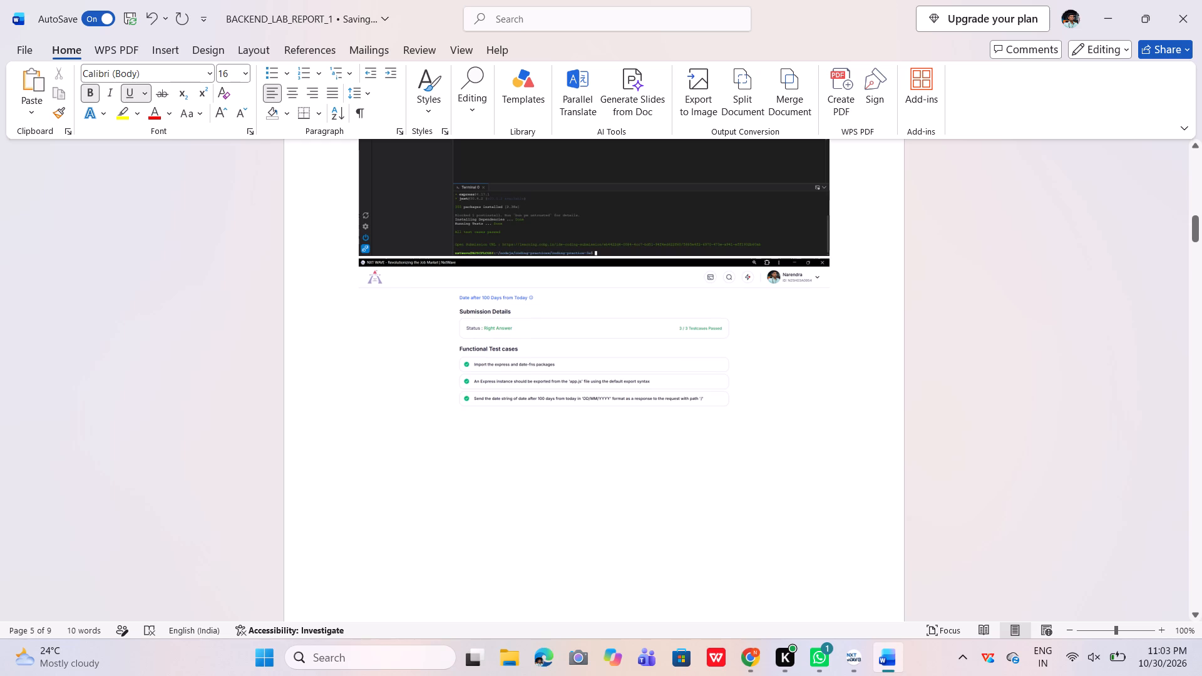
scroll(848, 356, down, 1)
scroll(848, 356, up, 1)
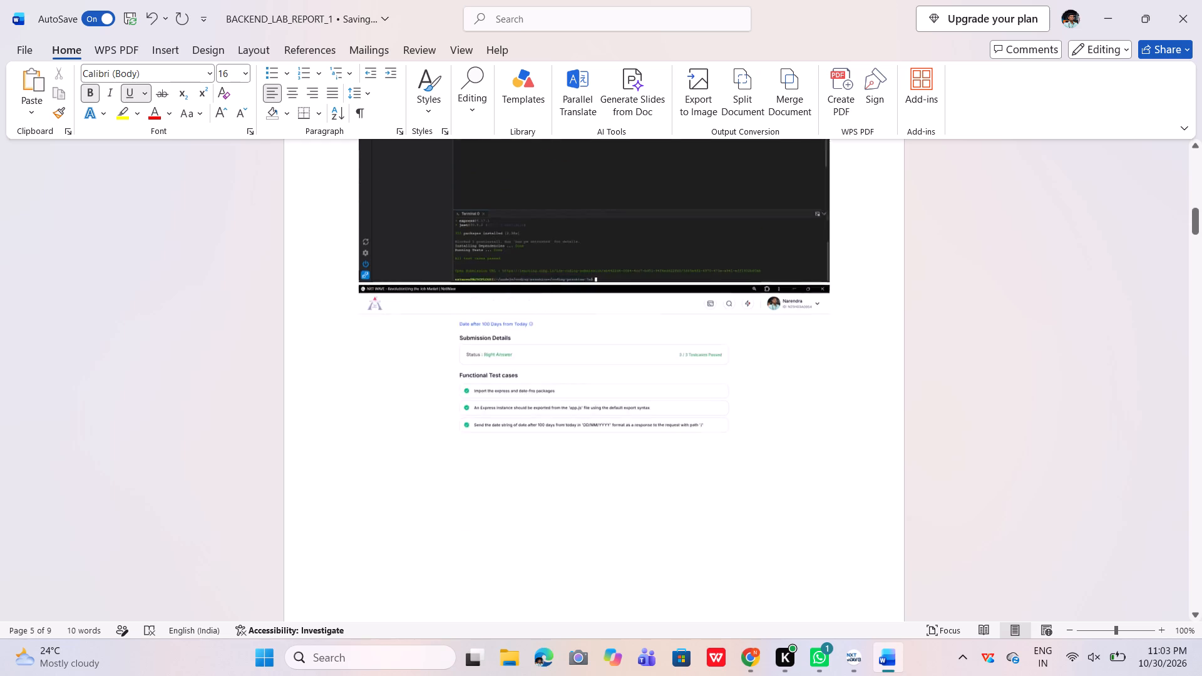
scroll(848, 356, up, 2)
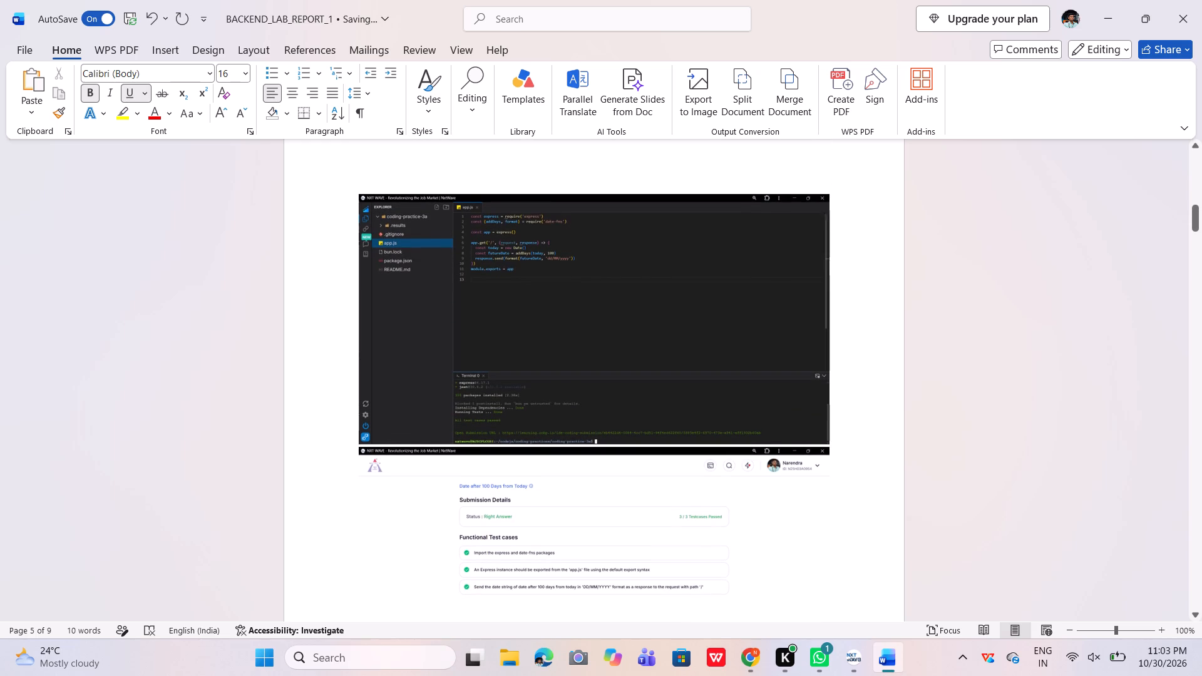
scroll(848, 356, up, 1)
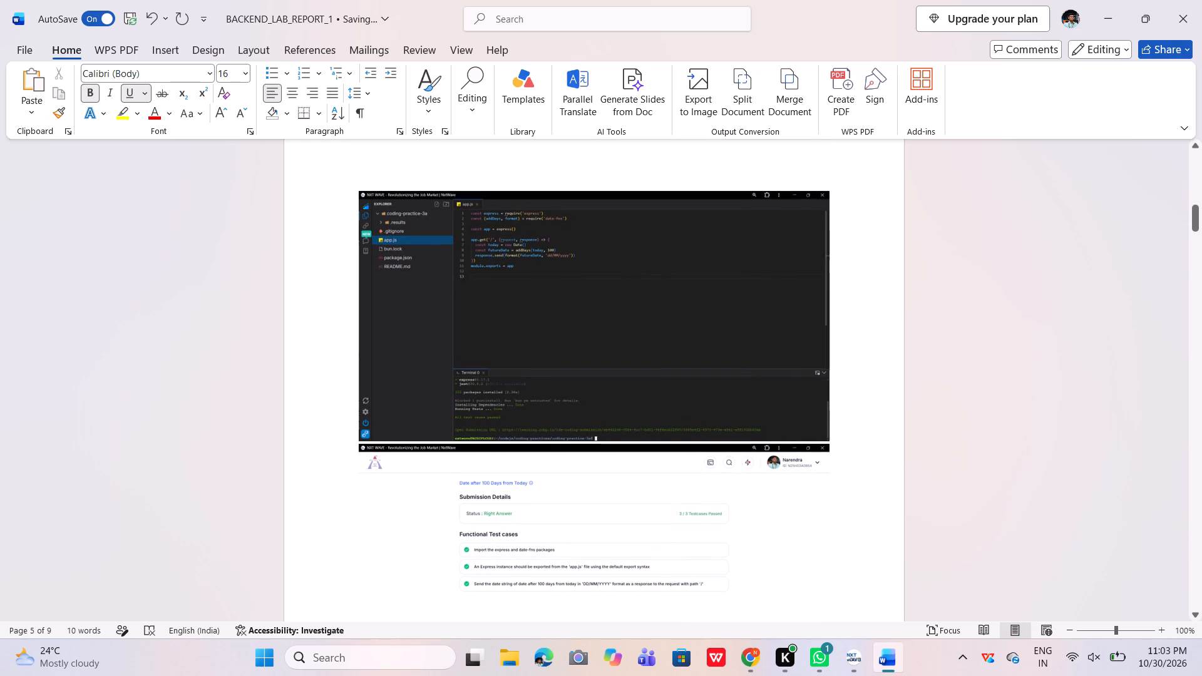
scroll(848, 356, up, 1)
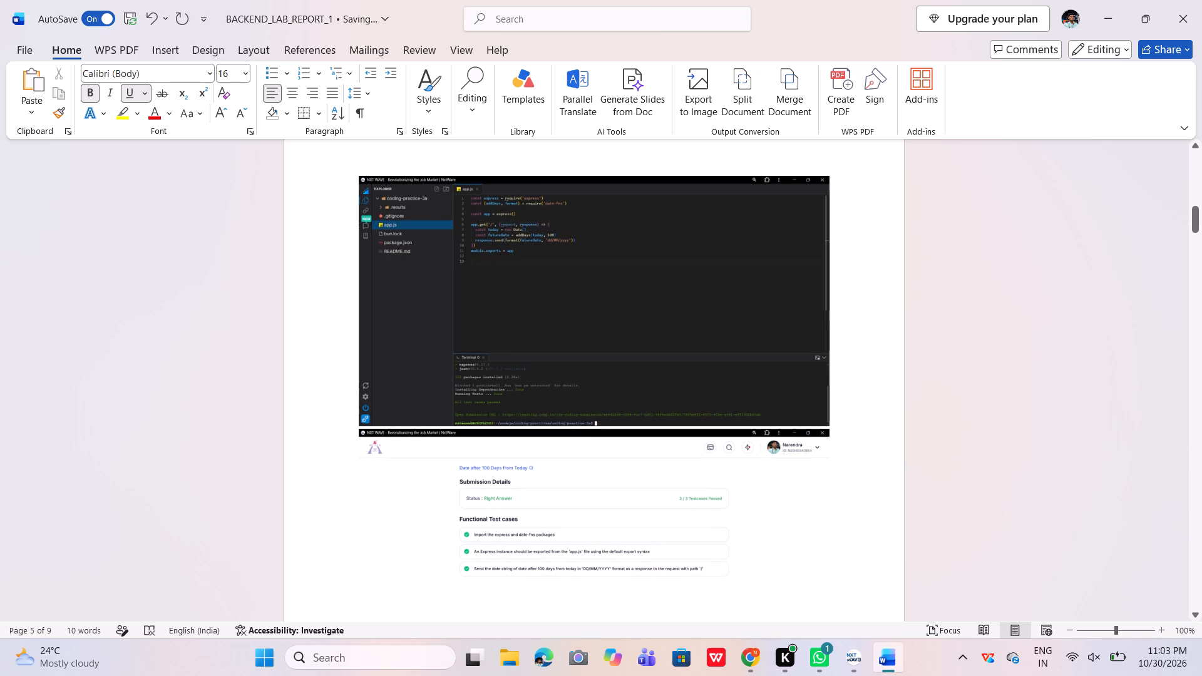
scroll(848, 356, down, 1)
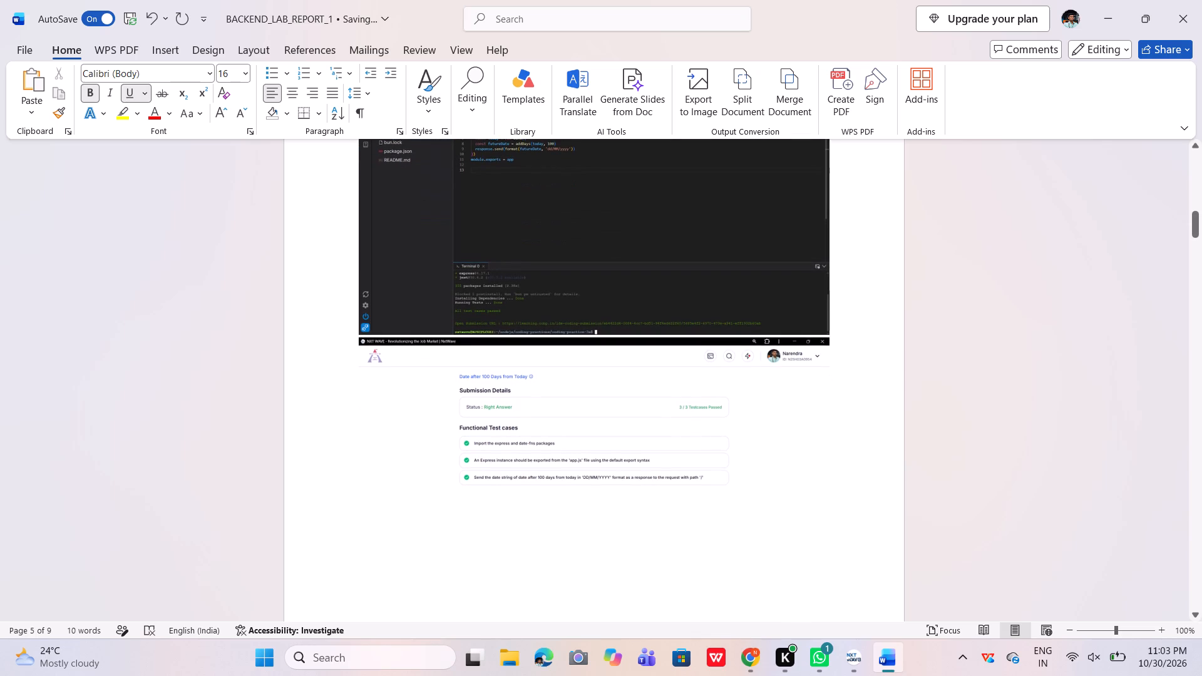
scroll(848, 356, down, 3)
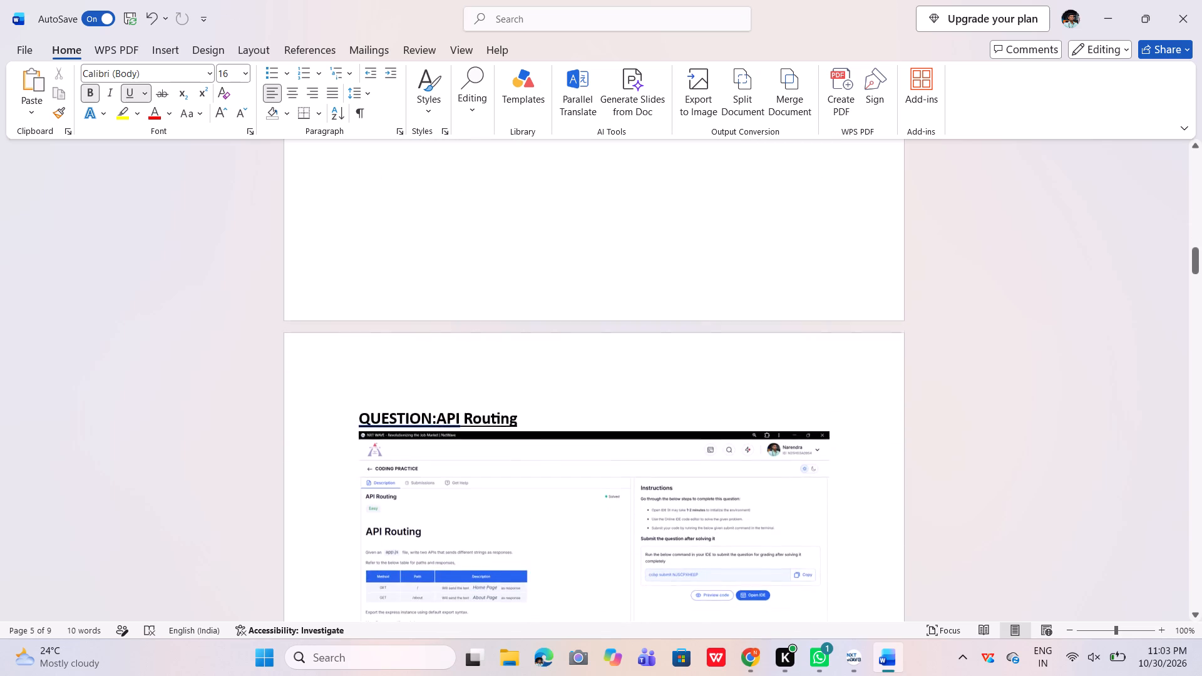
scroll(848, 356, down, 3)
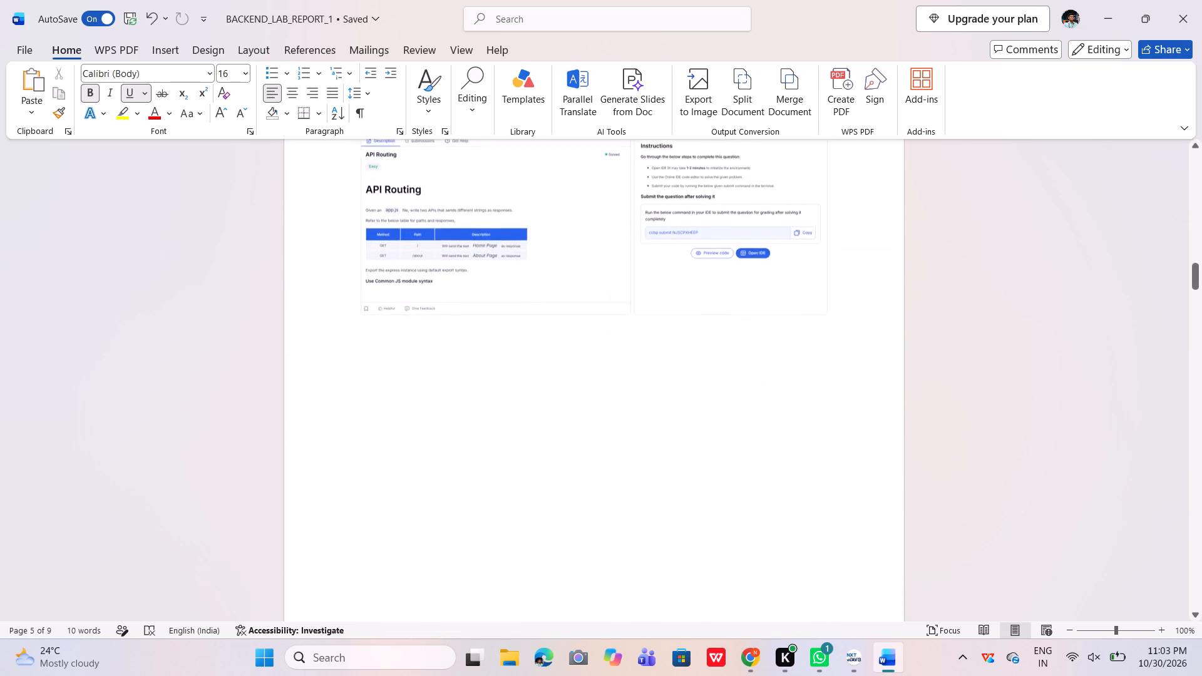
scroll(848, 356, down, 2)
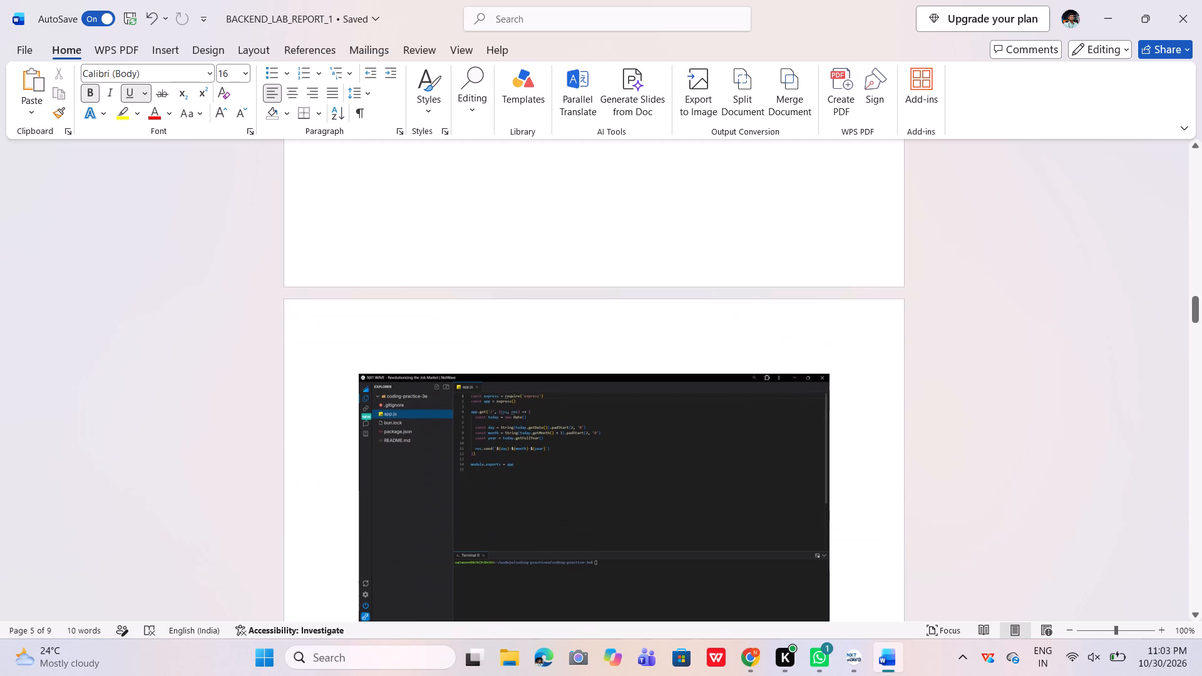
scroll(848, 356, down, 1)
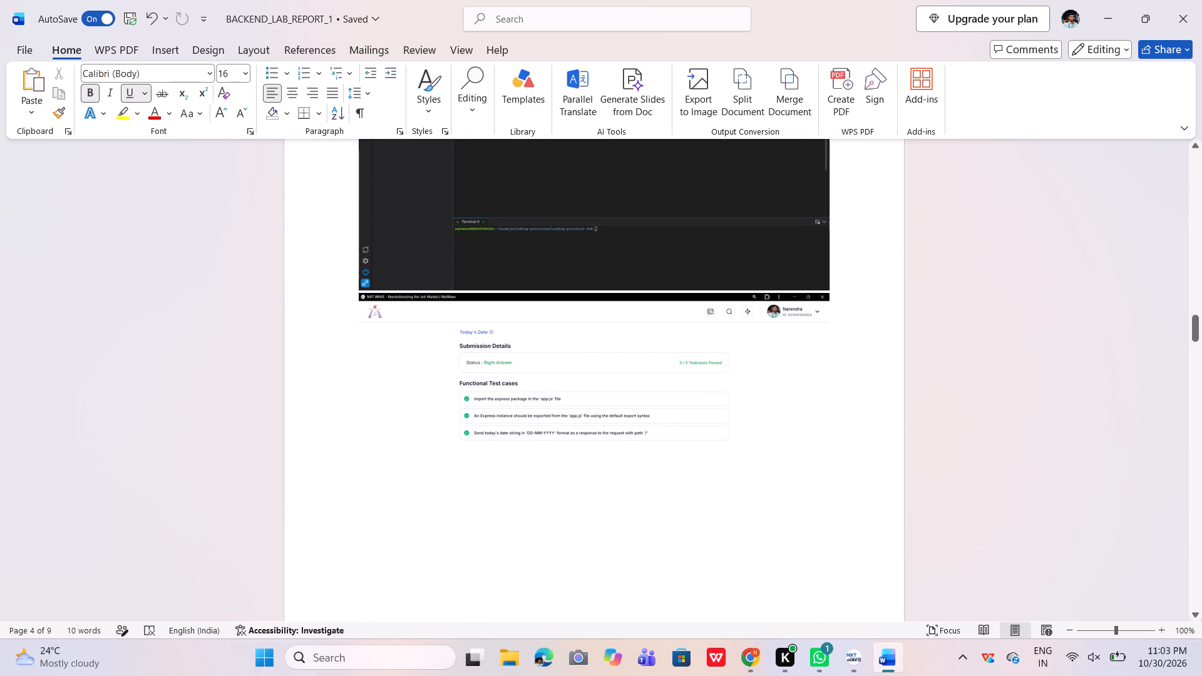
Compare the code and submission screenshots following the first API Routing heading with those following the second API Routing question.
scroll(696, 453, up, 2)
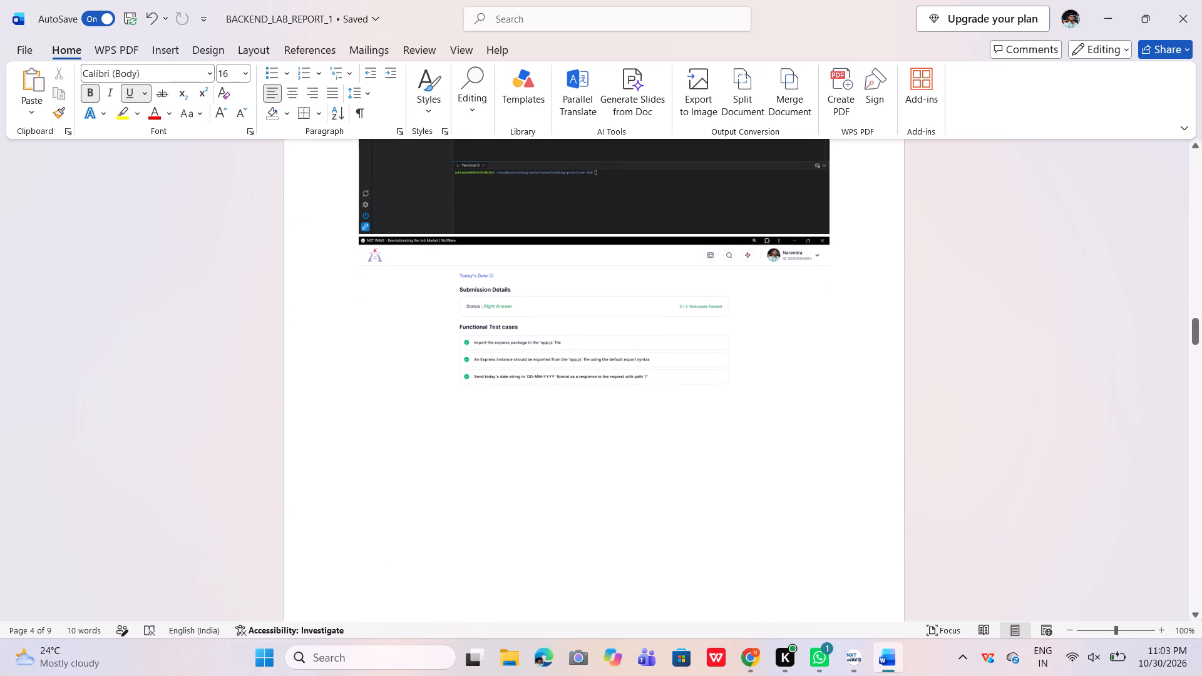
scroll(696, 453, up, 2)
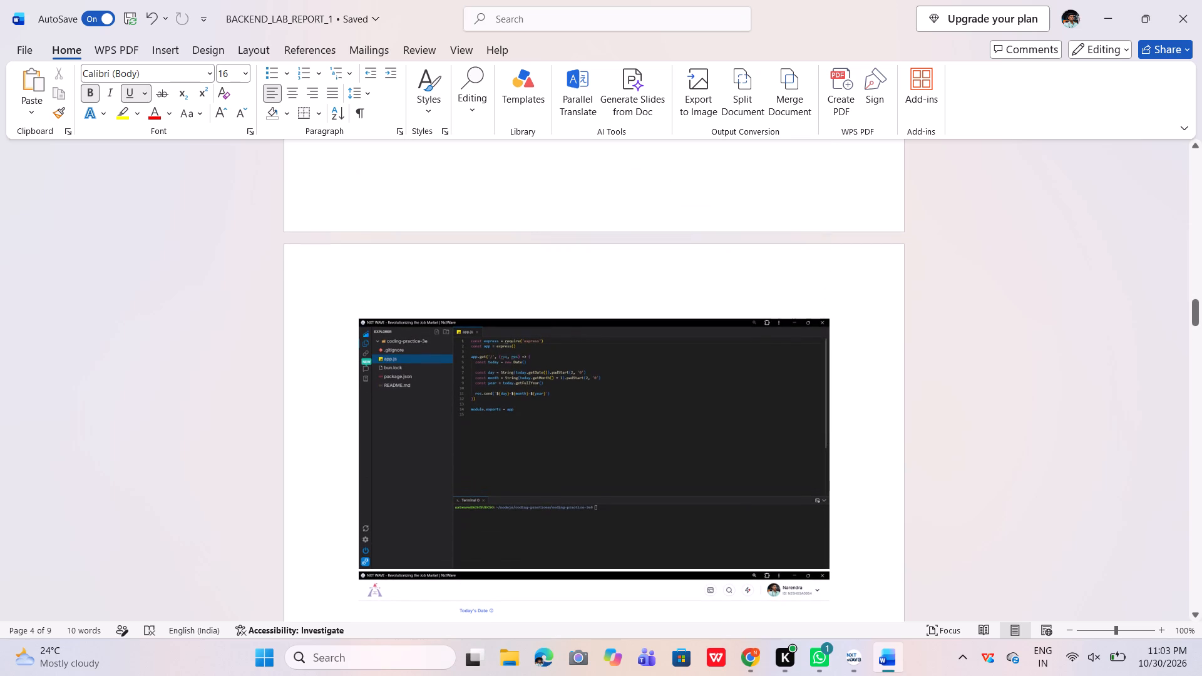
scroll(696, 453, up, 2)
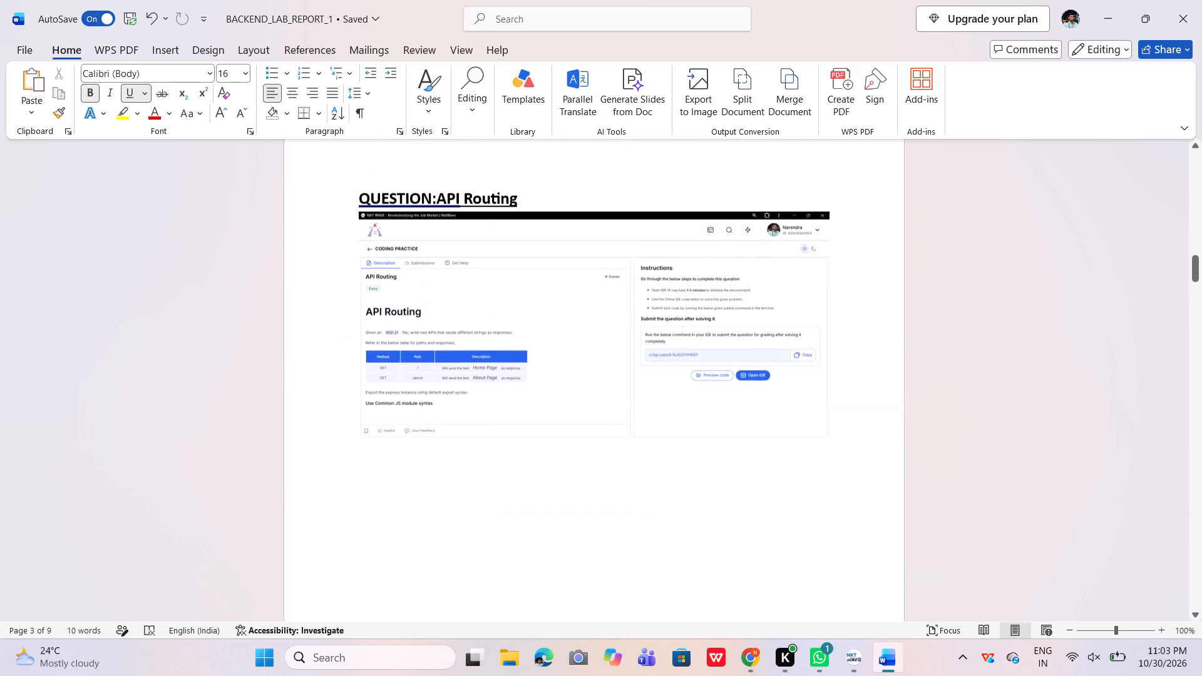
scroll(696, 453, up, 1)
scroll(696, 453, down, 2)
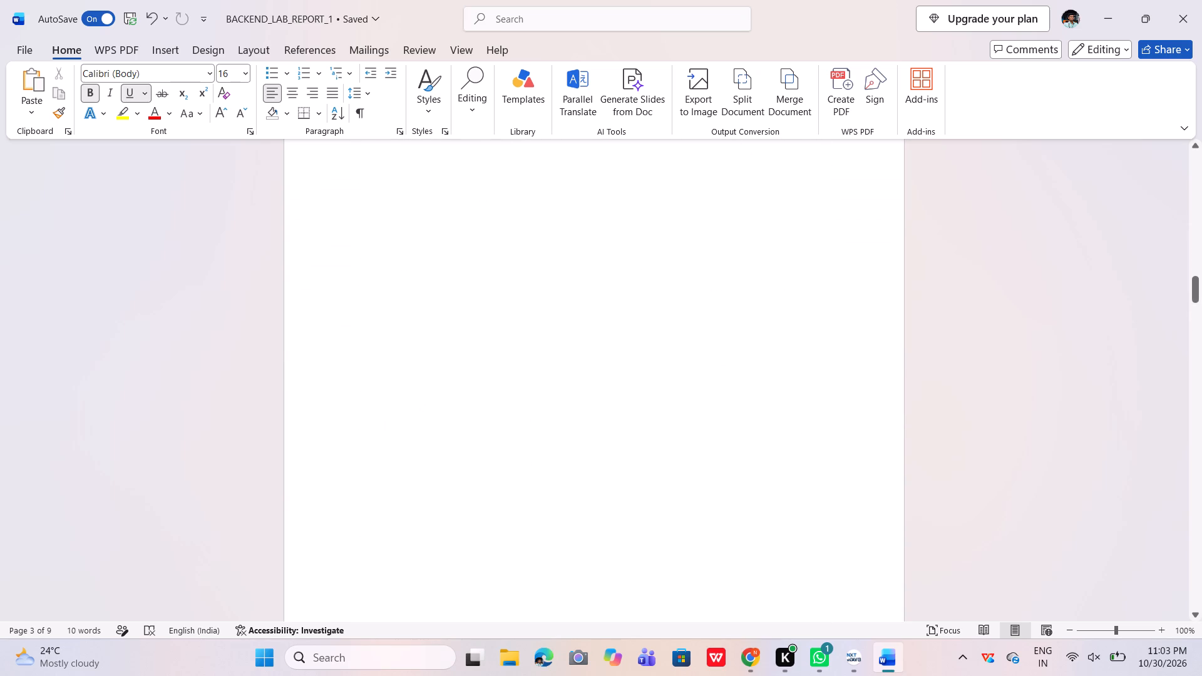
scroll(696, 453, down, 2)
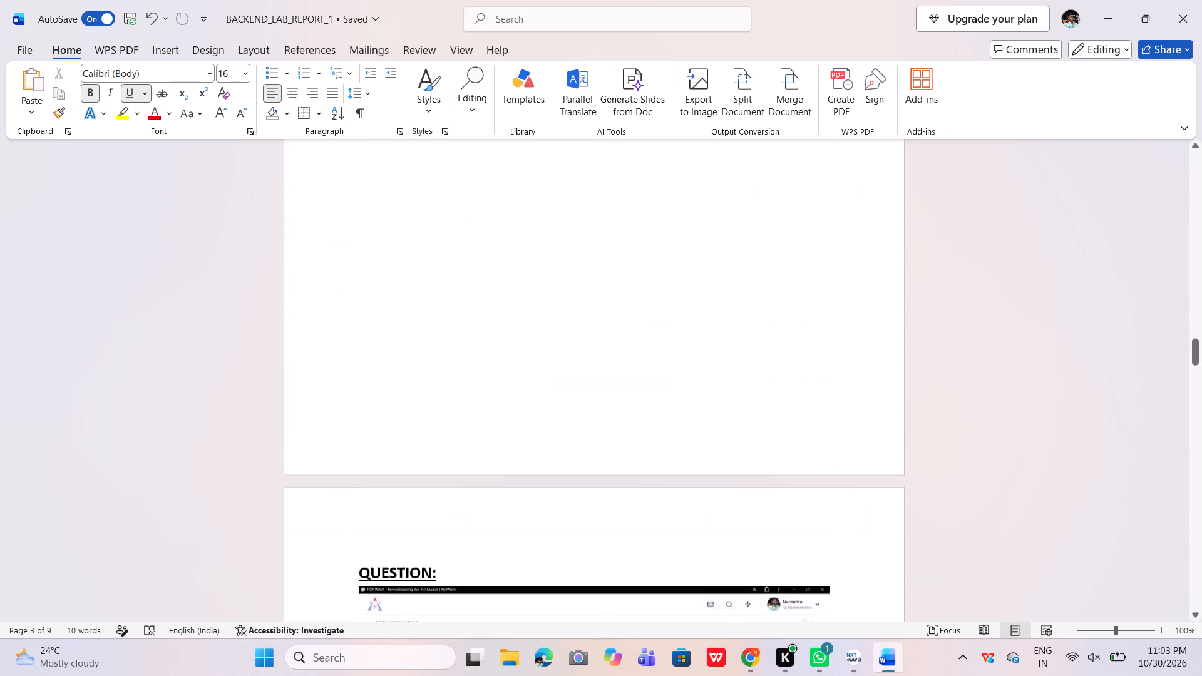
scroll(696, 453, down, 3)
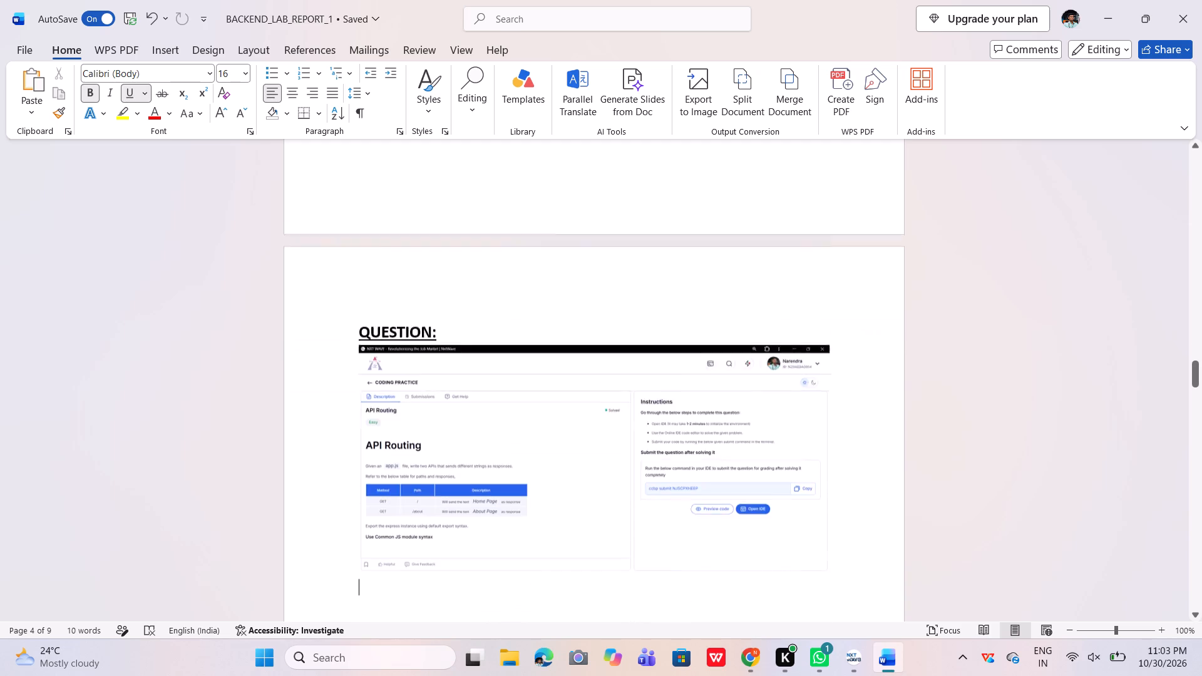
scroll(696, 453, down, 3)
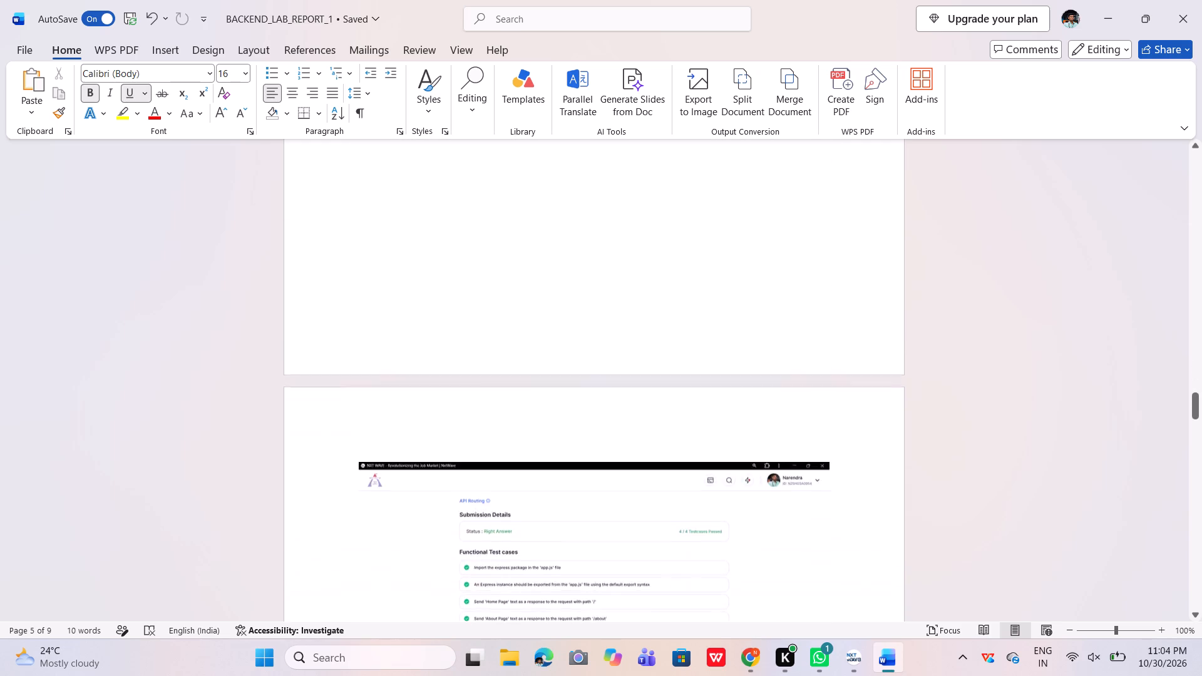
scroll(696, 453, down, 1)
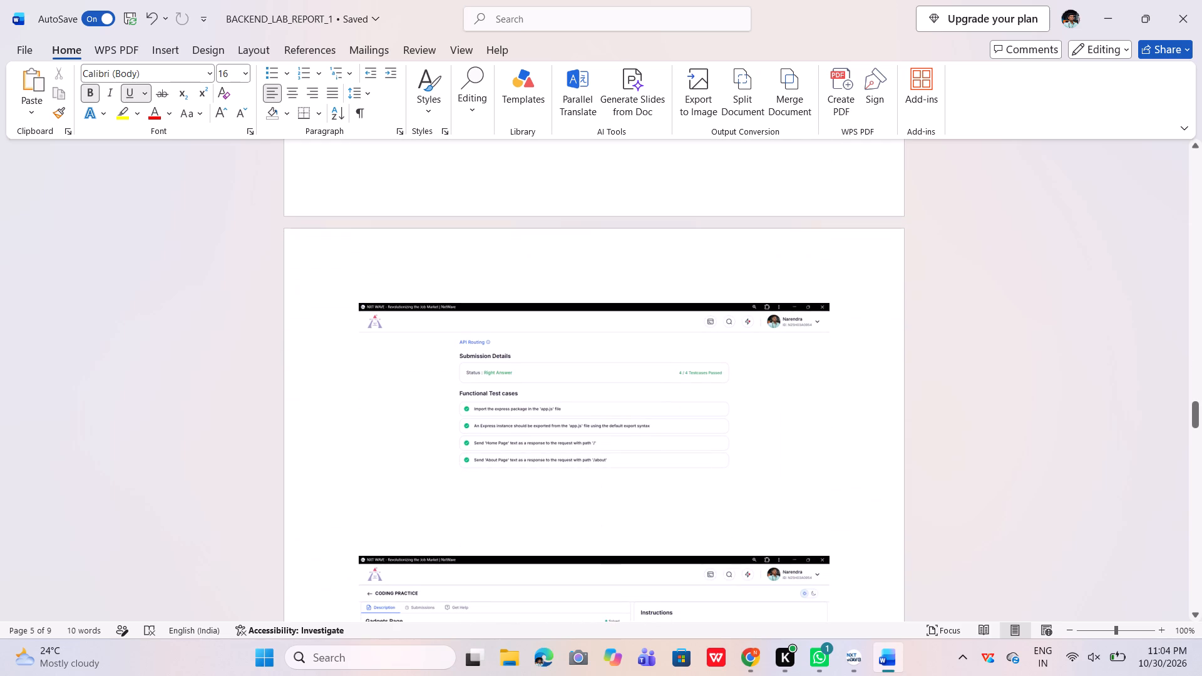
Insert a line break before the Gadgets Page question screenshot and add the bold, underlined heading "QUESTION: Gadgets Page" above it.
scroll(696, 453, down, 1)
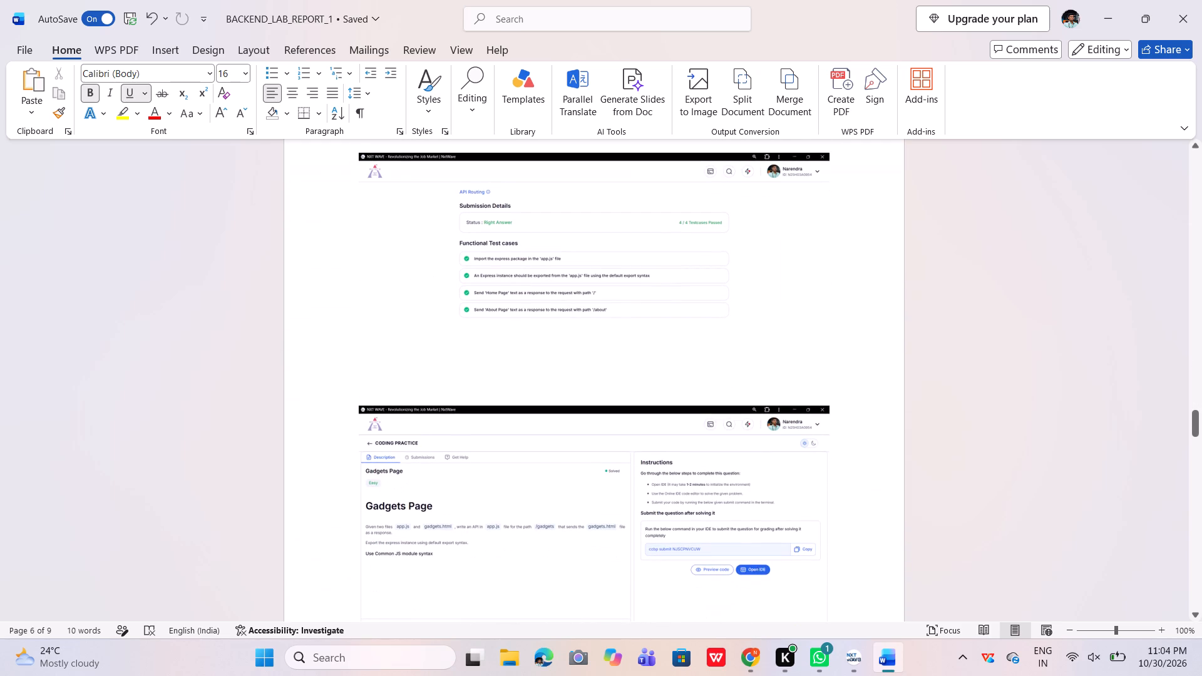
click(733, 358)
click(863, 338)
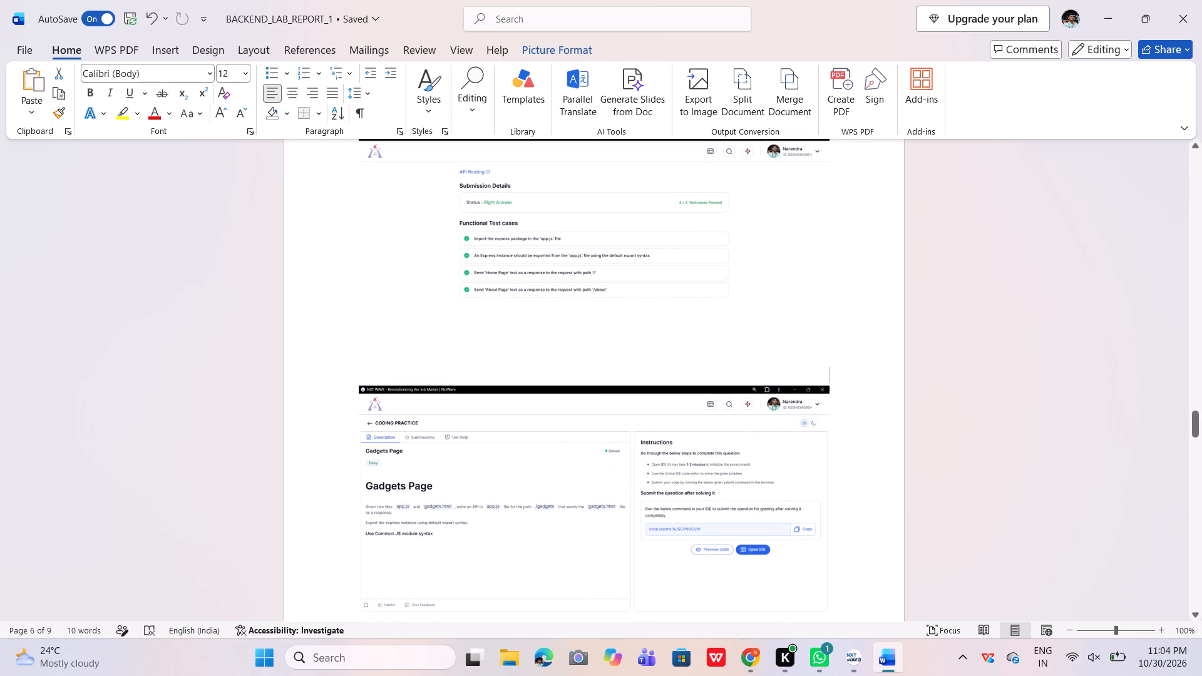
key(Return)
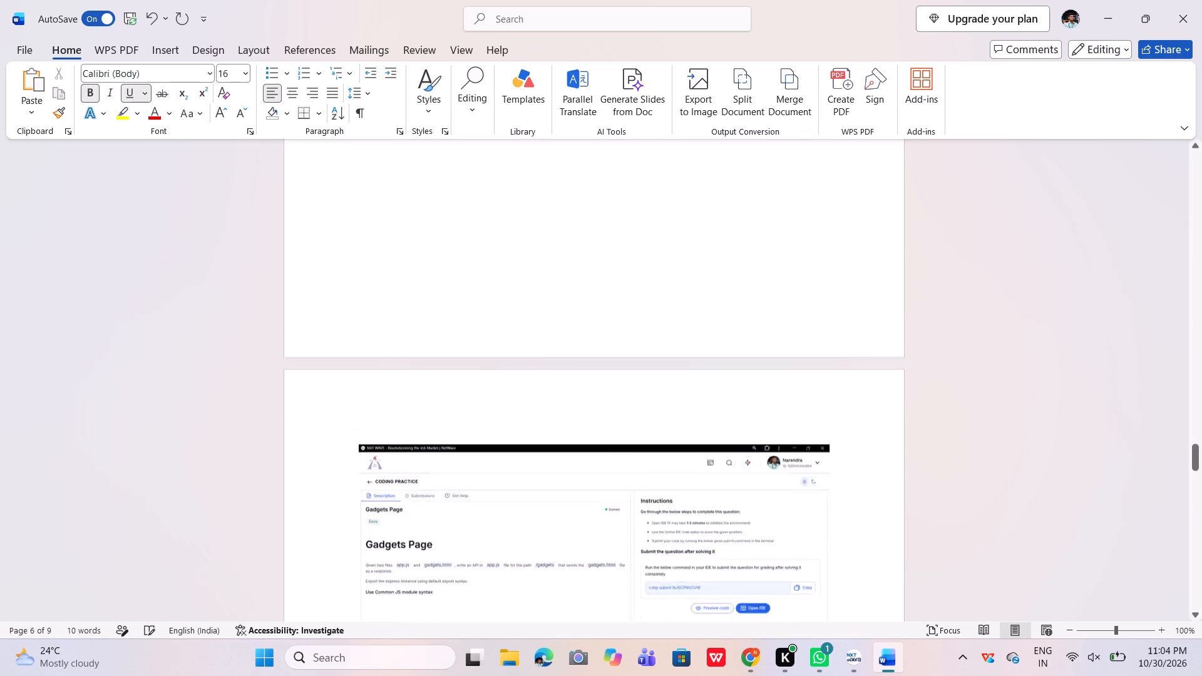
text(QUEST)
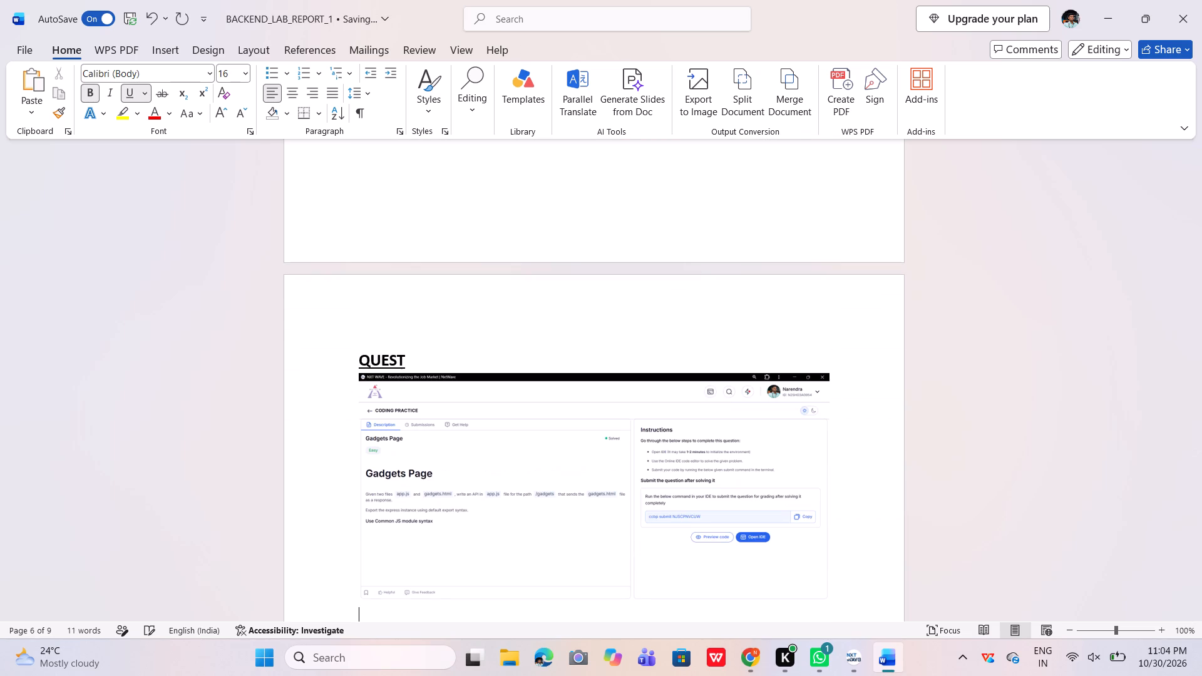
text(ION)
key(shift+colon)
key(space)
key(g)
text(ad)
text(gets)
key(space)
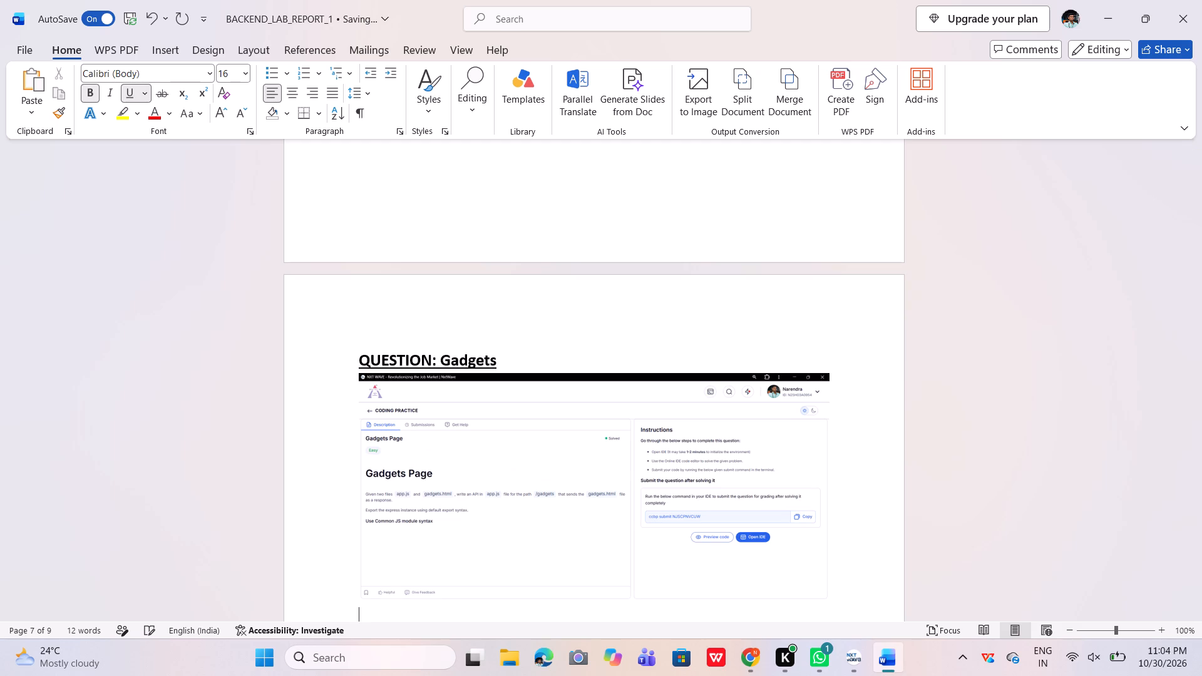
text(Page)
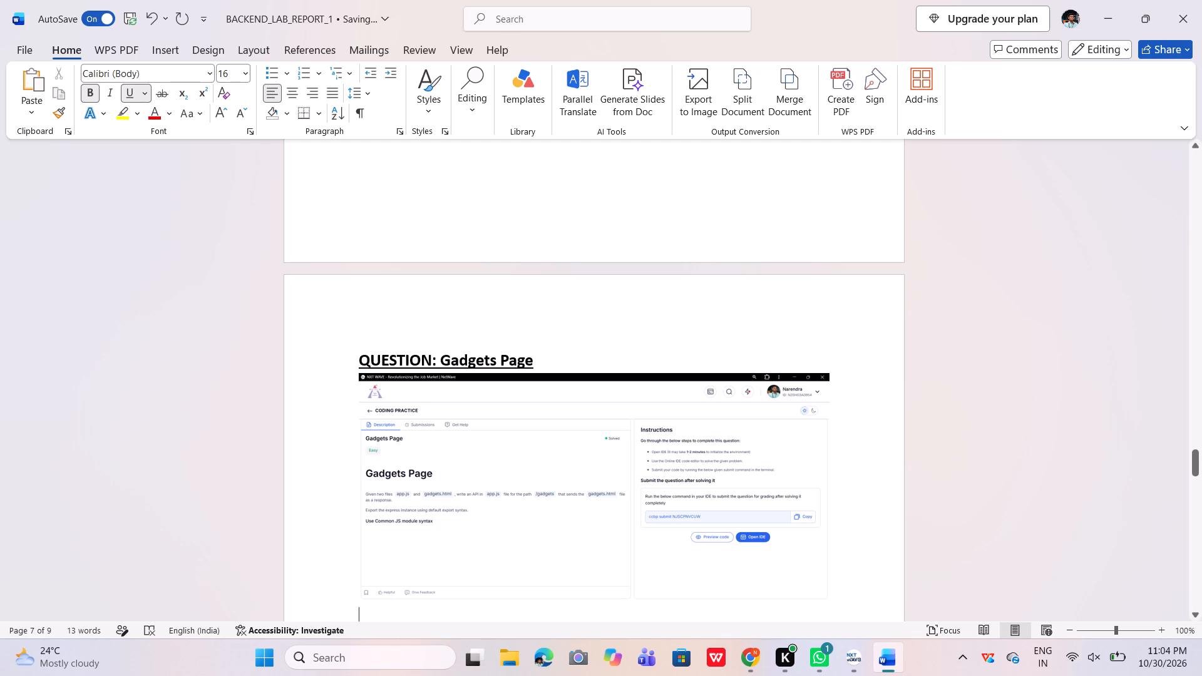
Insert a line break before the Get a String question screenshot to make room for its heading.
scroll(549, 396, down, 2)
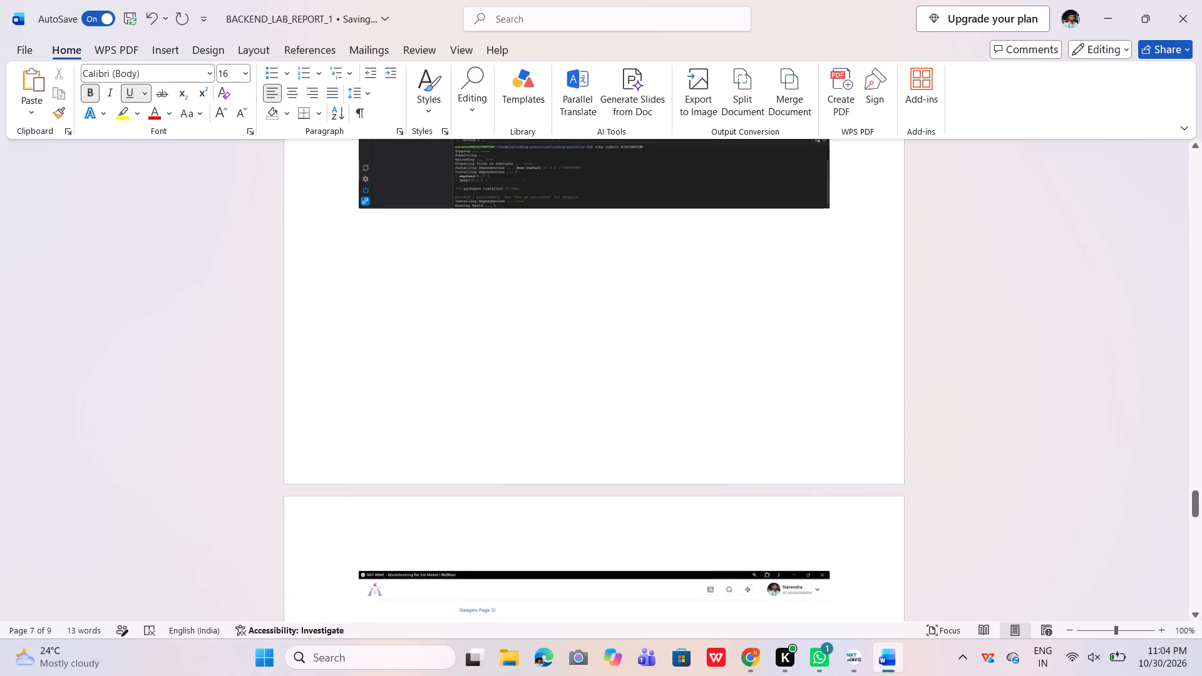
scroll(549, 396, down, 2)
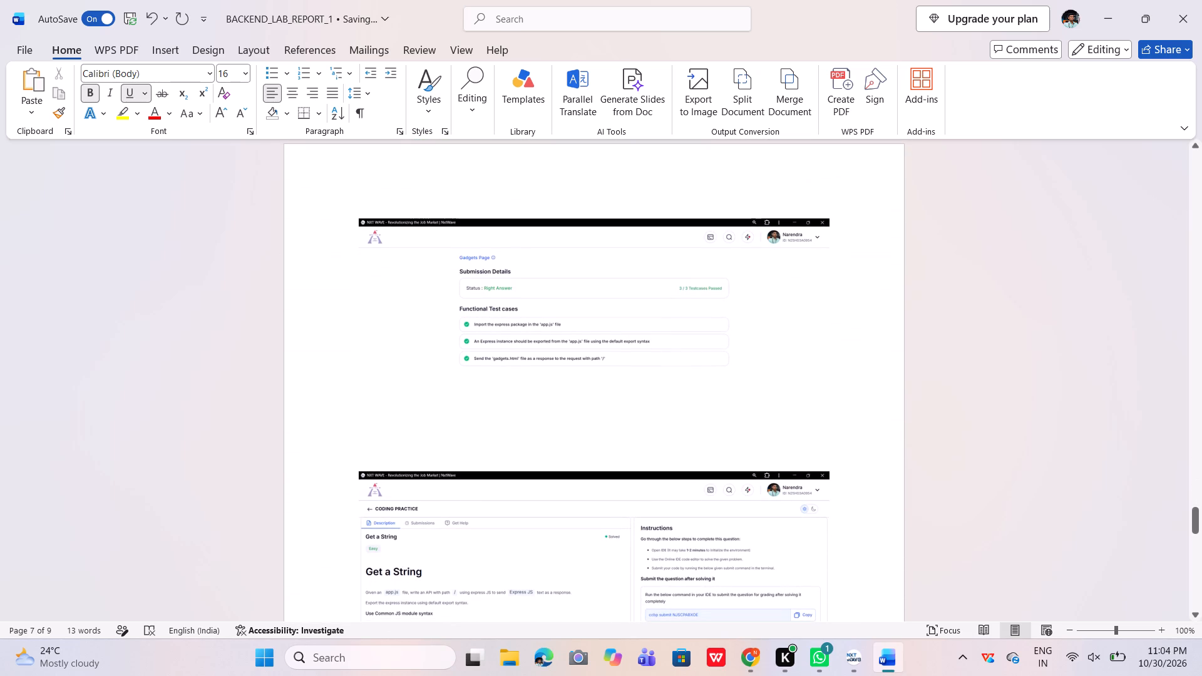
click(845, 446)
key(Return)
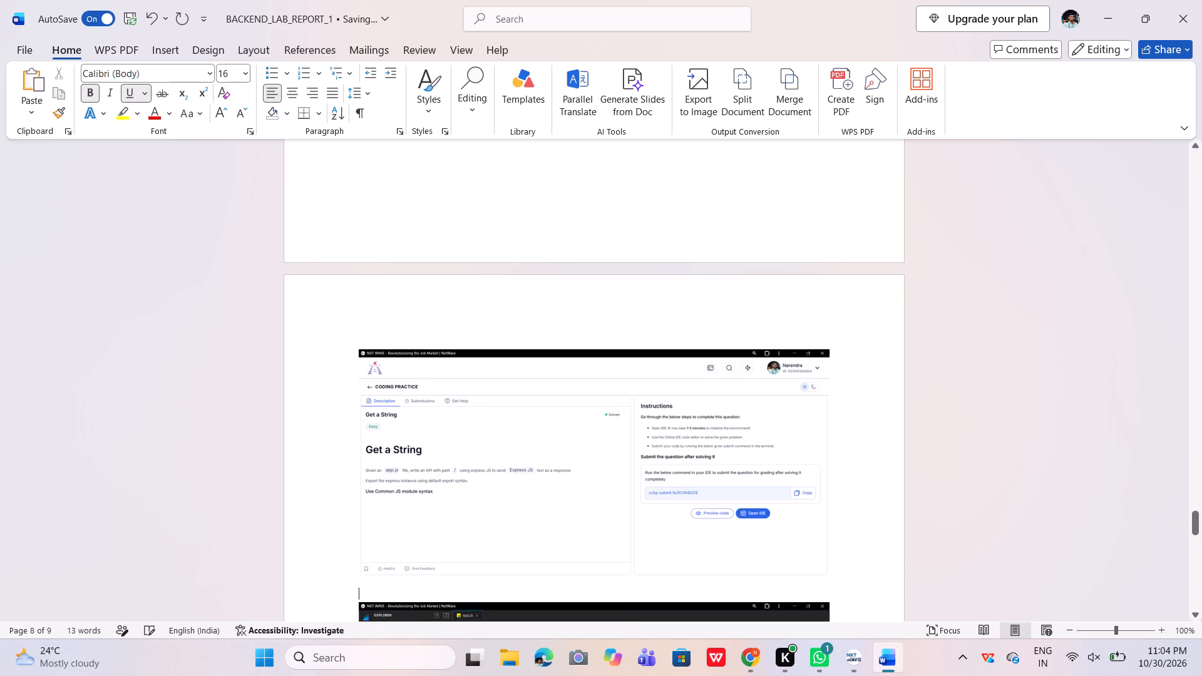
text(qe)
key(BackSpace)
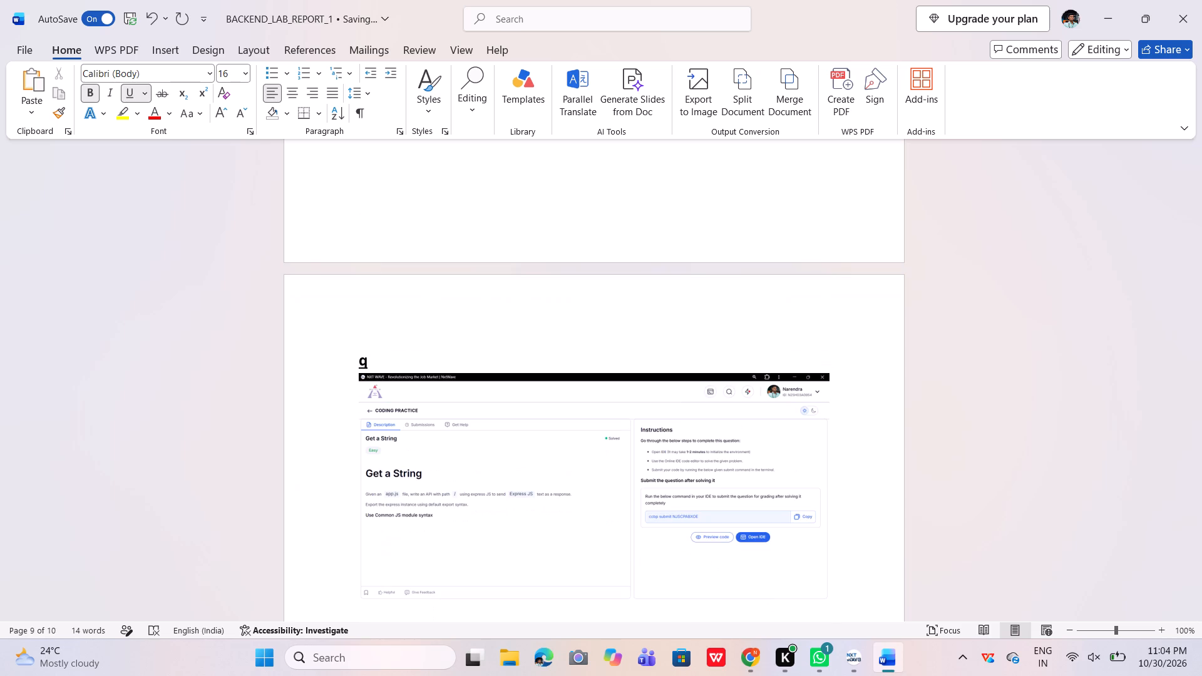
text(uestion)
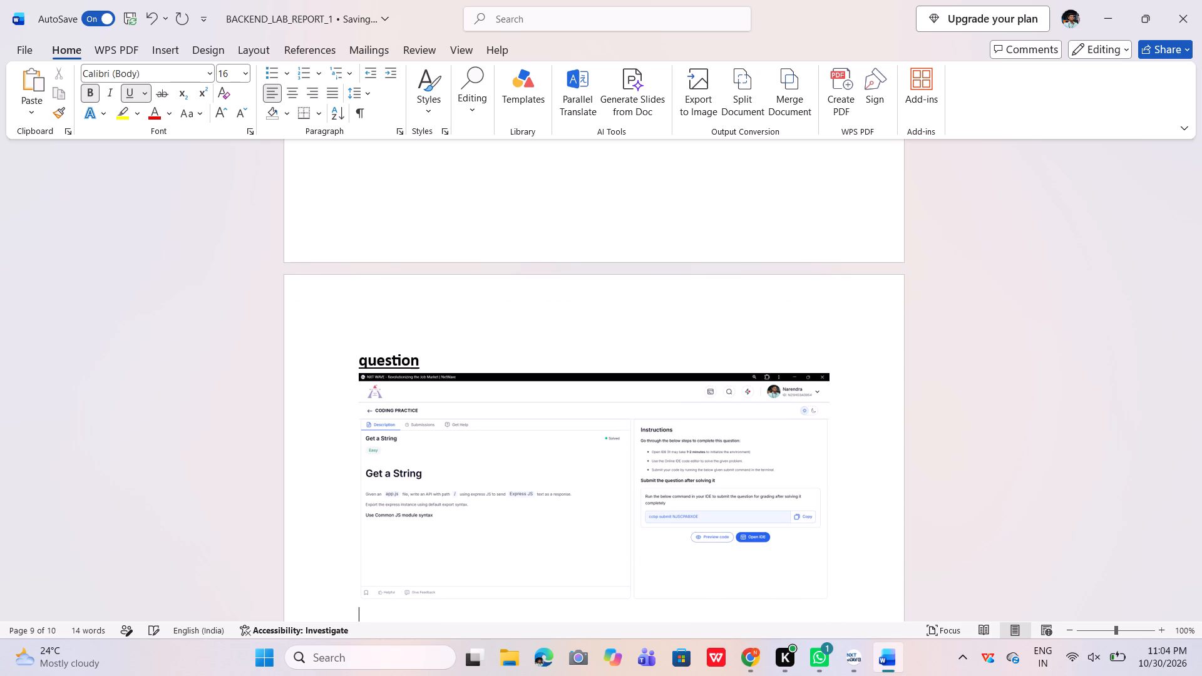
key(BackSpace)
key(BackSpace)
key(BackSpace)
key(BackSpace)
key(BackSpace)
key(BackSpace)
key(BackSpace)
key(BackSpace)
Enter the heading "QUESTION: Get a String" above the Get a String question screenshot, with a space after the colon.
key(q)
text(UESTION)
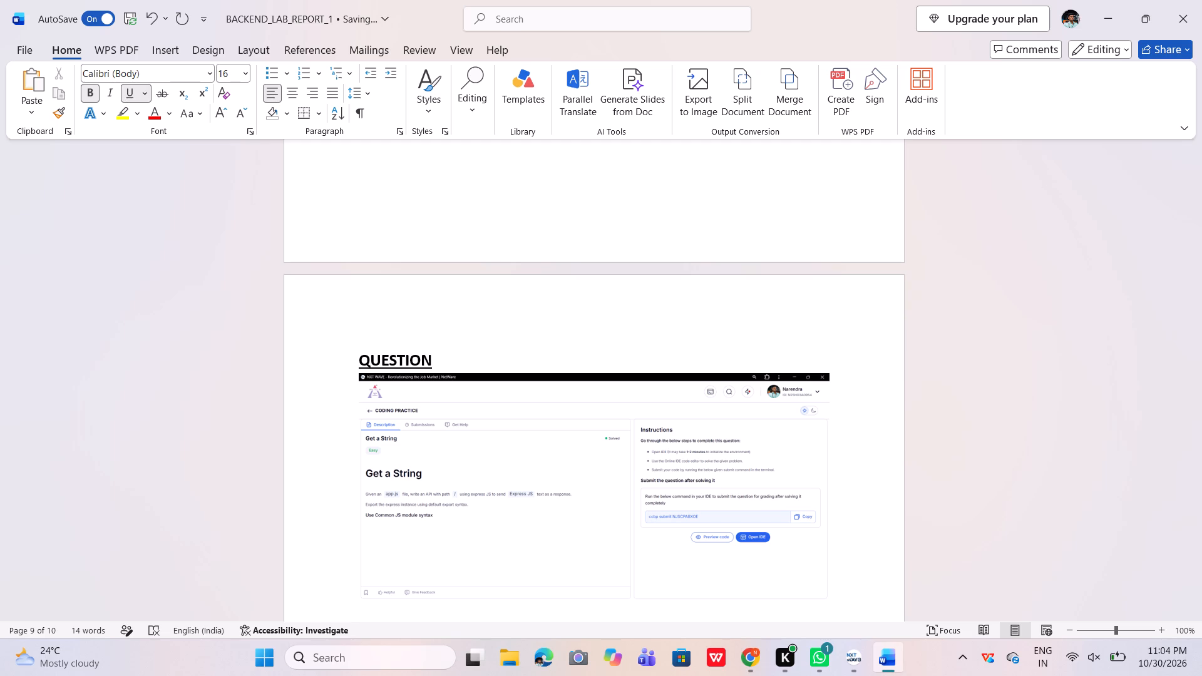
key(shift+colon)
text(et)
key(space)
text(a)
key(space)
key(shift+s)
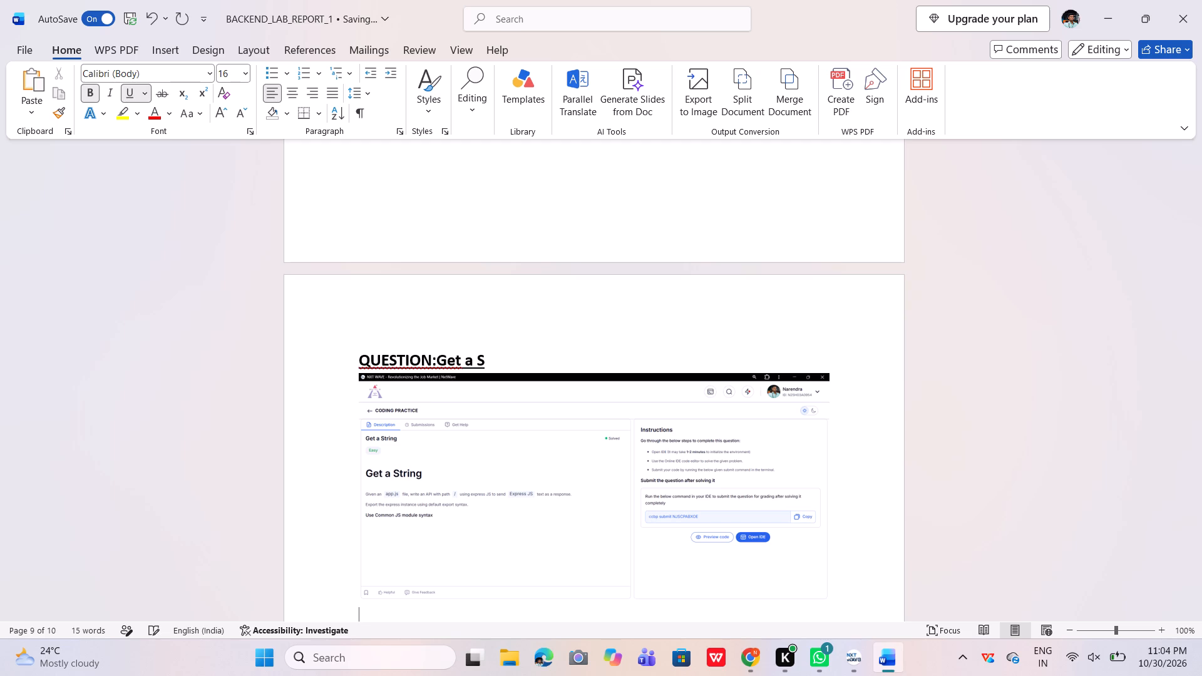
text(tring)
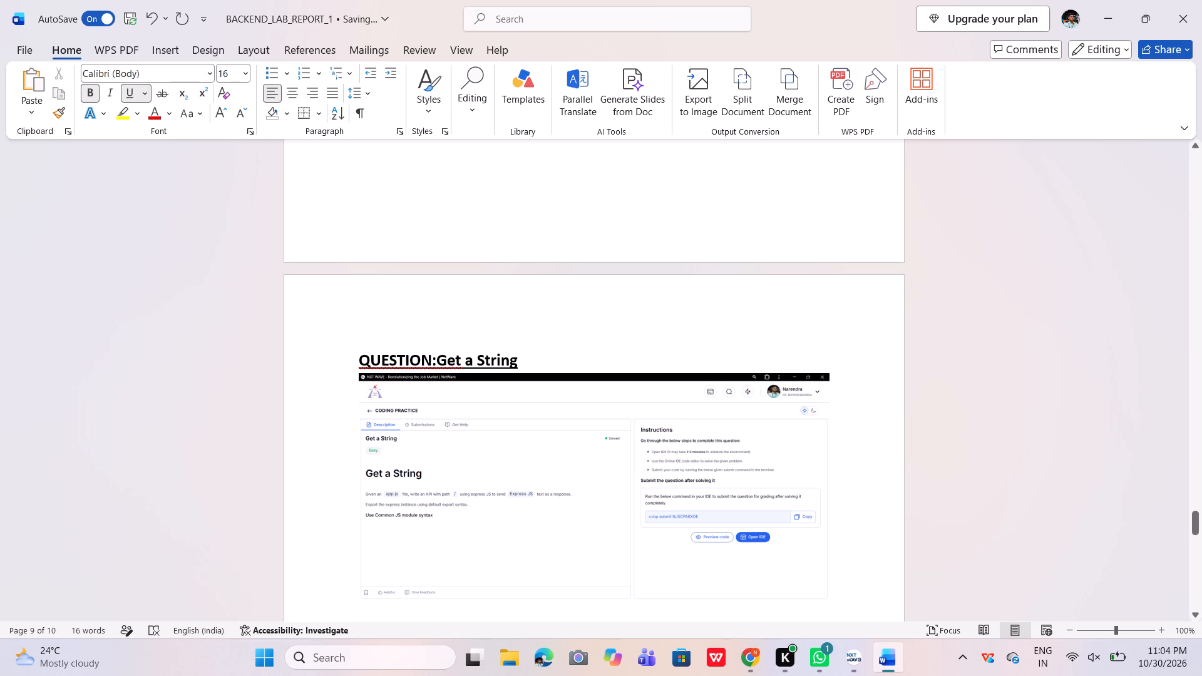
click(436, 354)
key(c)
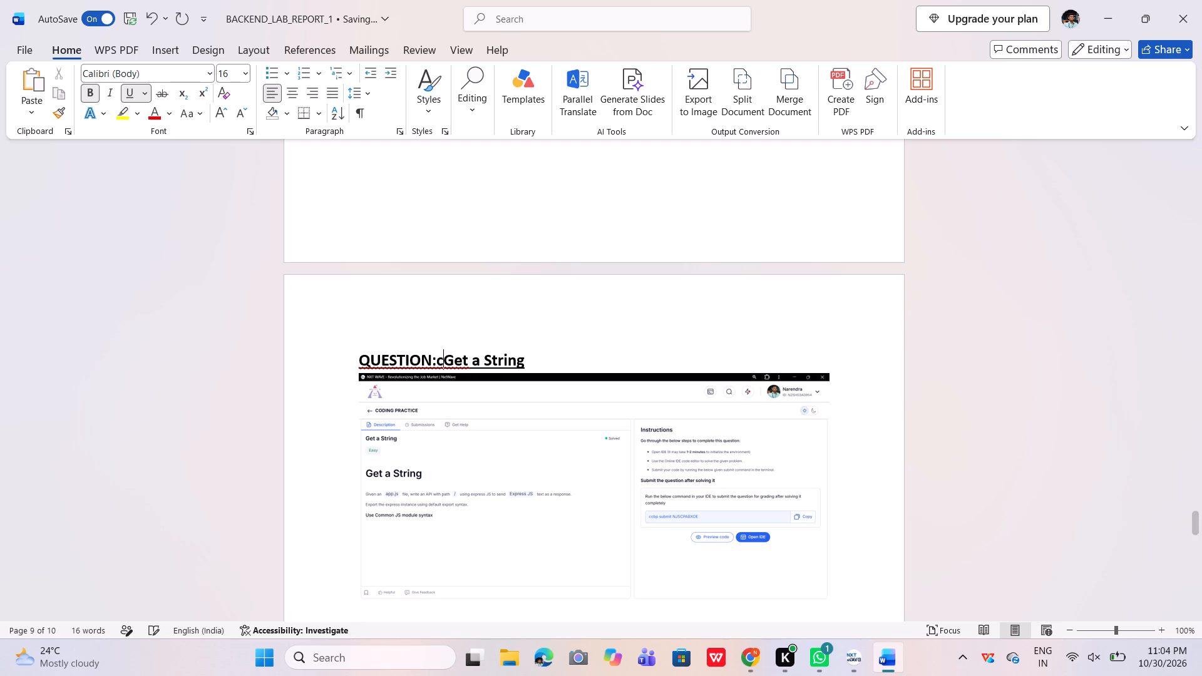
key(BackSpace)
key(space)
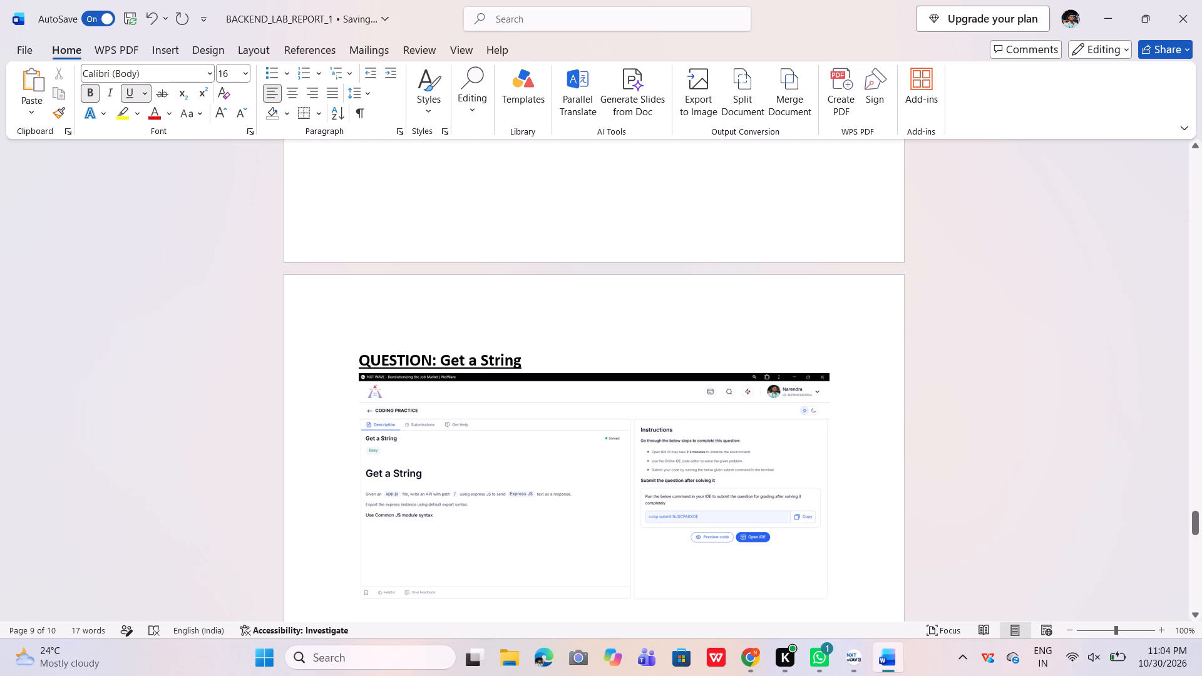
Switch to NXT WAVE, open the Today's Date question and launch its IDE, agreeing to close the session in the other window.
scroll(511, 364, down, 3)
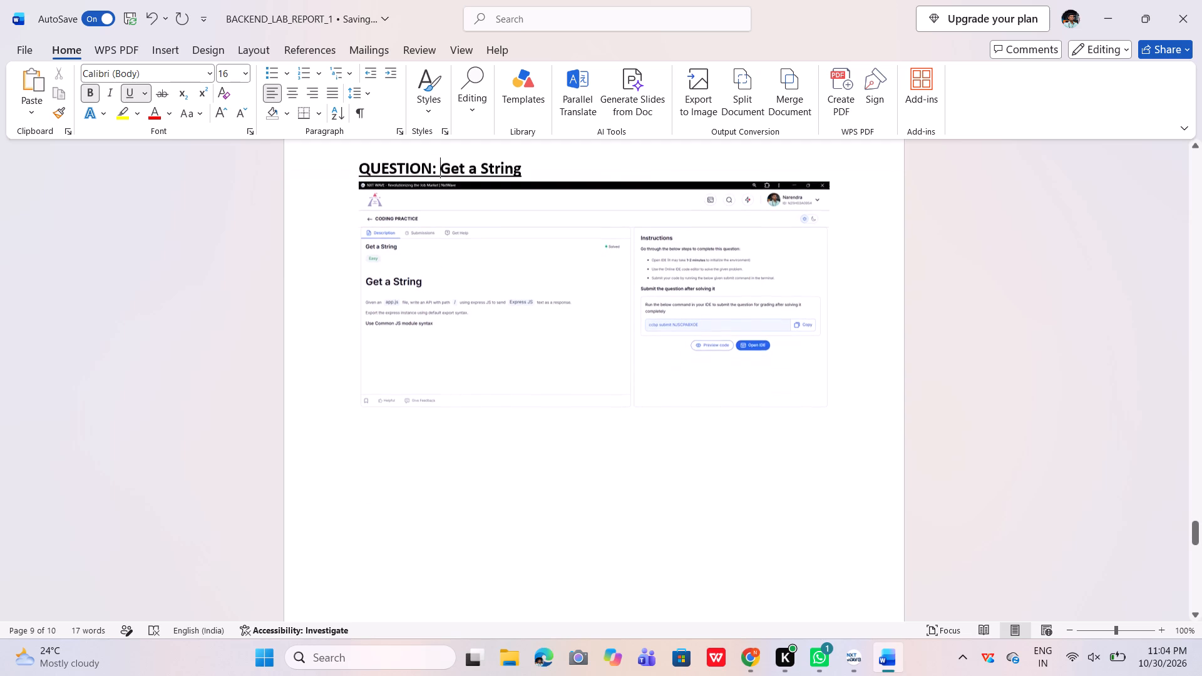
scroll(511, 364, down, 3)
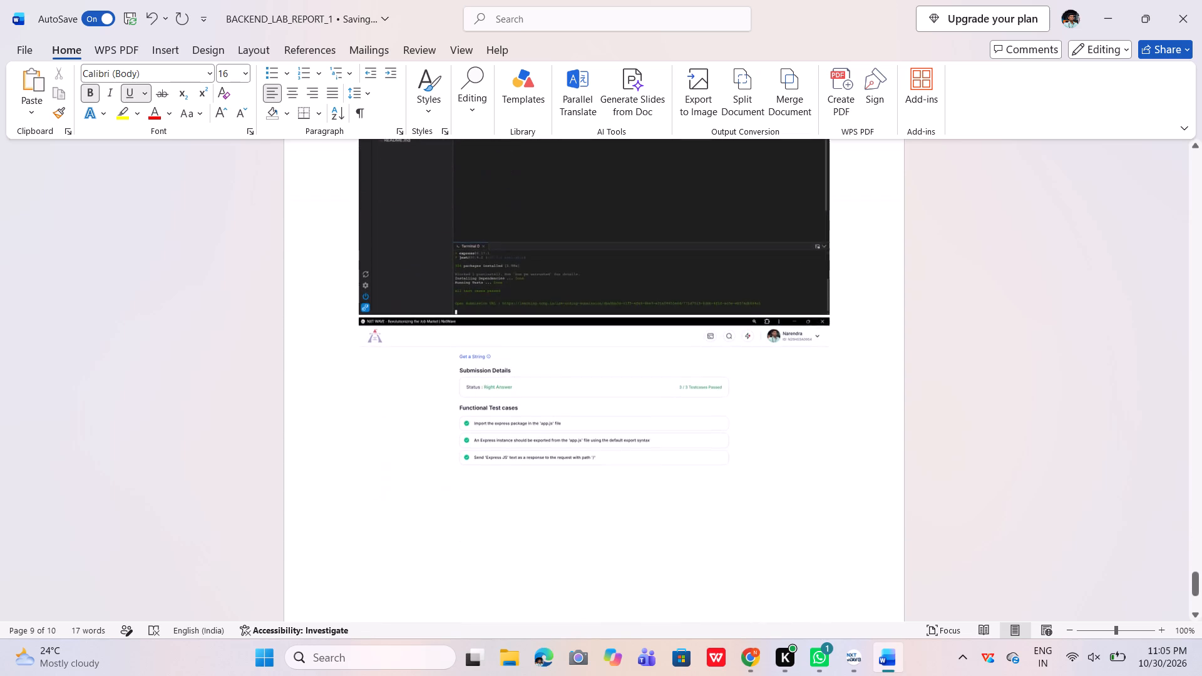
scroll(511, 364, down, 3)
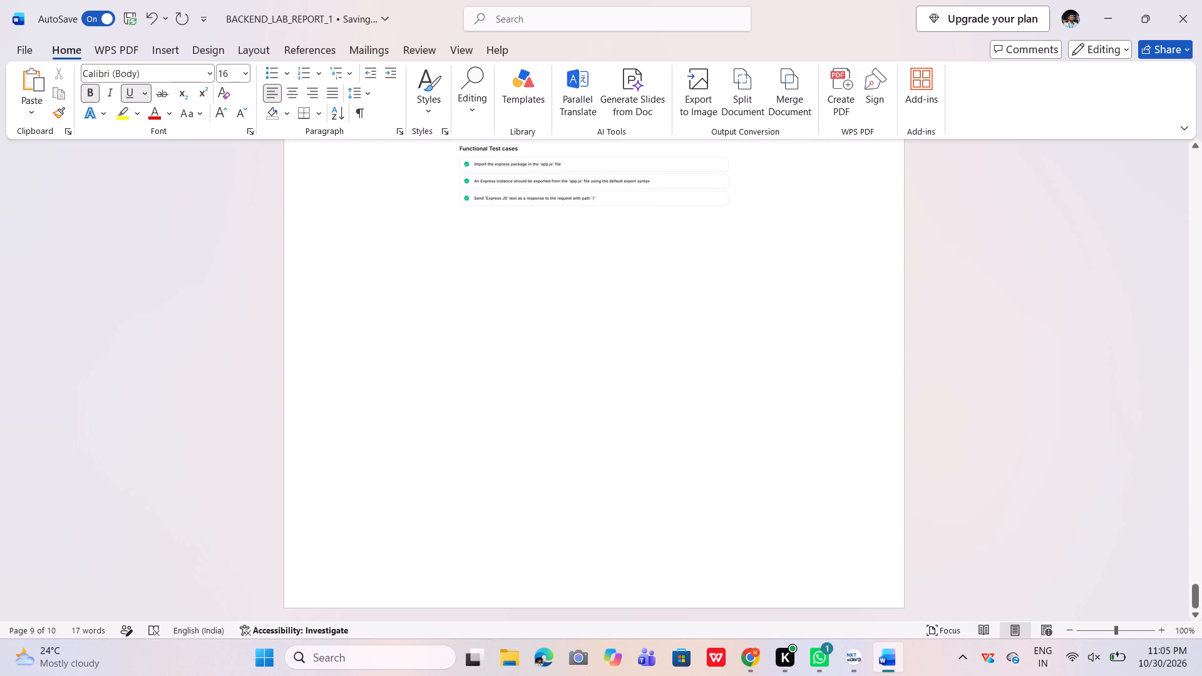
scroll(511, 364, up, 2)
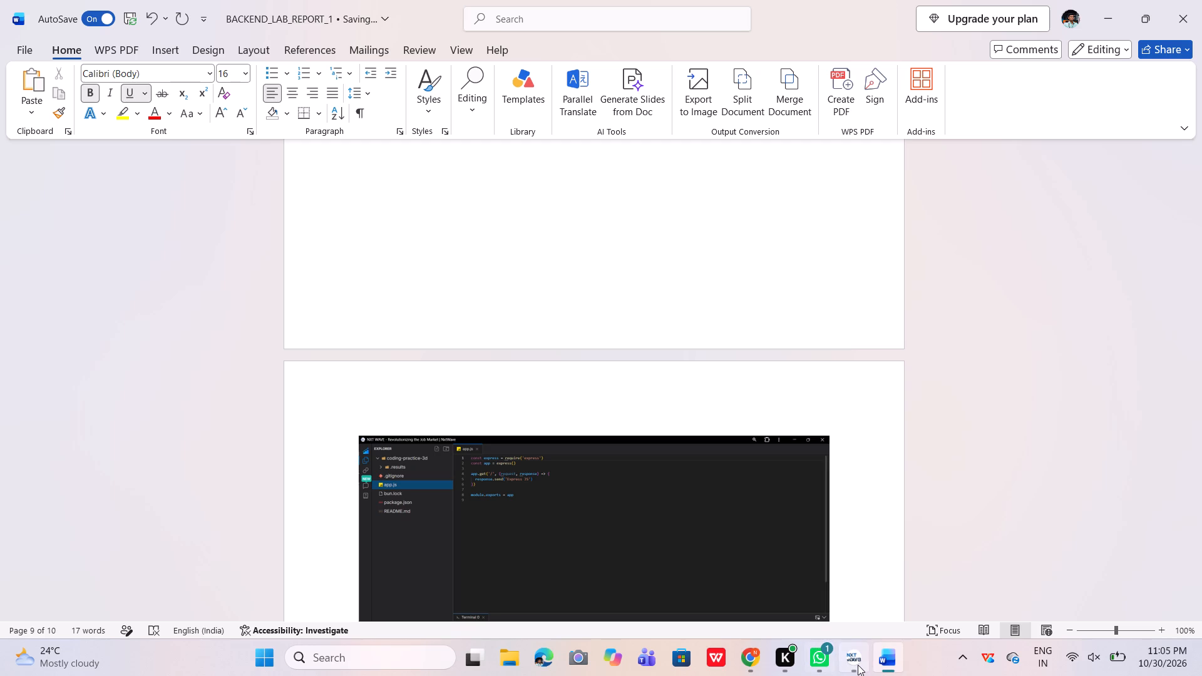
click(858, 665)
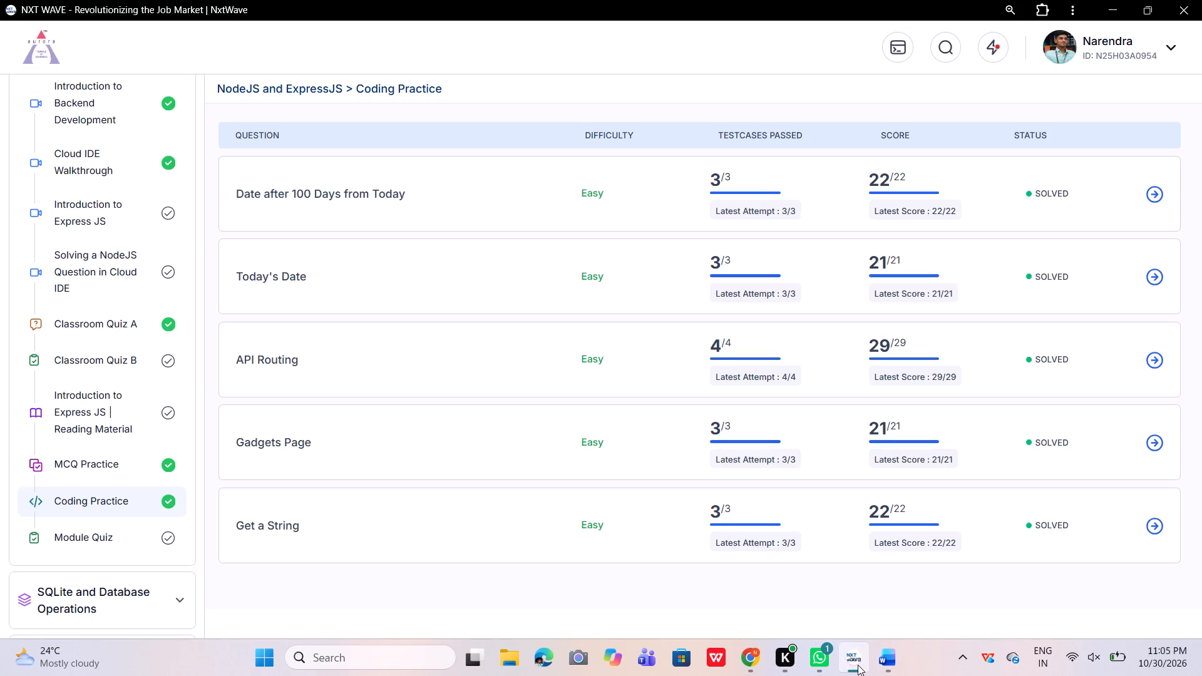
click(1153, 274)
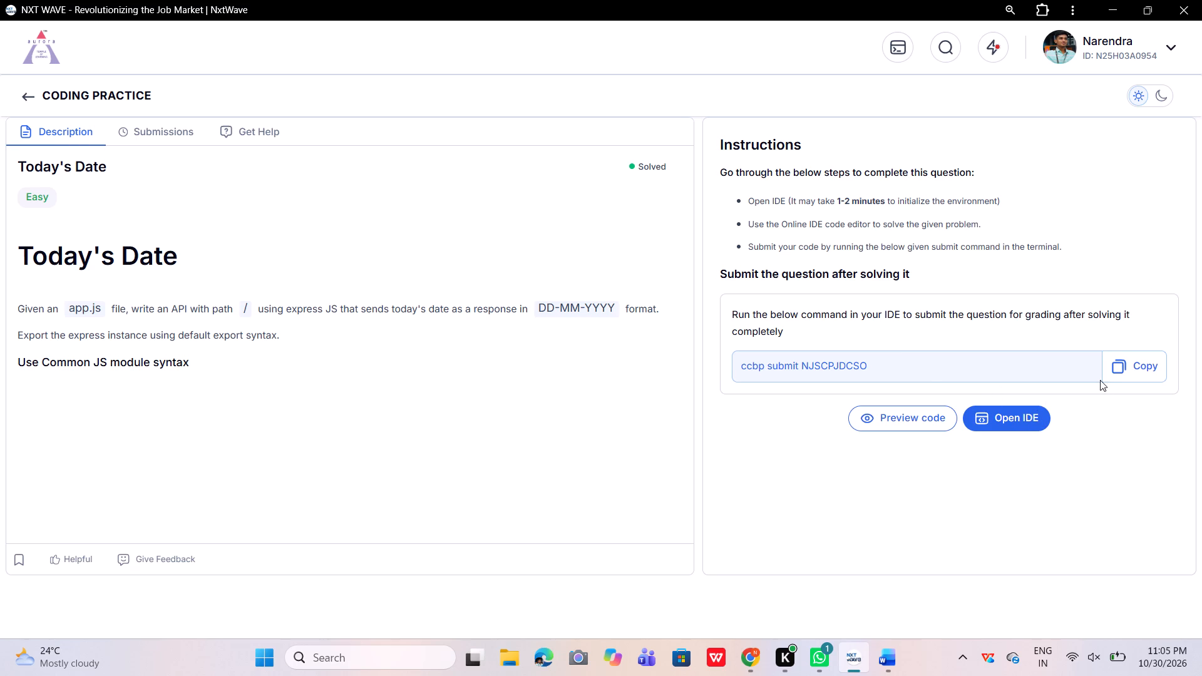
click(994, 419)
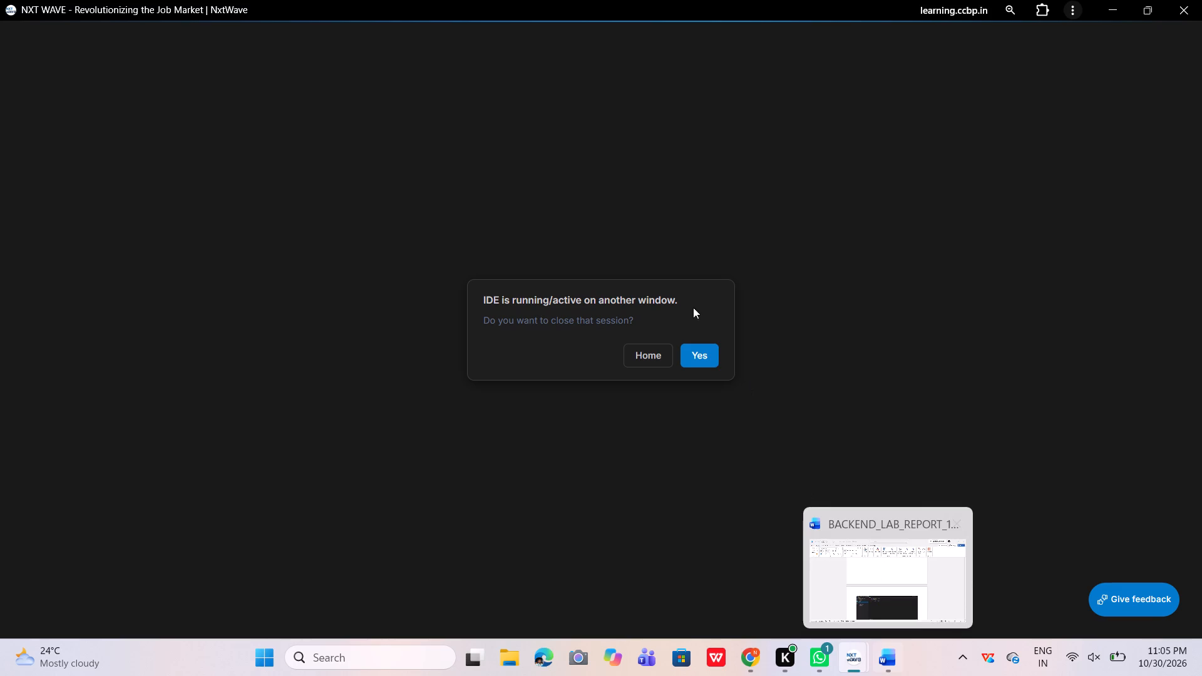
click(706, 359)
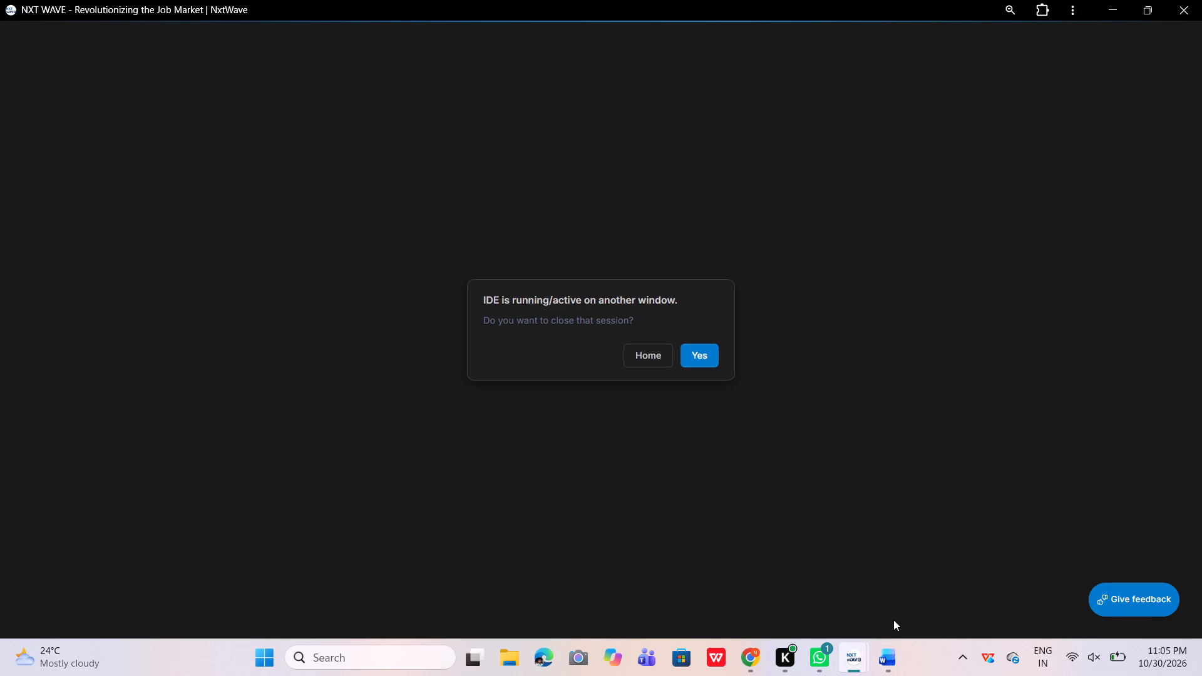
Switch to the Word report and delete the three duplicate API Routing screenshots under the QUESTION heading that has no title.
click(886, 657)
scroll(669, 441, up, 2)
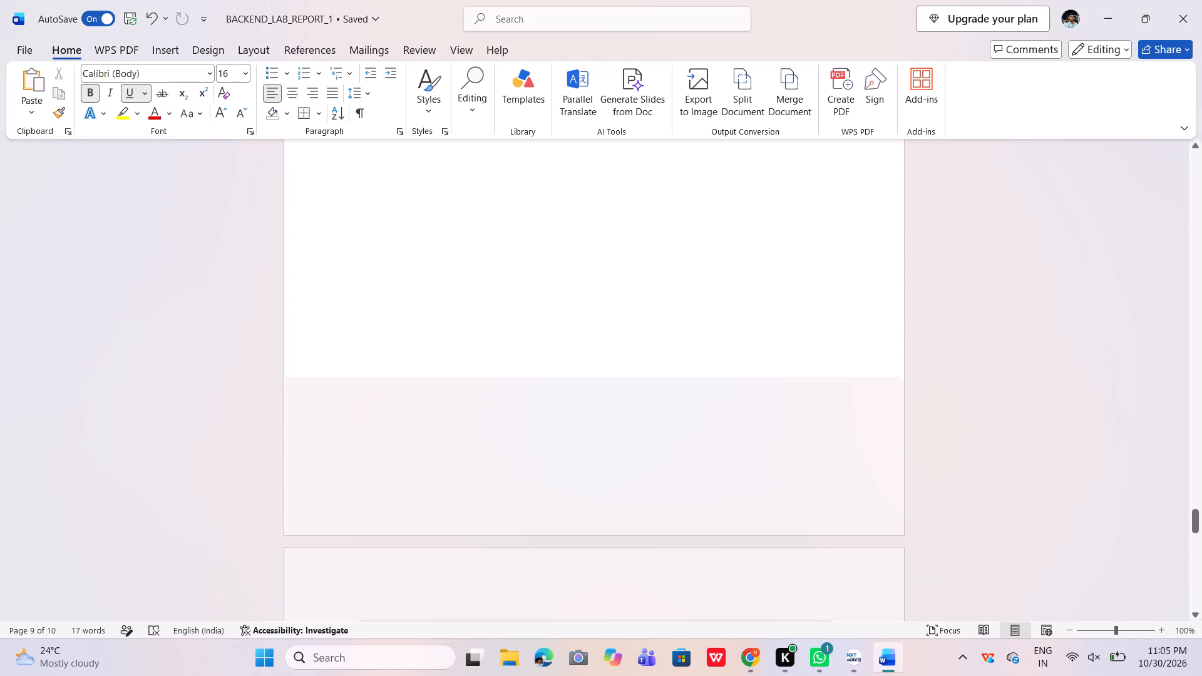
scroll(669, 441, up, 12)
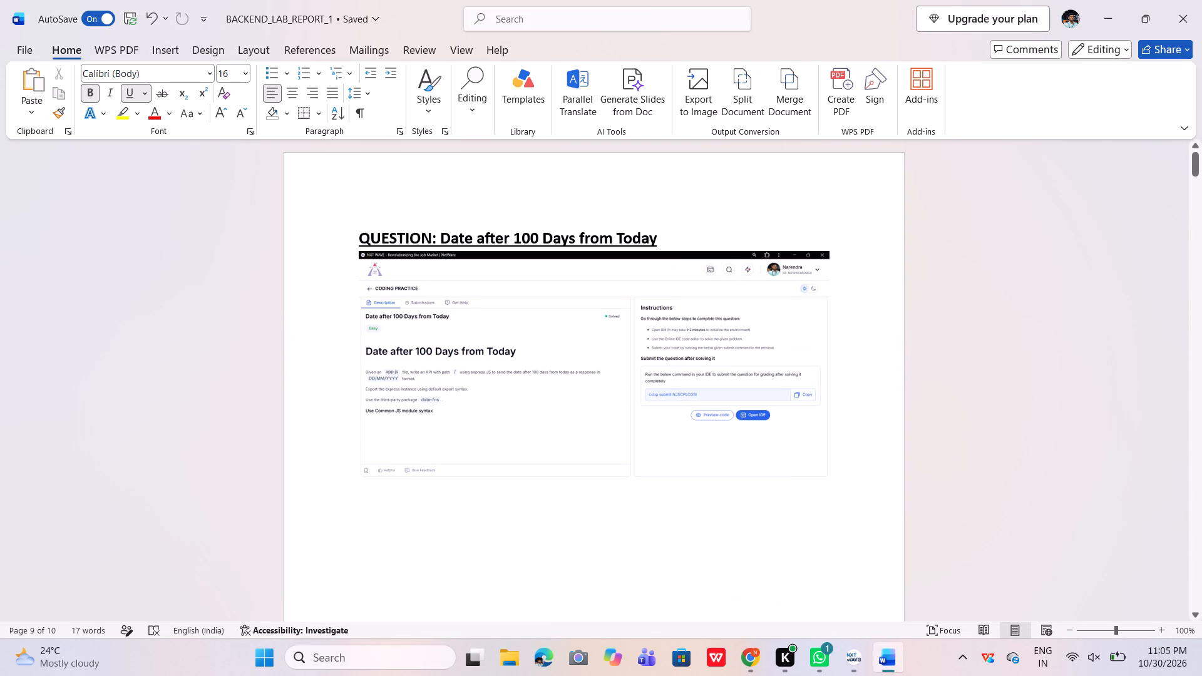
scroll(599, 334, down, 4)
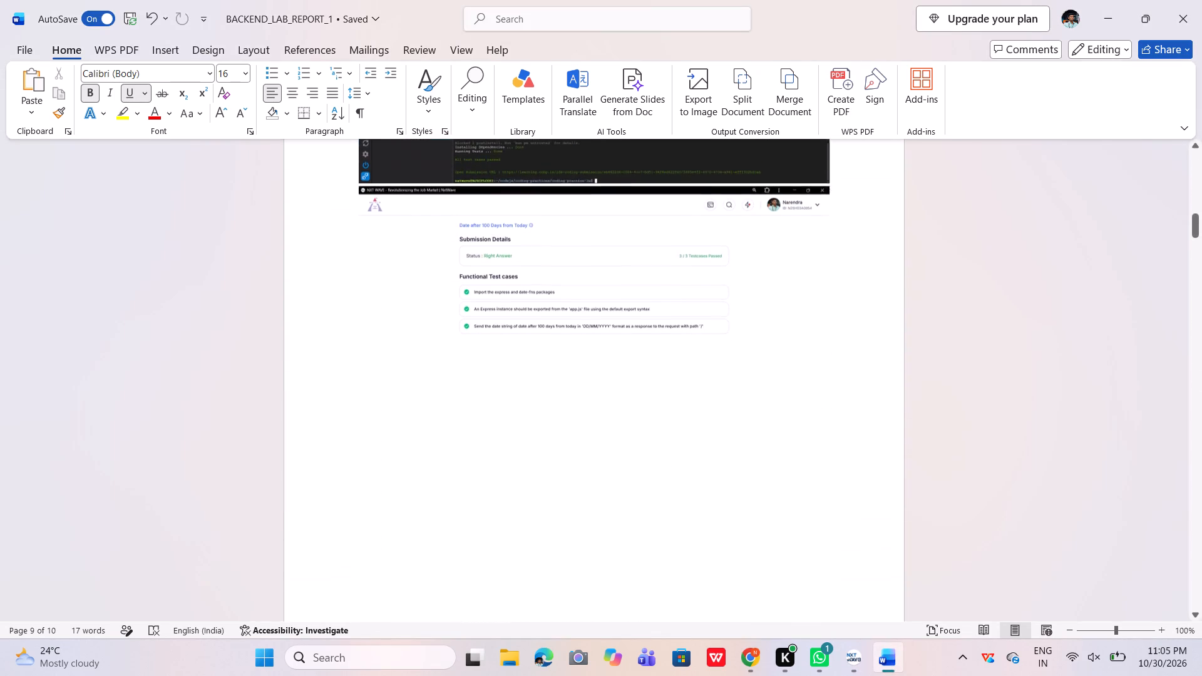
scroll(599, 334, down, 4)
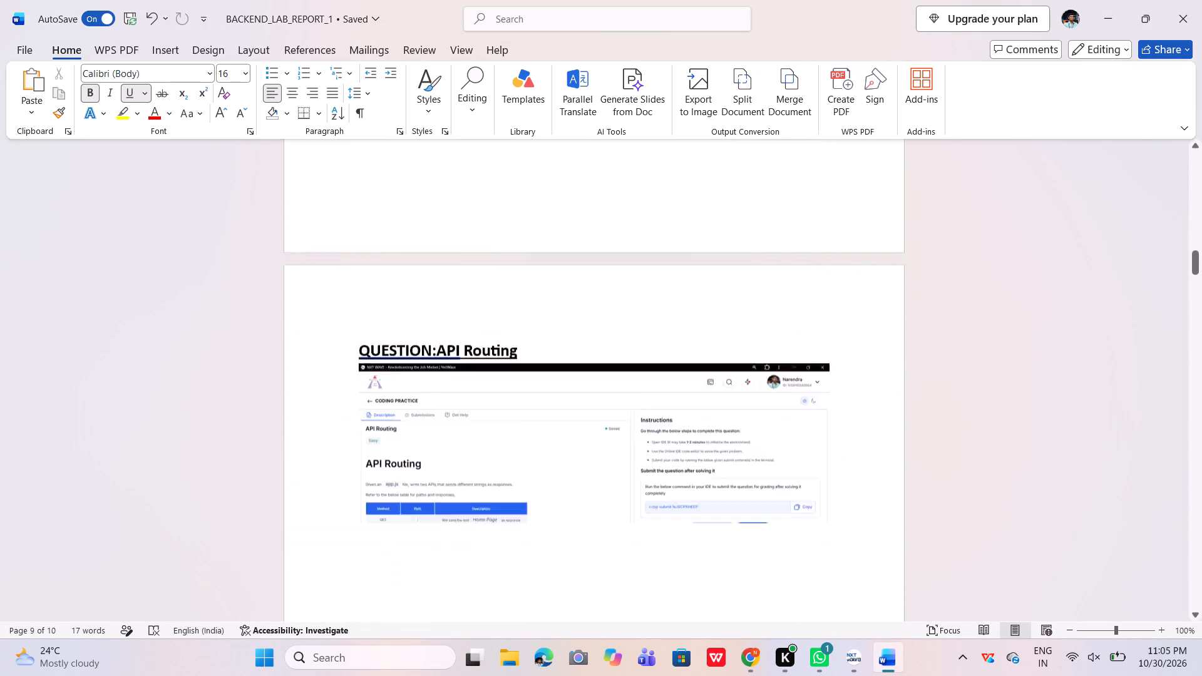
scroll(599, 334, down, 2)
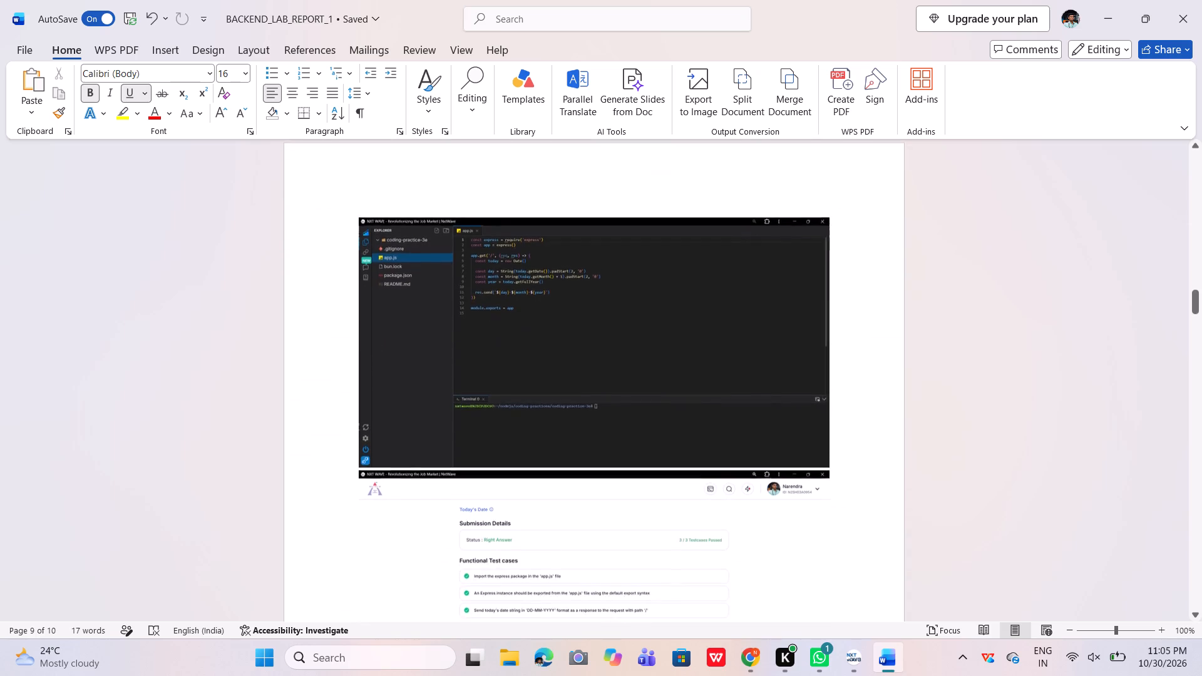
scroll(599, 334, down, 2)
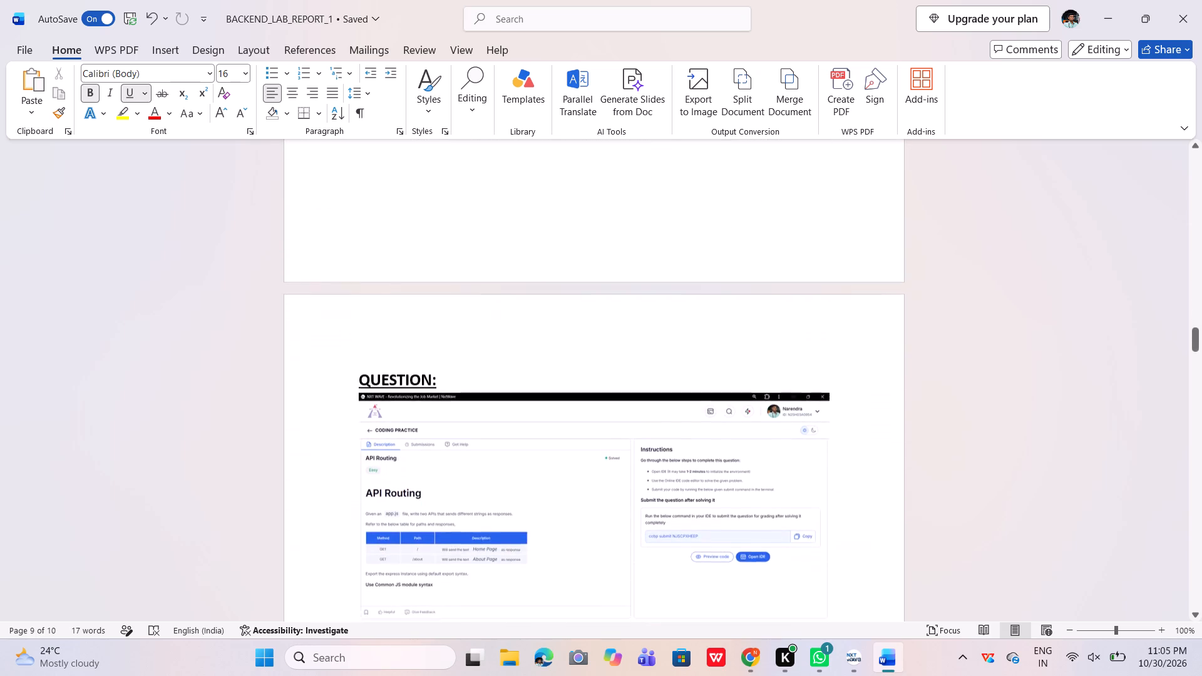
scroll(599, 334, down, 1)
click(573, 382)
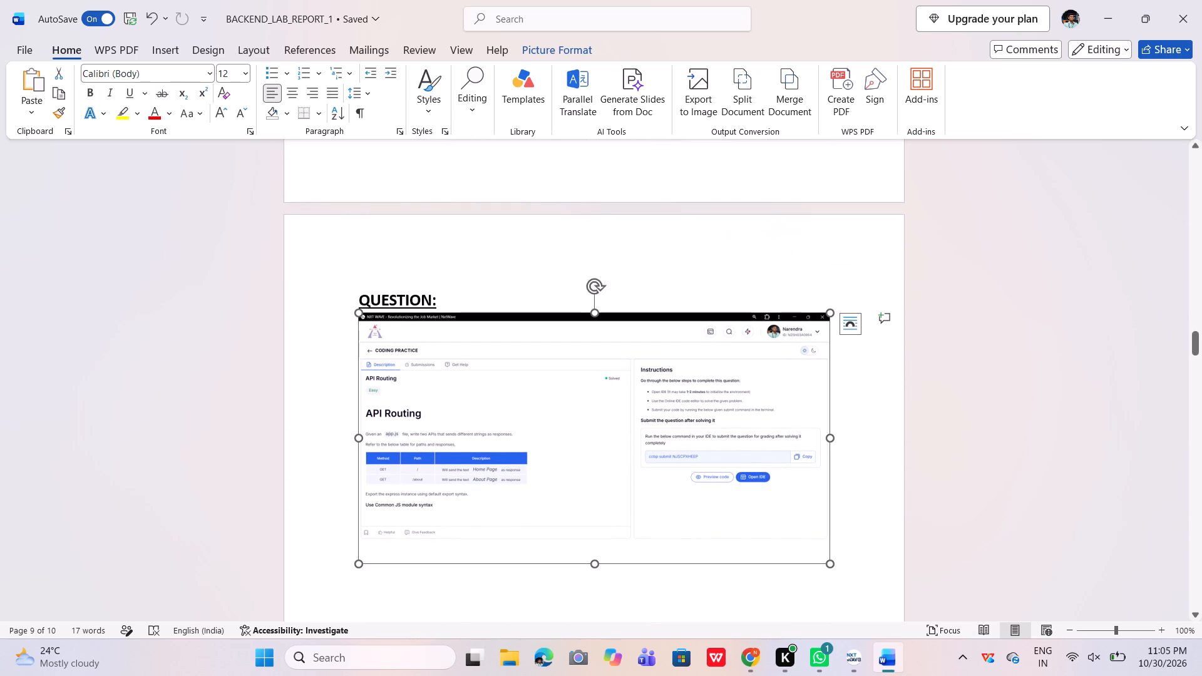
key(Delete)
click(573, 382)
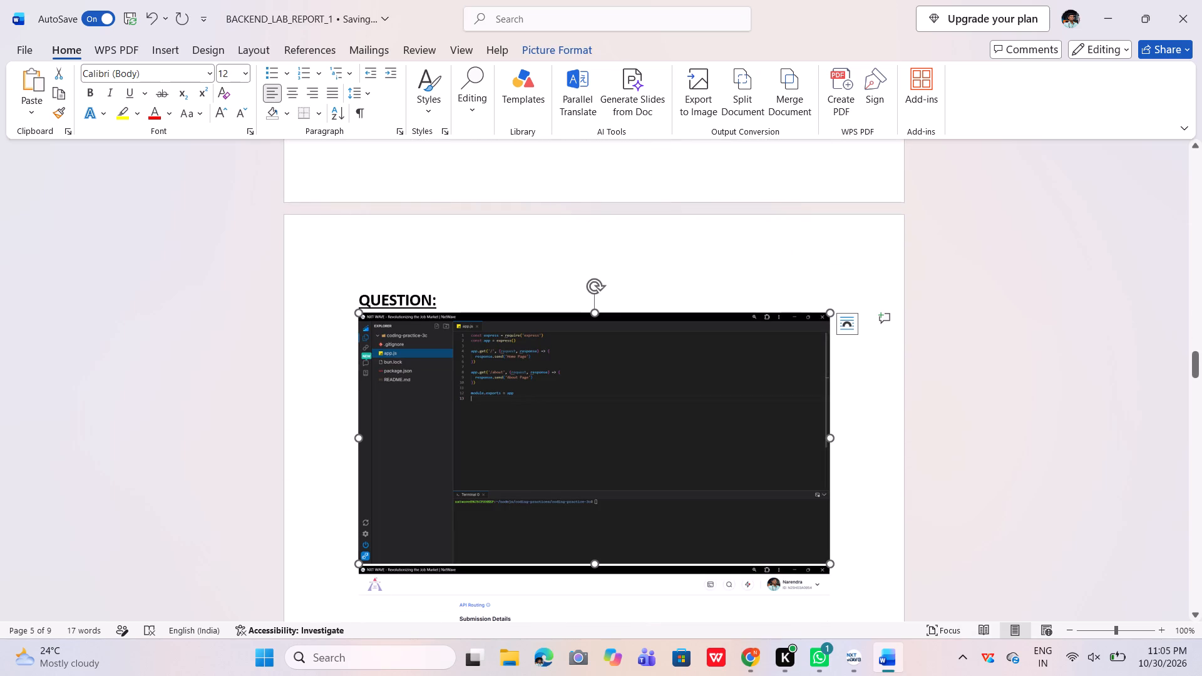
key(Delete)
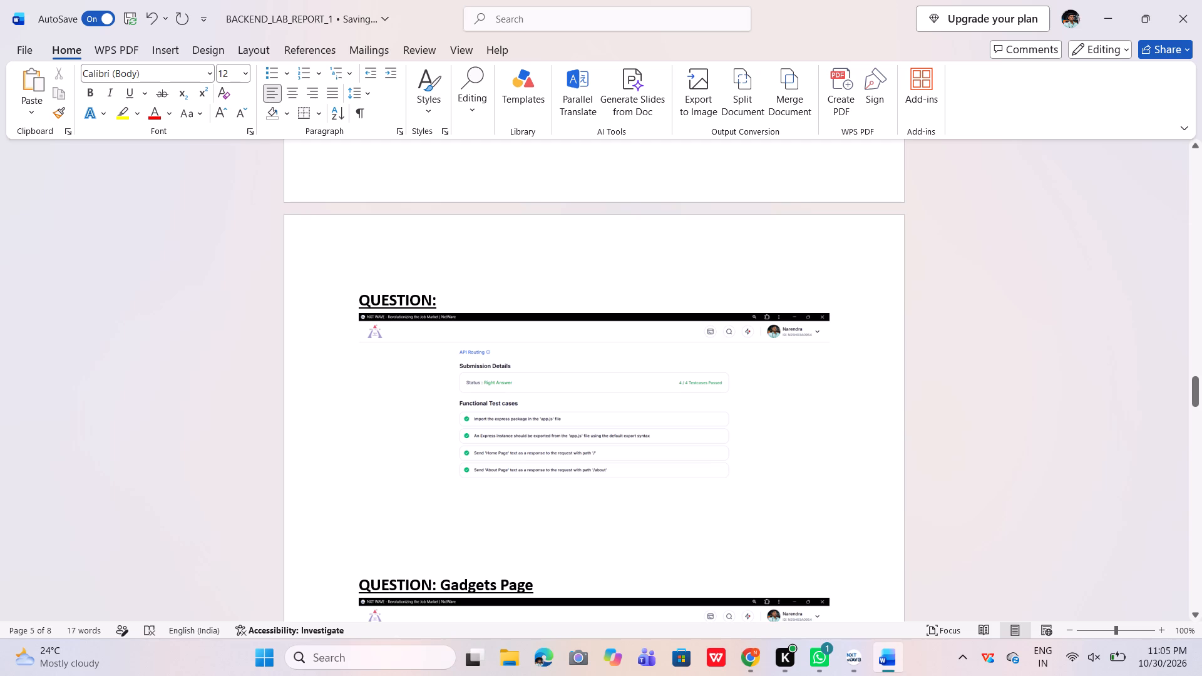
click(573, 382)
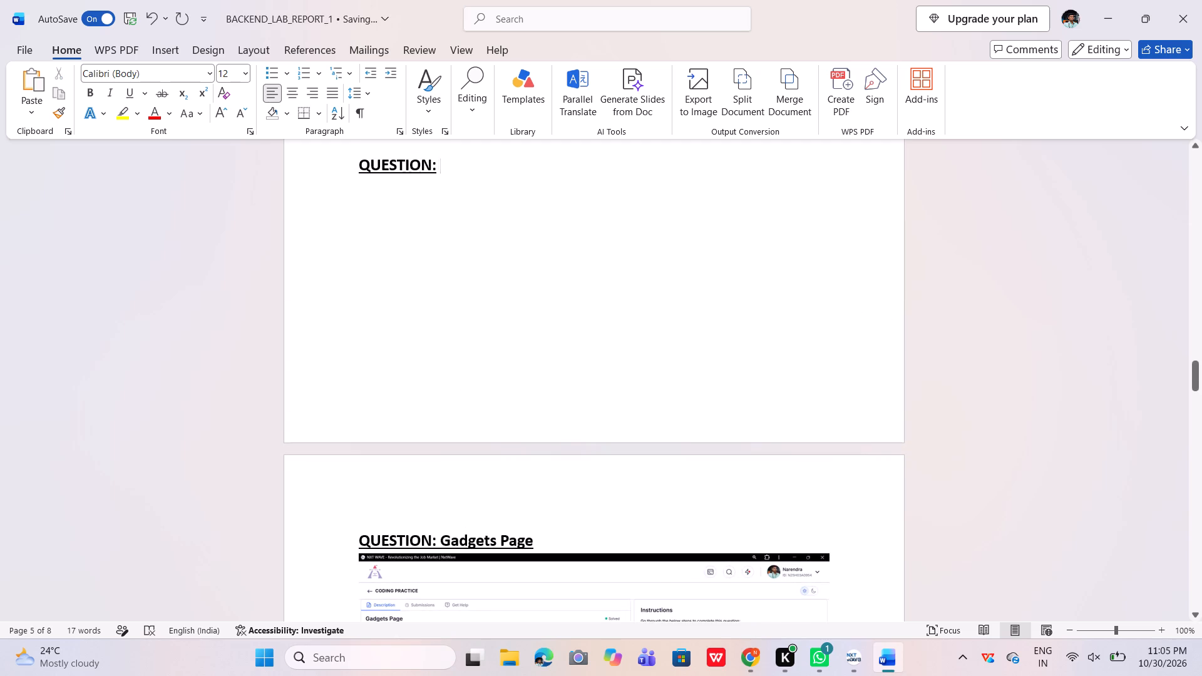
Complete the untitled heading as bold, underlined "QUESTION: Today's Date", with a space after the colon.
scroll(503, 322, up, 1)
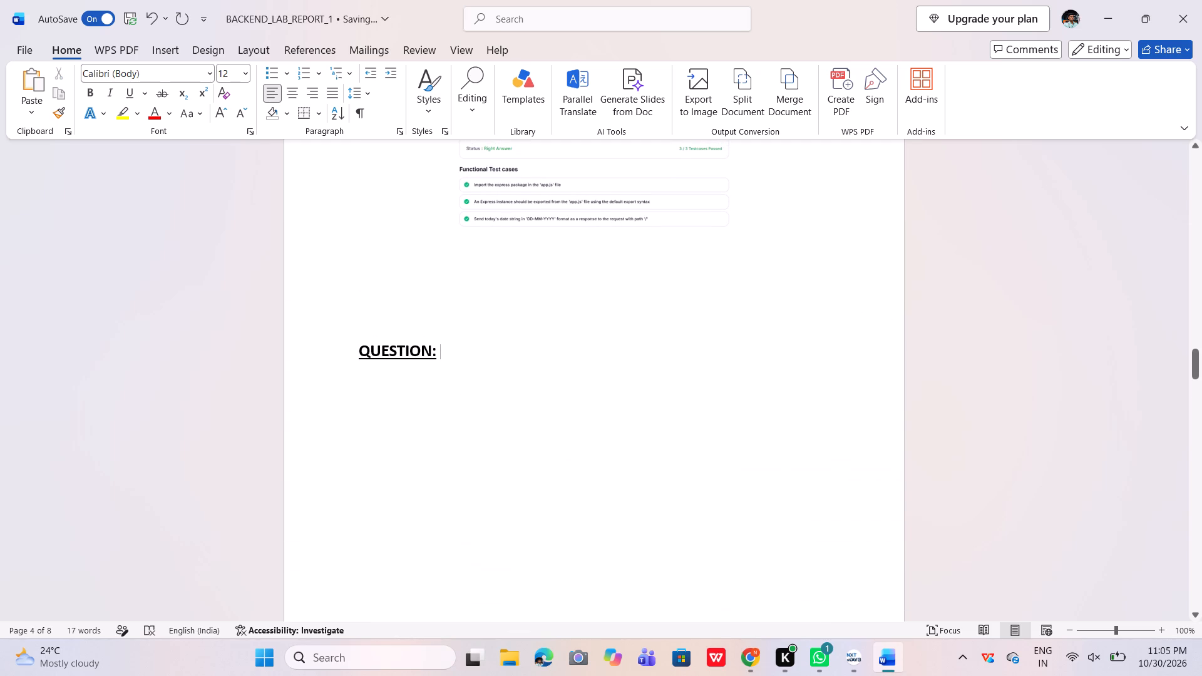
key(shift+t)
key(BackSpace)
key(BackSpace)
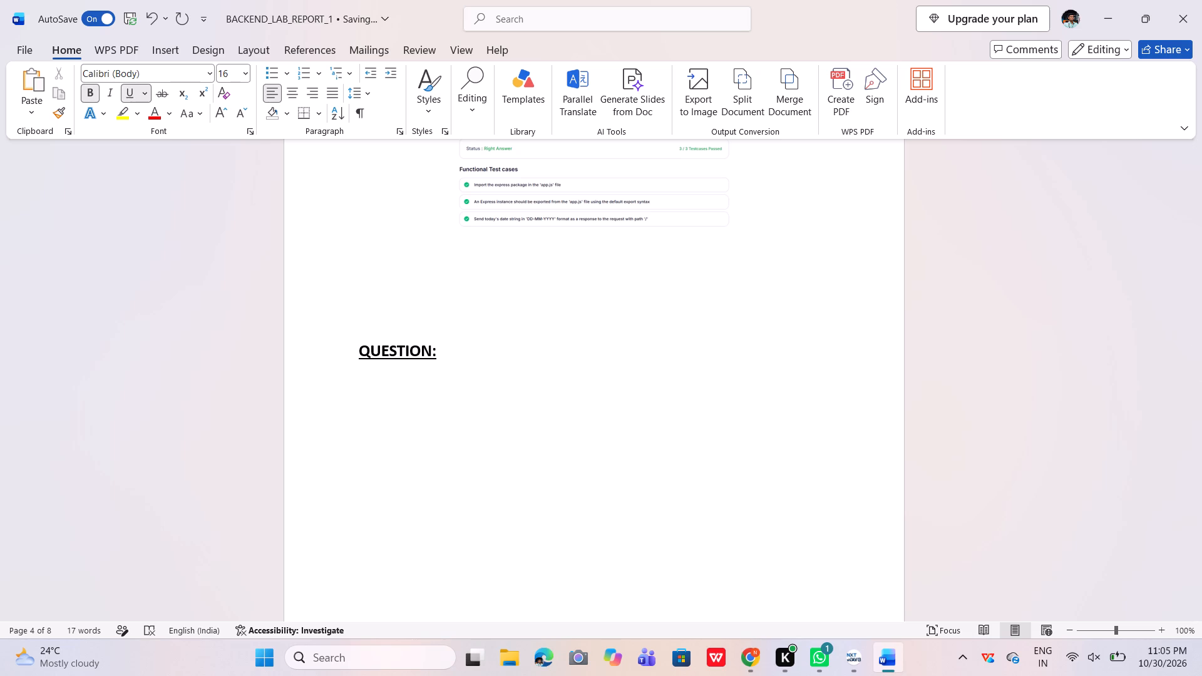
key(s)
key(BackSpace)
text(TODAY)
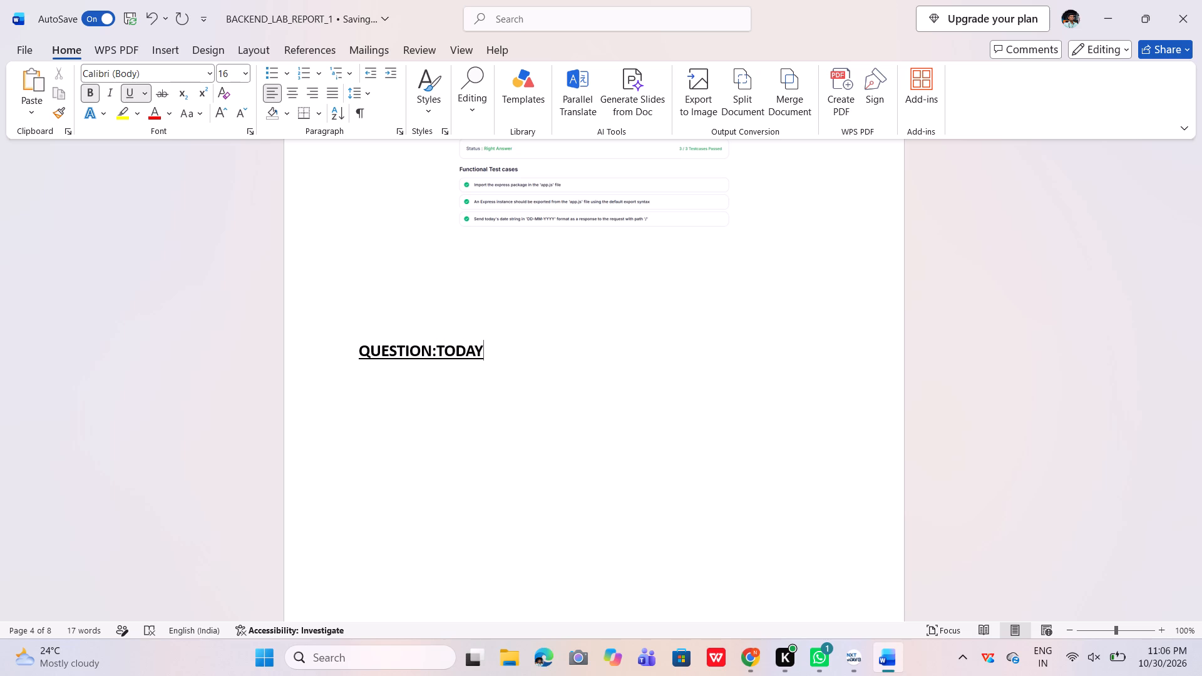
key(BackSpace)
key(BackSpace)
key(BackSpace)
key(BackSpace)
text(oday)
key(apostrophe)
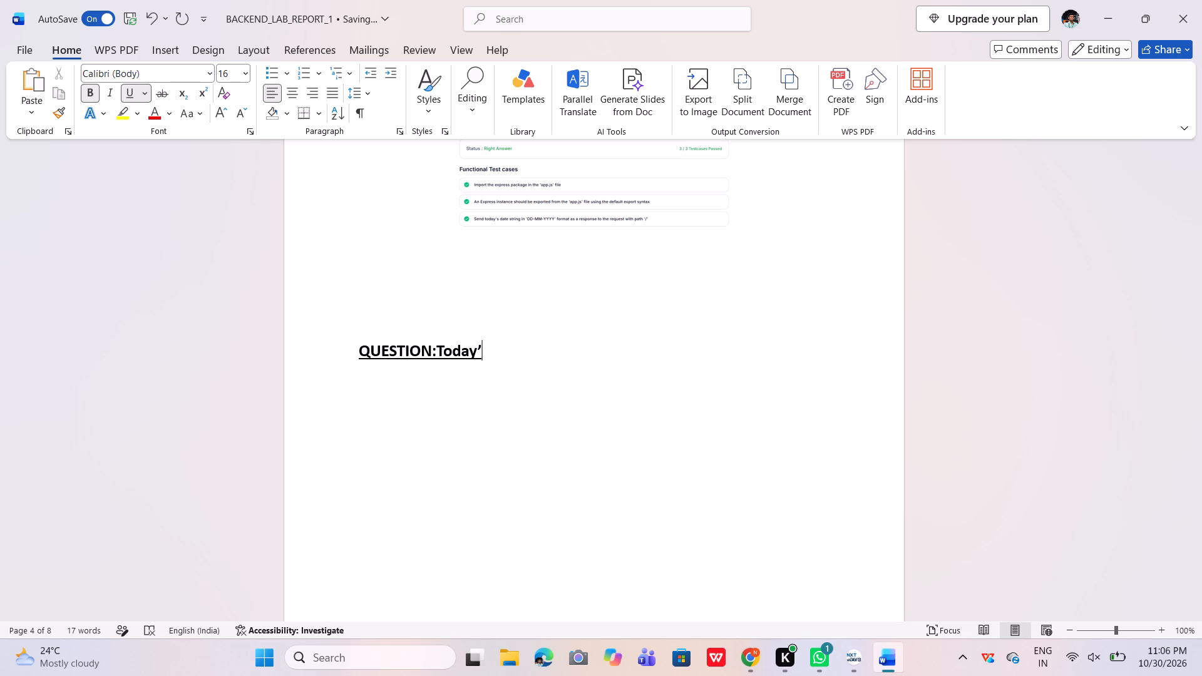
text(s)
key(space)
text(Date)
click(439, 351)
key(space)
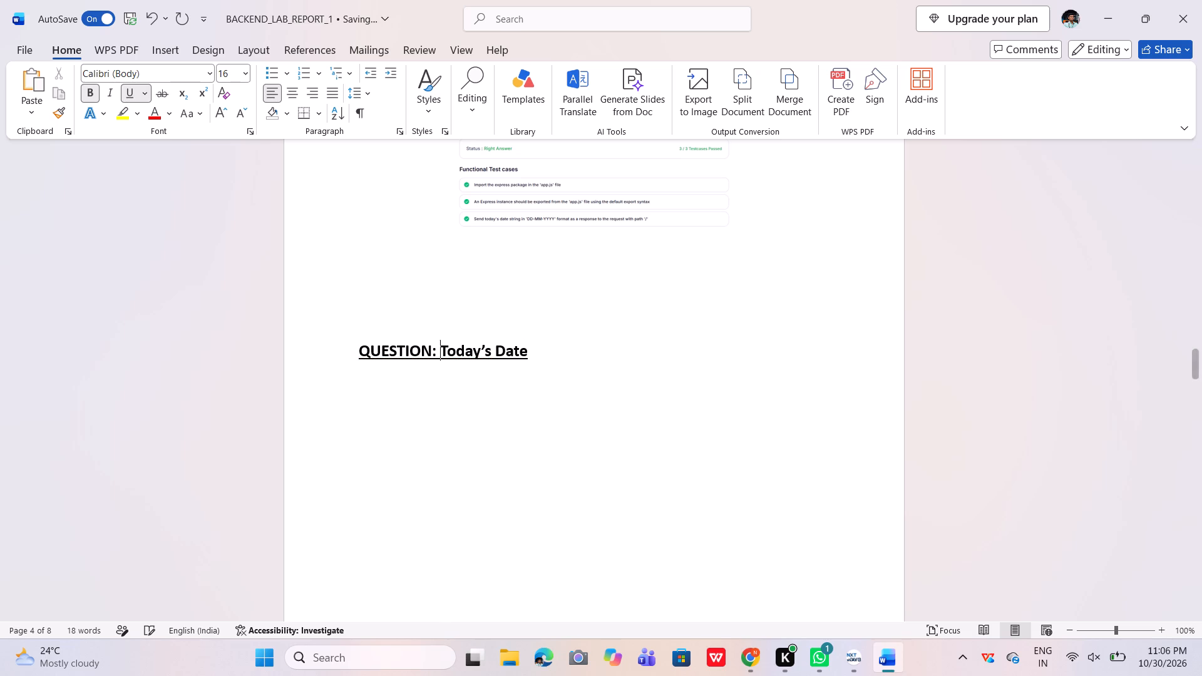
Start a new line below the Today's Date heading, capture the NXT WAVE question page full screen and paste the screenshot there.
scroll(602, 408, up, 1)
scroll(602, 408, down, 1)
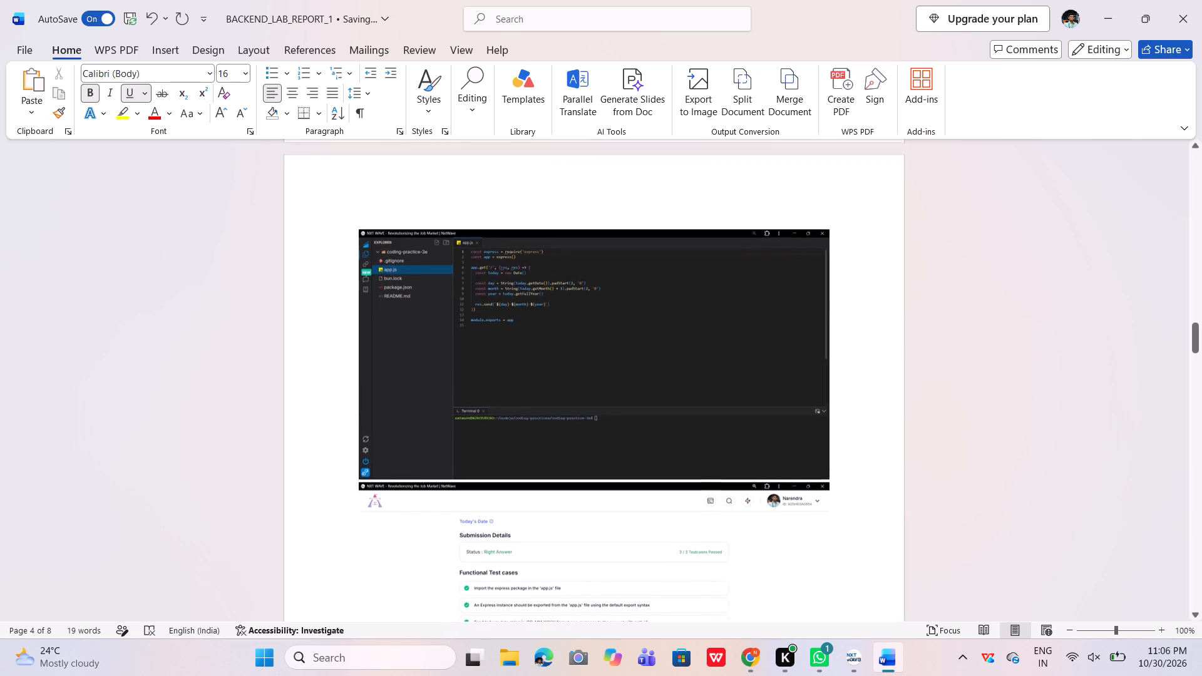
scroll(602, 408, down, 1)
scroll(573, 236, up, 1)
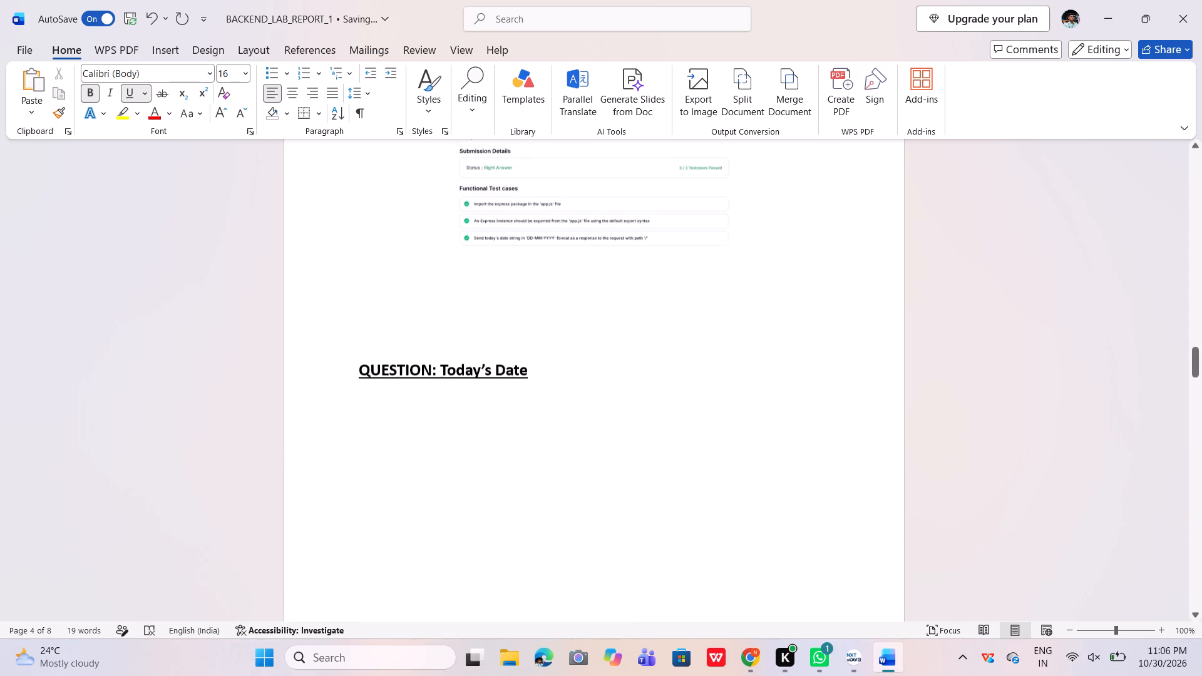
scroll(573, 236, up, 1)
click(543, 382)
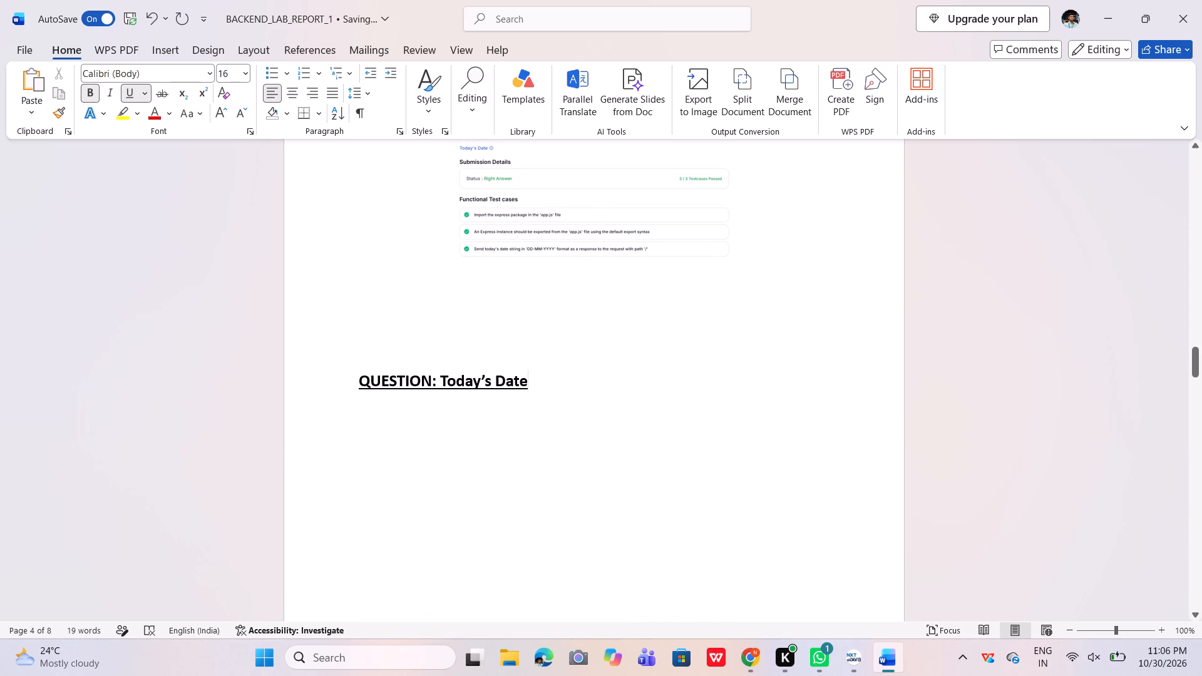
key(Return)
scroll(683, 444, down, 2)
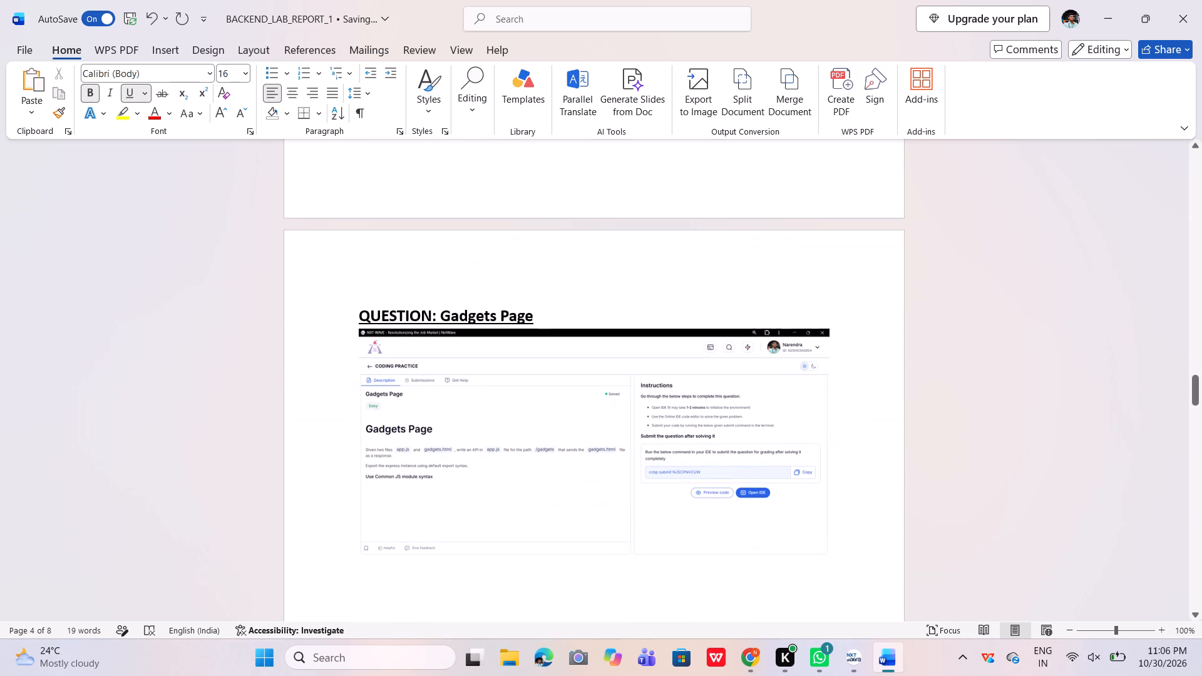
click(858, 662)
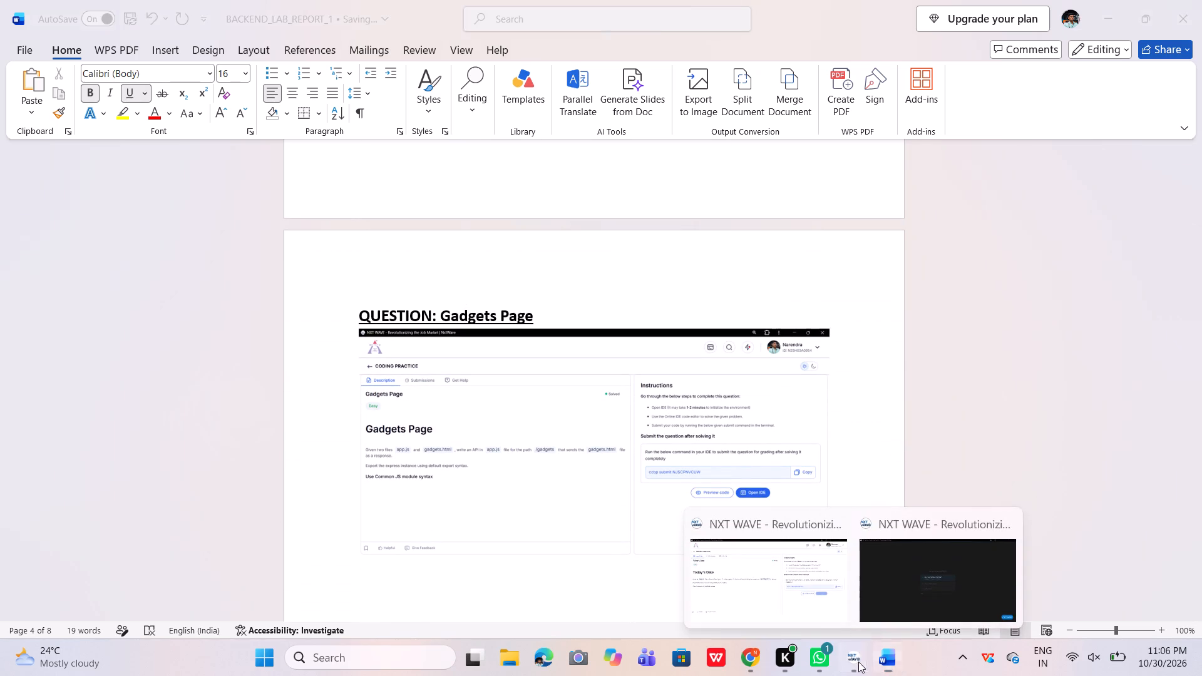
click(794, 605)
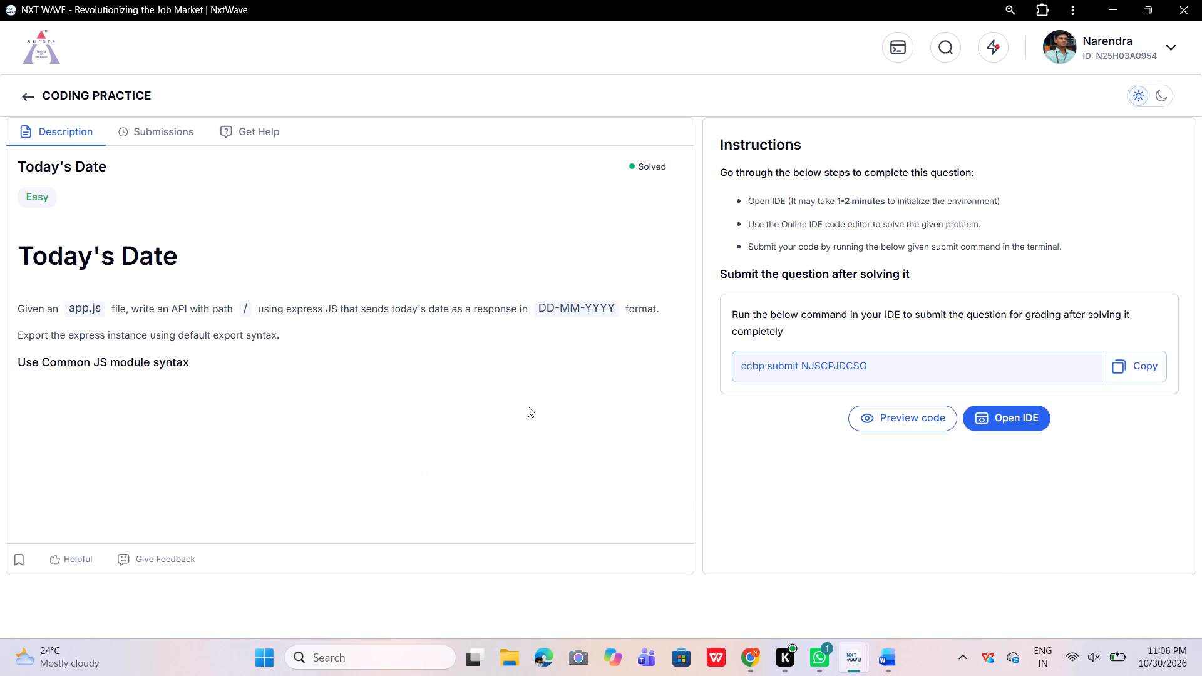
key(Print)
click(528, 406)
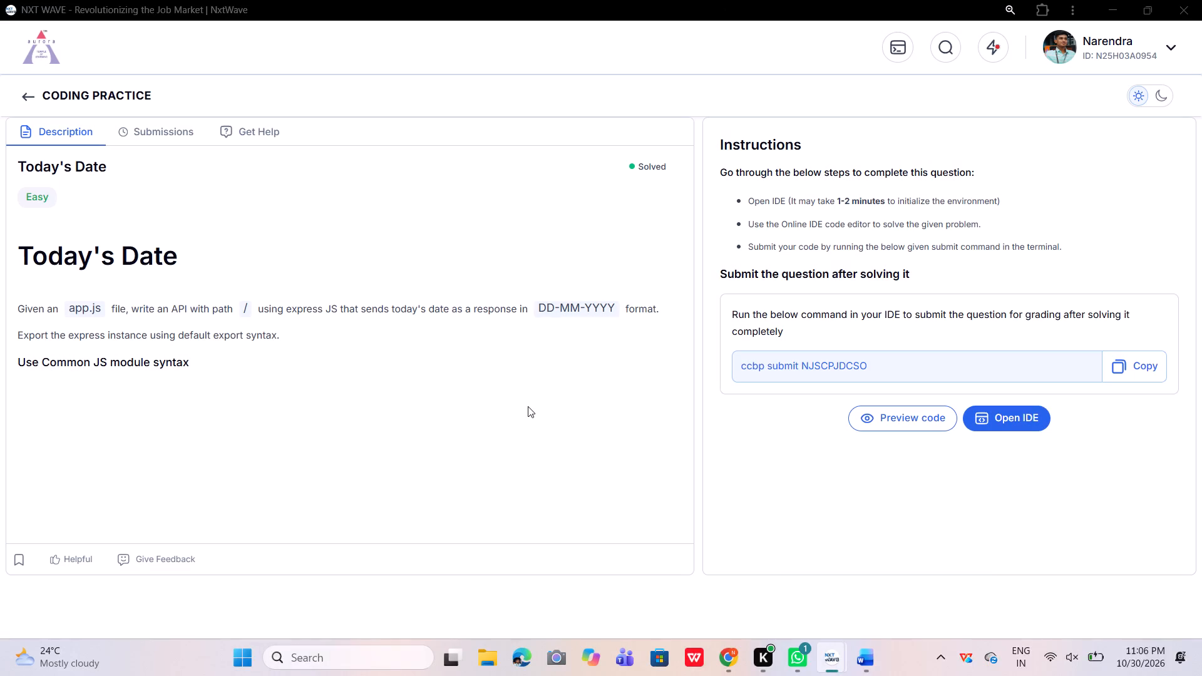
click(887, 663)
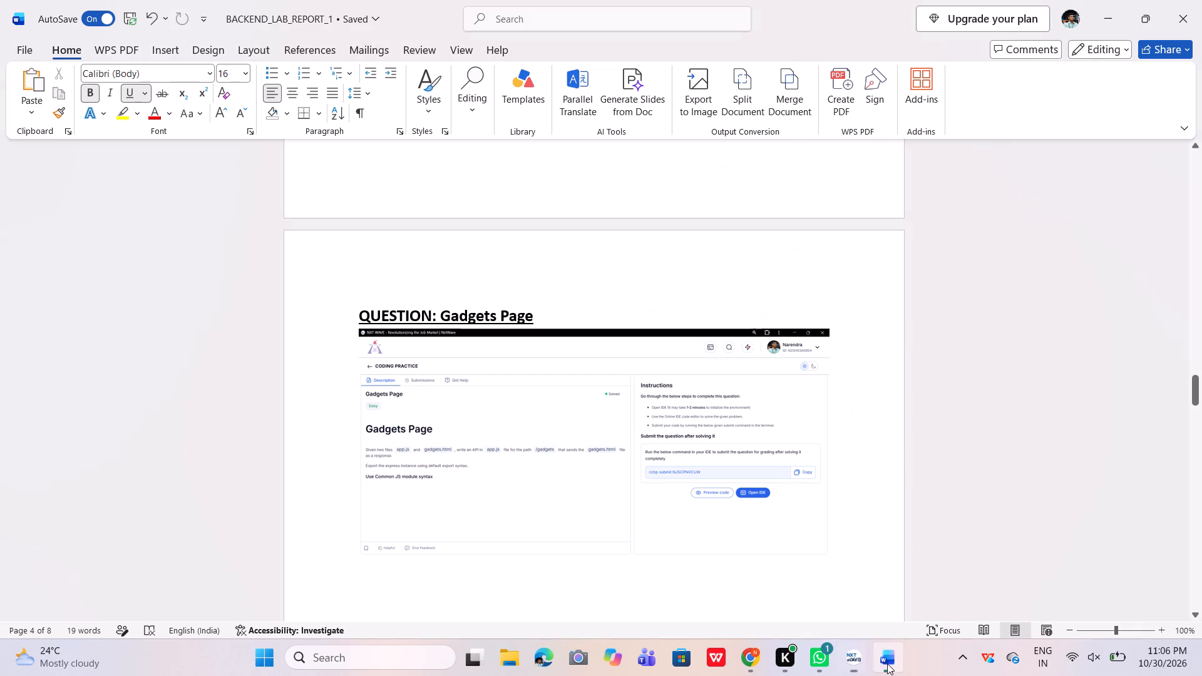
scroll(495, 406, up, 2)
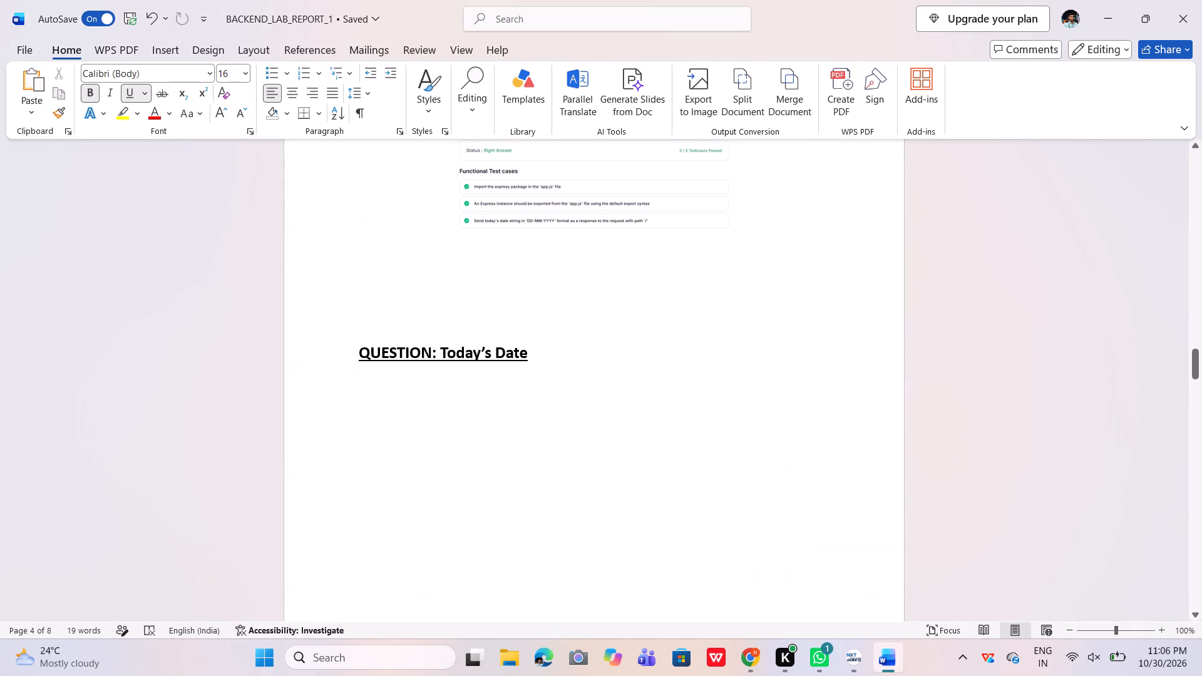
key(ctrl+v)
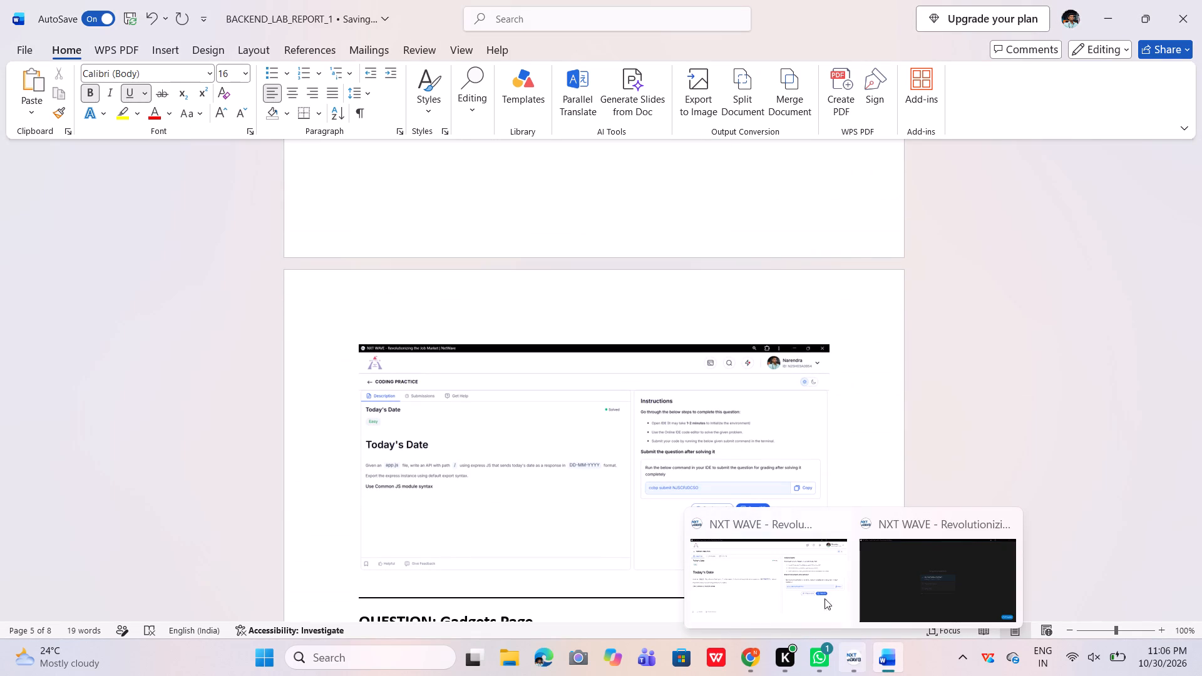
Switch to the NXT WAVE IDE window and run "npm install" in the coding-practice-3e terminal.
click(895, 577)
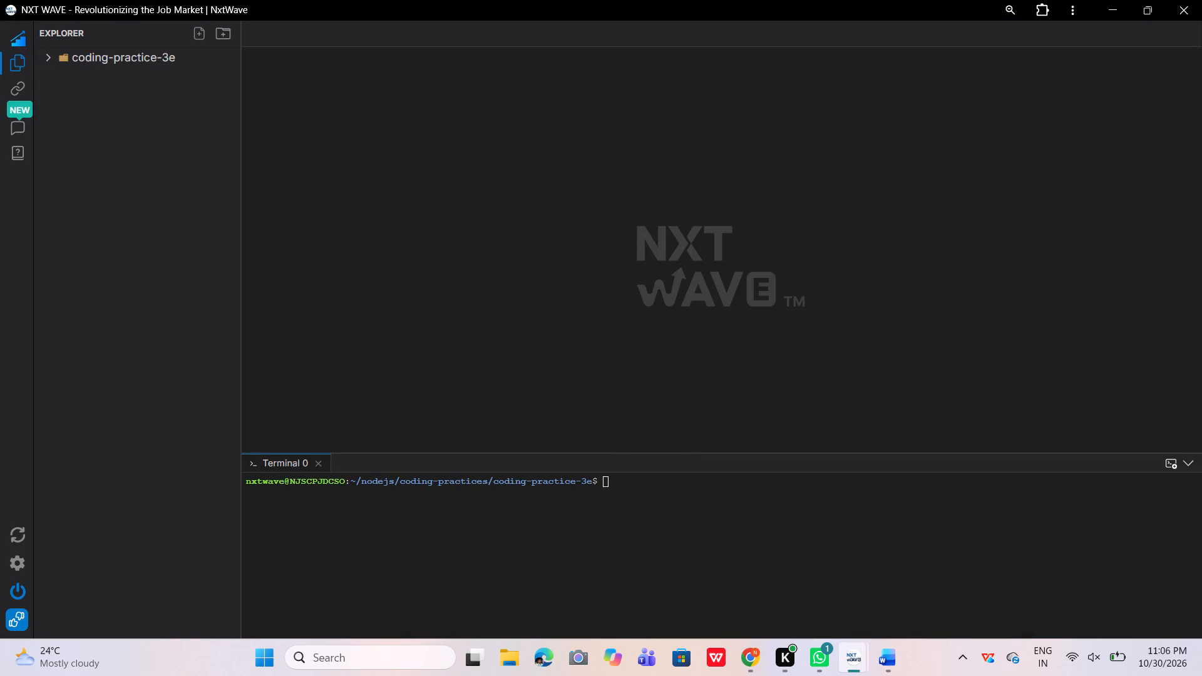
click(628, 488)
text(np)
text(m)
key(space)
text(install)
key(Return)
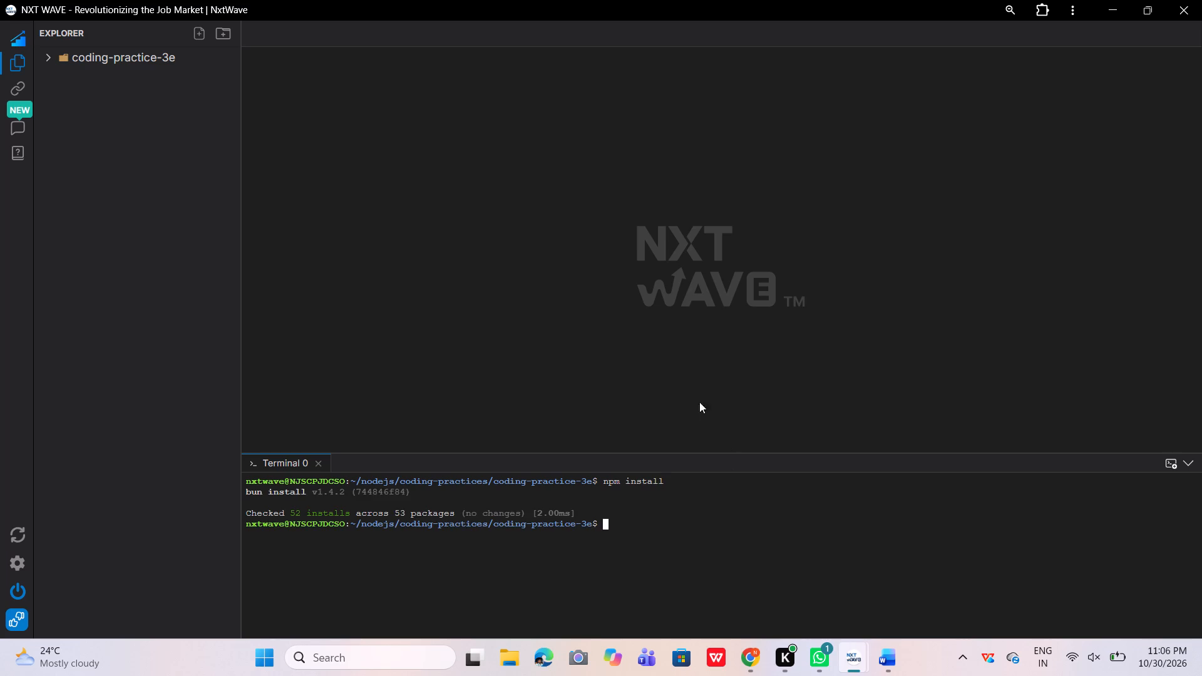
Expand the coding-practice-3e folder and open app.js in the editor.
click(150, 46)
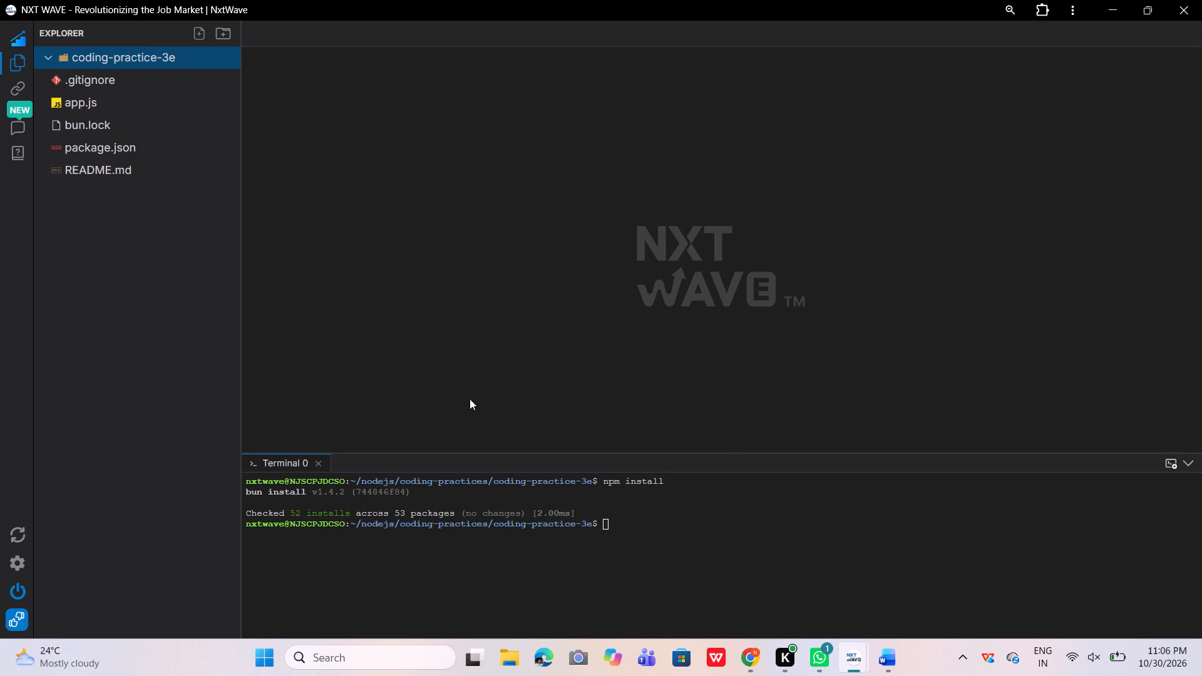
click(149, 98)
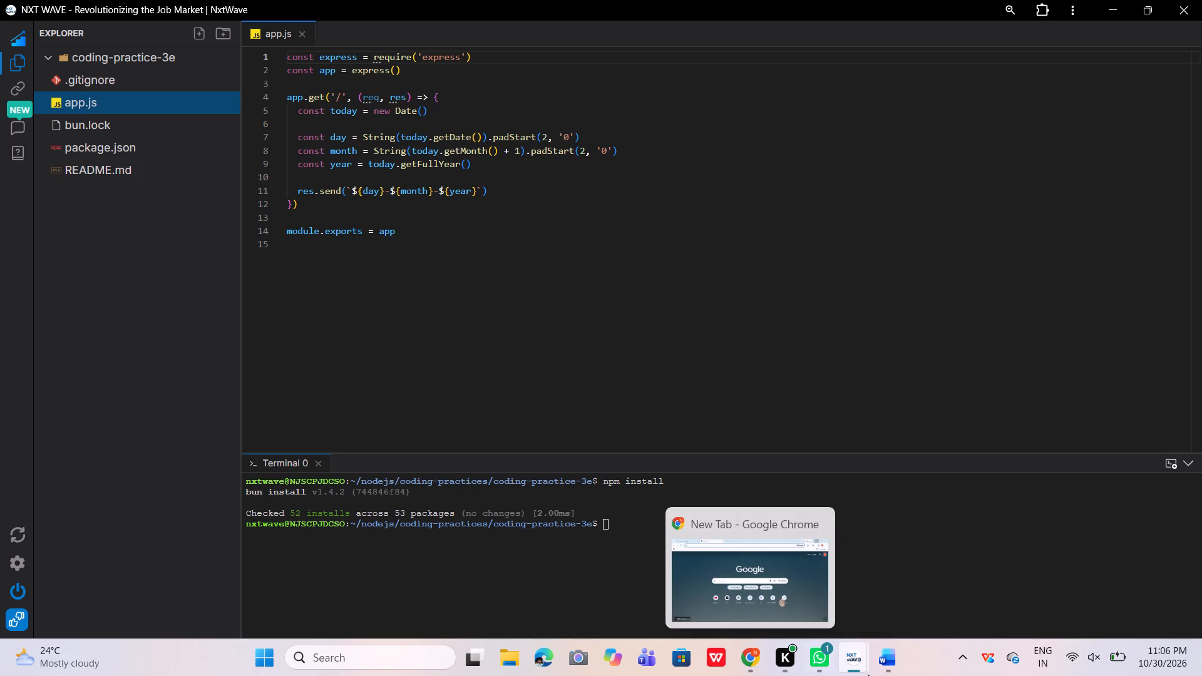
Copy the submit command from the Today's Date question page and run it in the coding-practice-3e terminal.
click(817, 594)
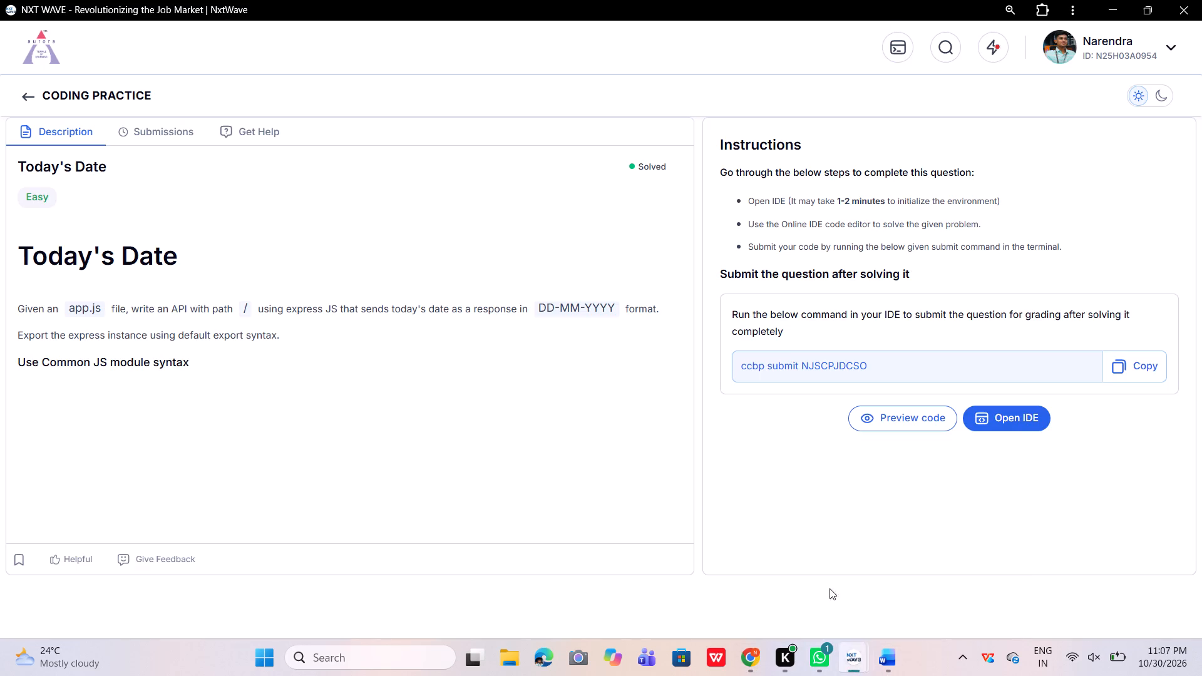
click(1126, 362)
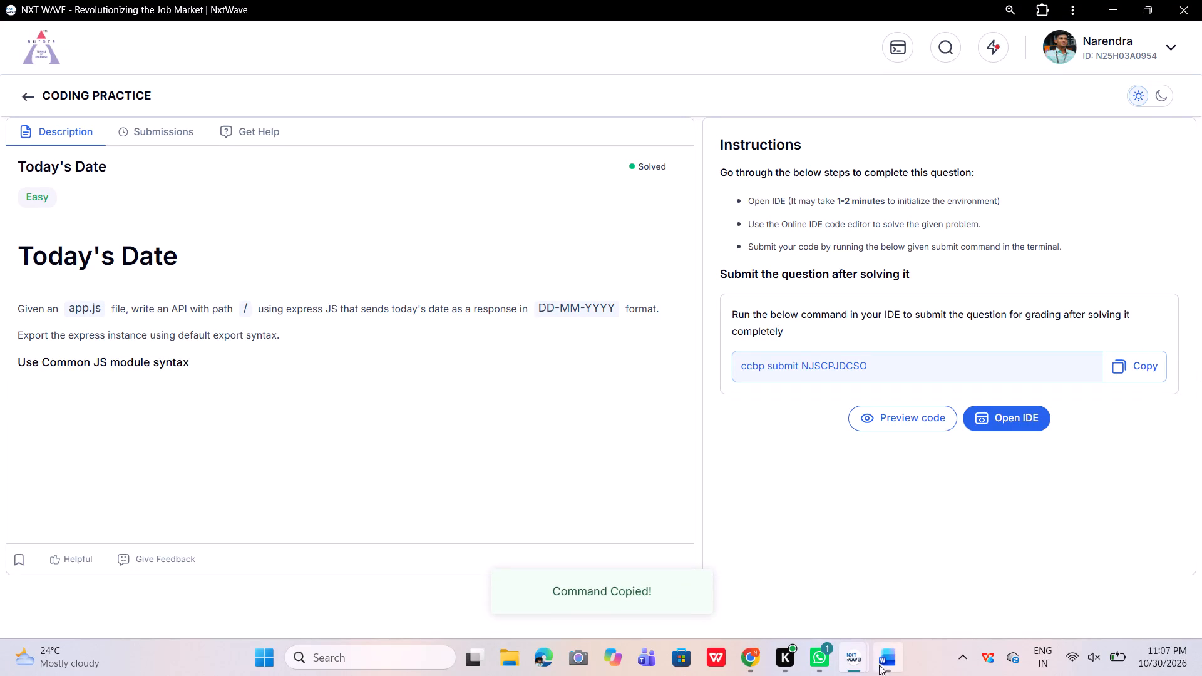
click(912, 595)
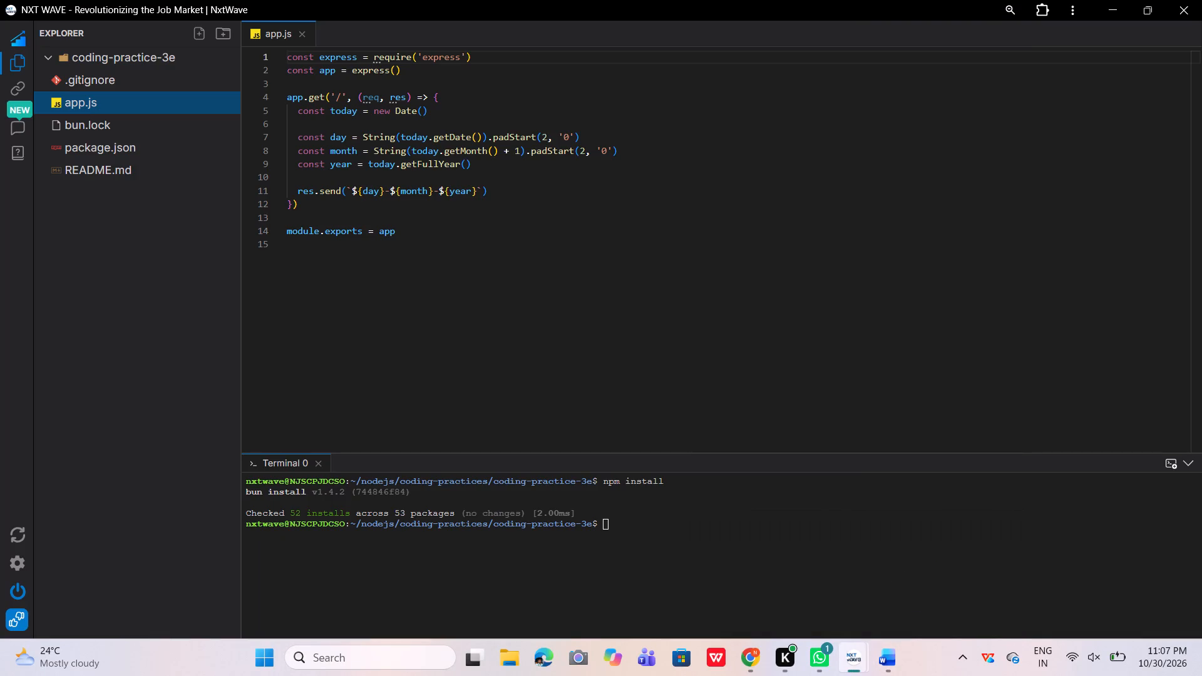
click(698, 533)
key(ctrl+shift+v)
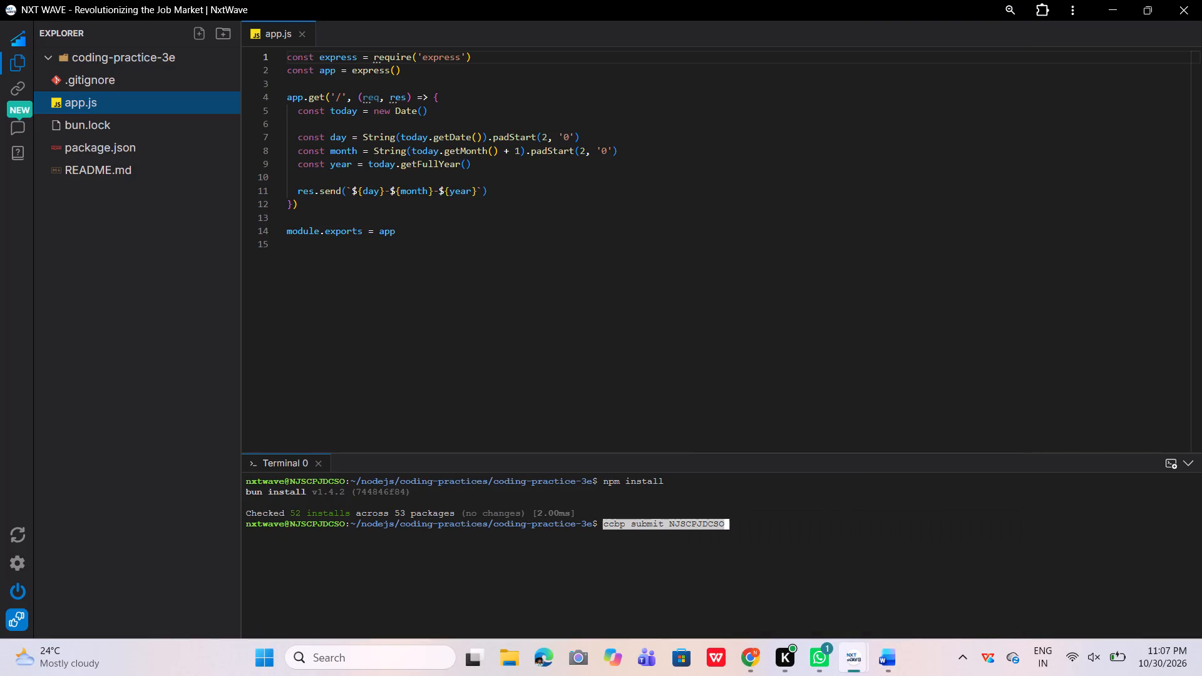
key(Return)
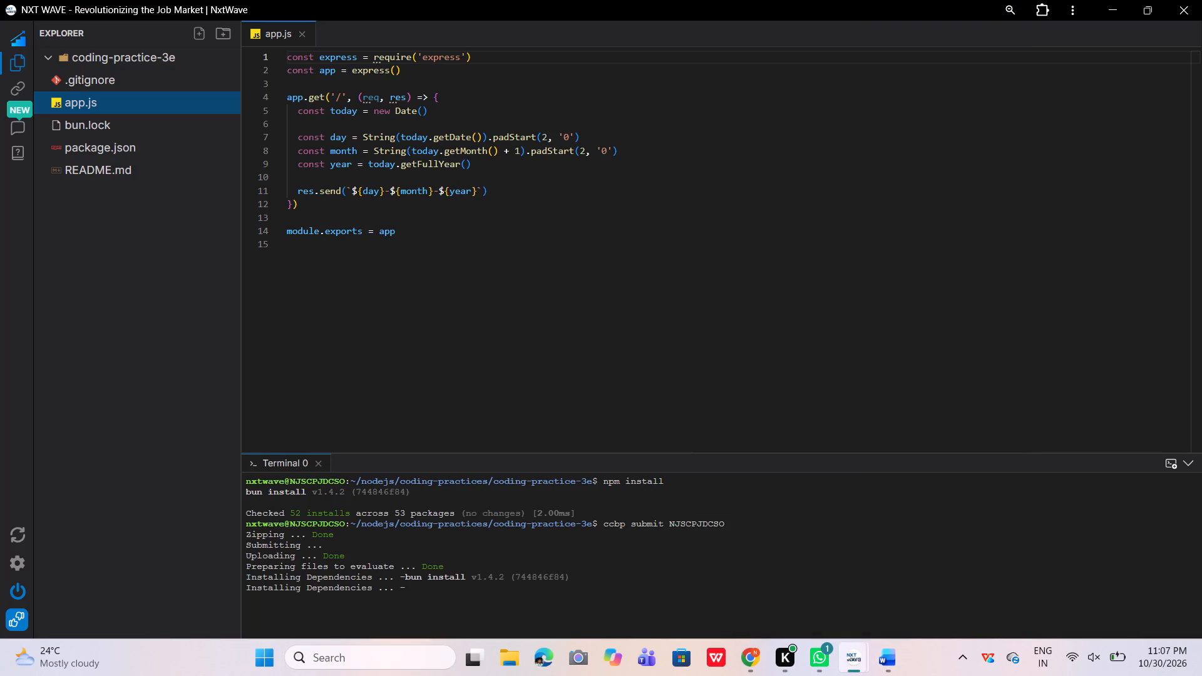
Capture the IDE with app.js and the terminal full screen and paste it below the Today's Date question screenshot in BACKEND_LAB_REPORT_1.
key(Print)
click(652, 360)
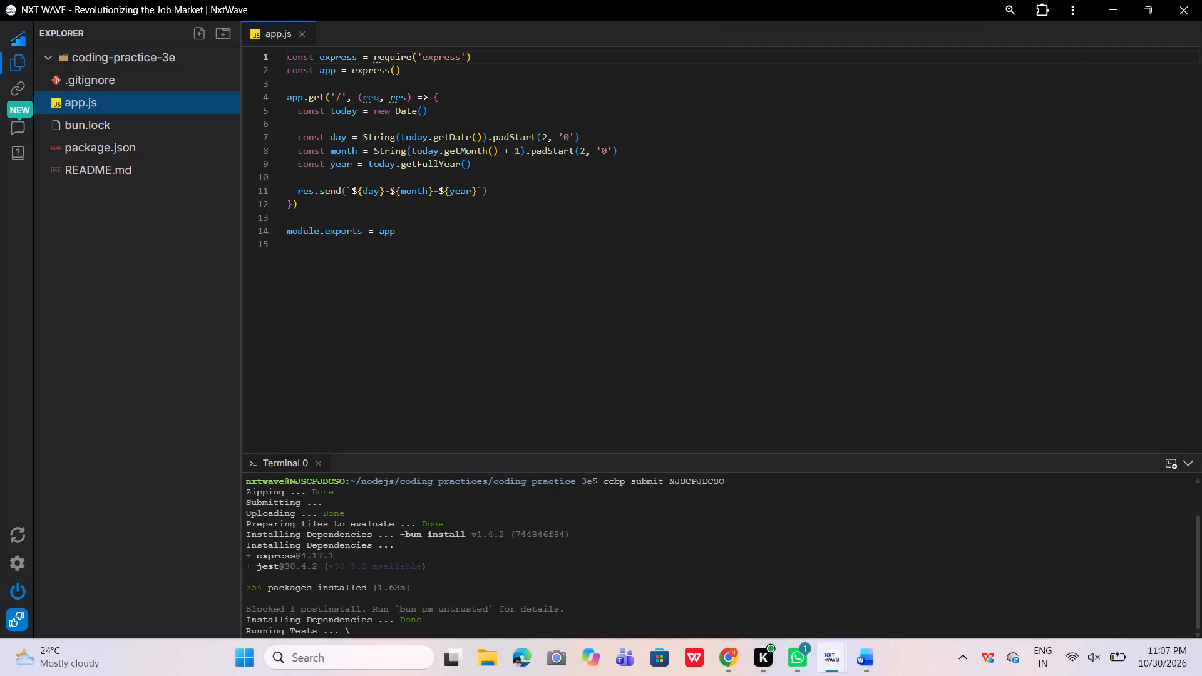
click(882, 667)
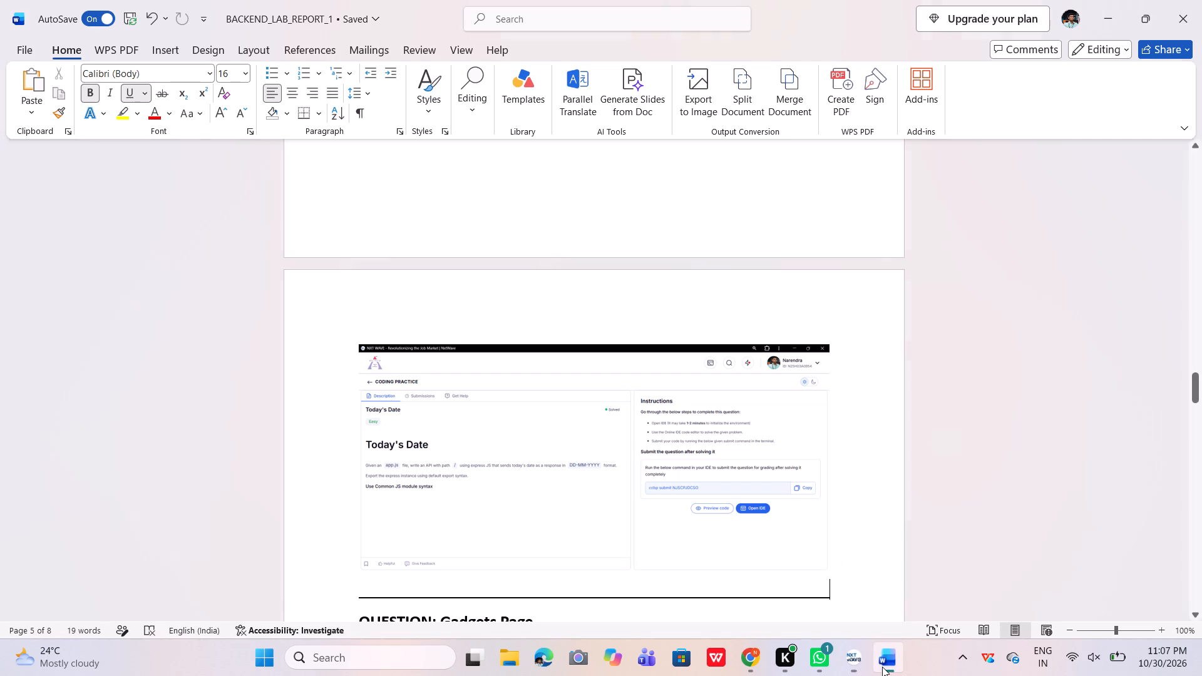
scroll(671, 566, down, 1)
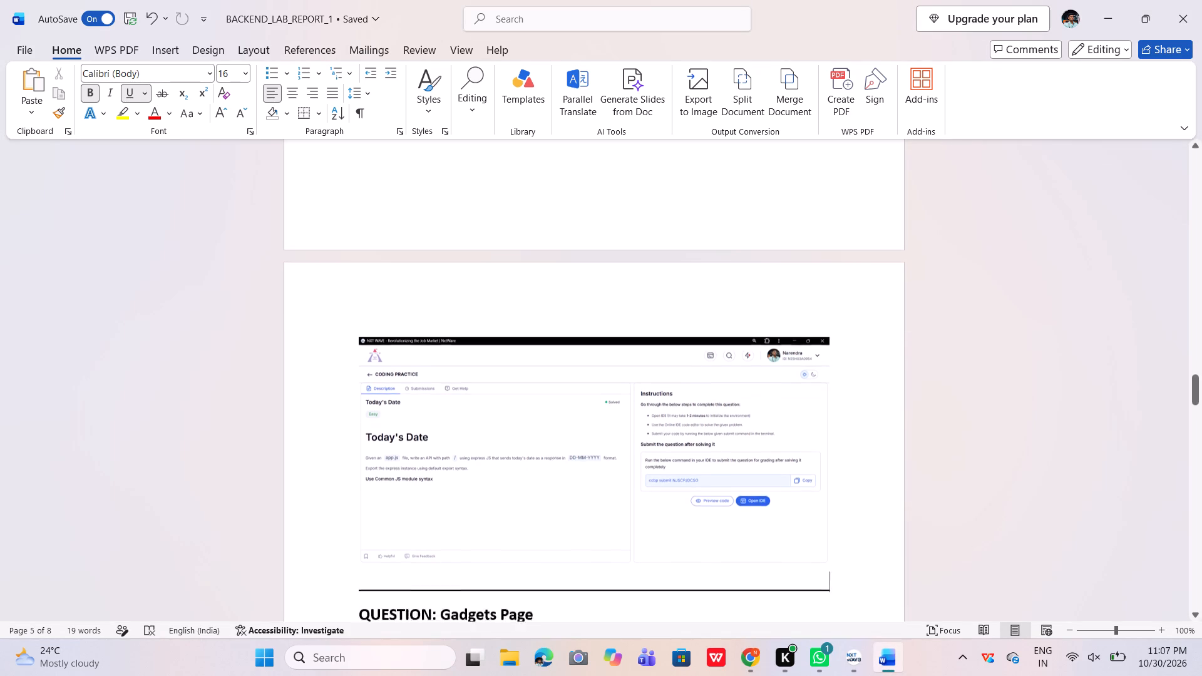
scroll(671, 566, down, 1)
key(ctrl+v)
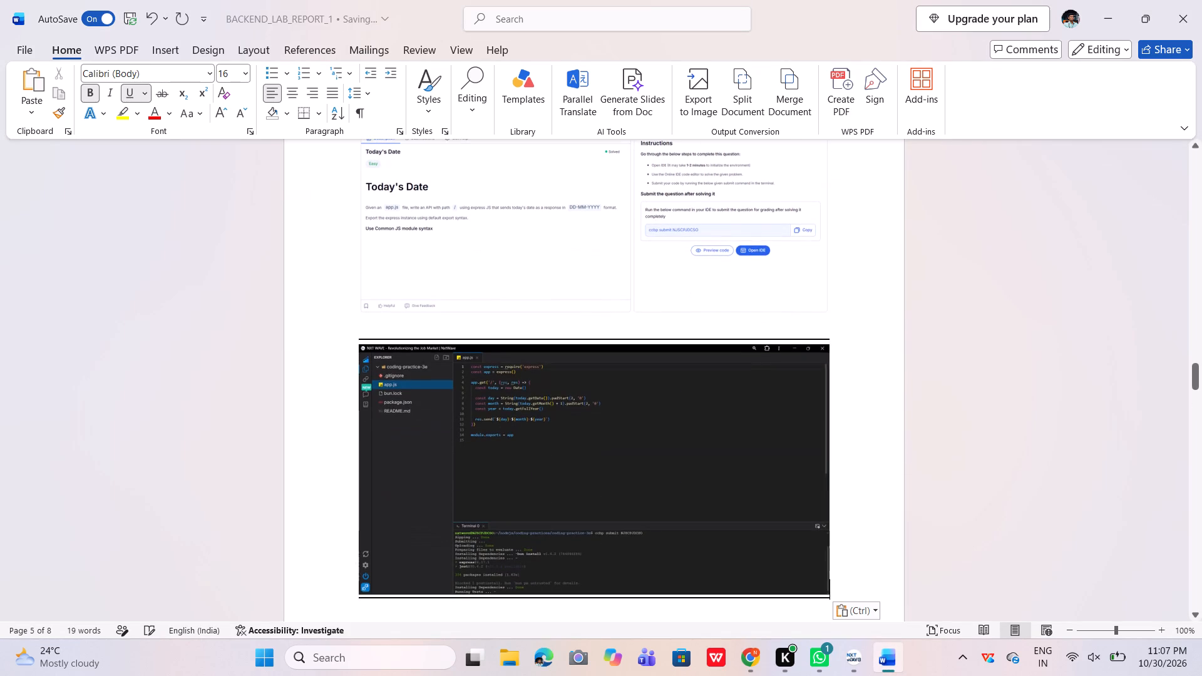
scroll(661, 506, down, 1)
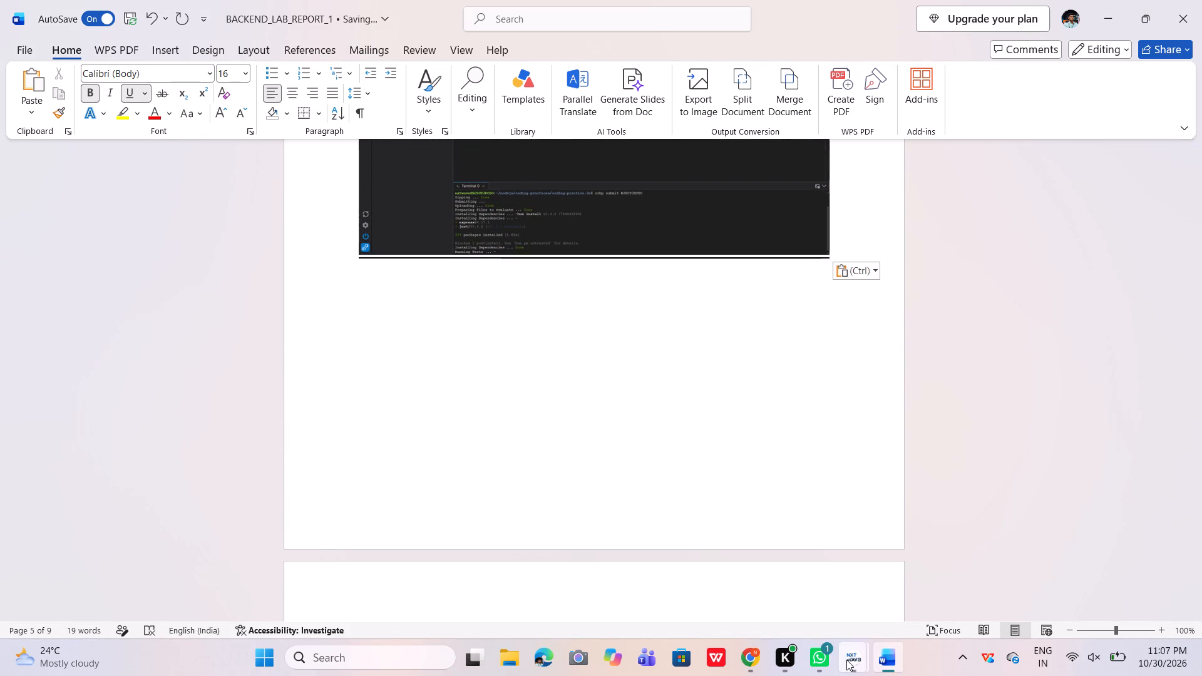
Open the submission URL from the terminal, capture the Today's Date Submission Details page and paste it below the code screenshot in the report.
click(925, 584)
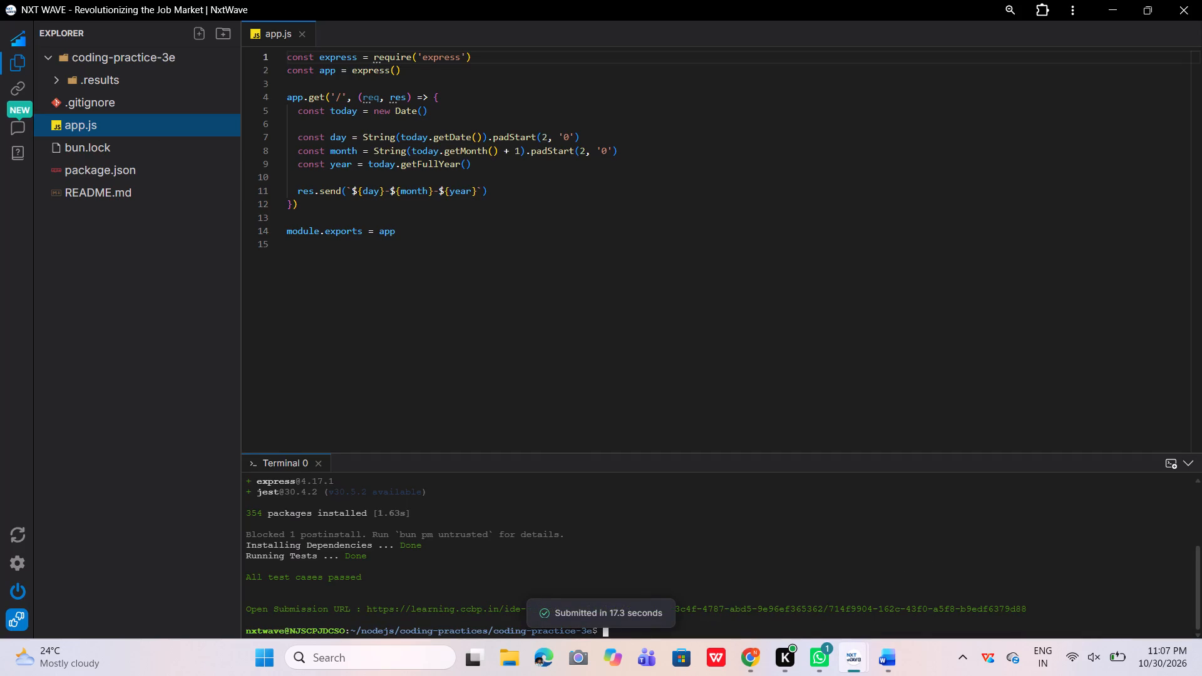
click(718, 610)
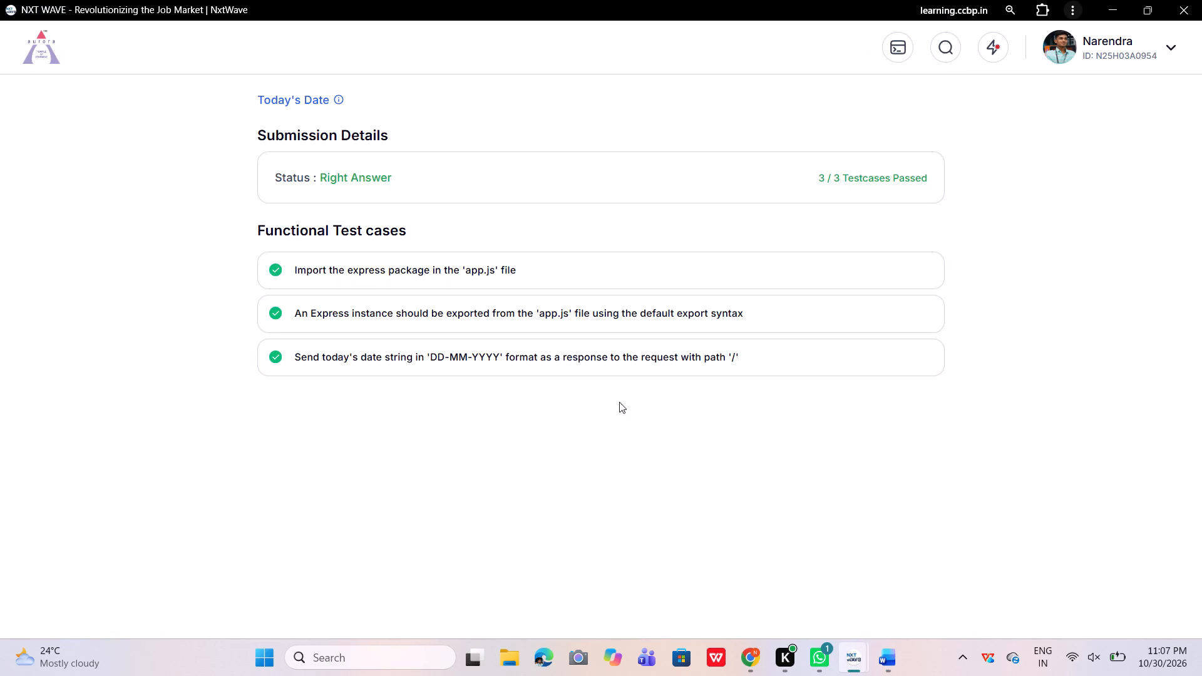
key(Print)
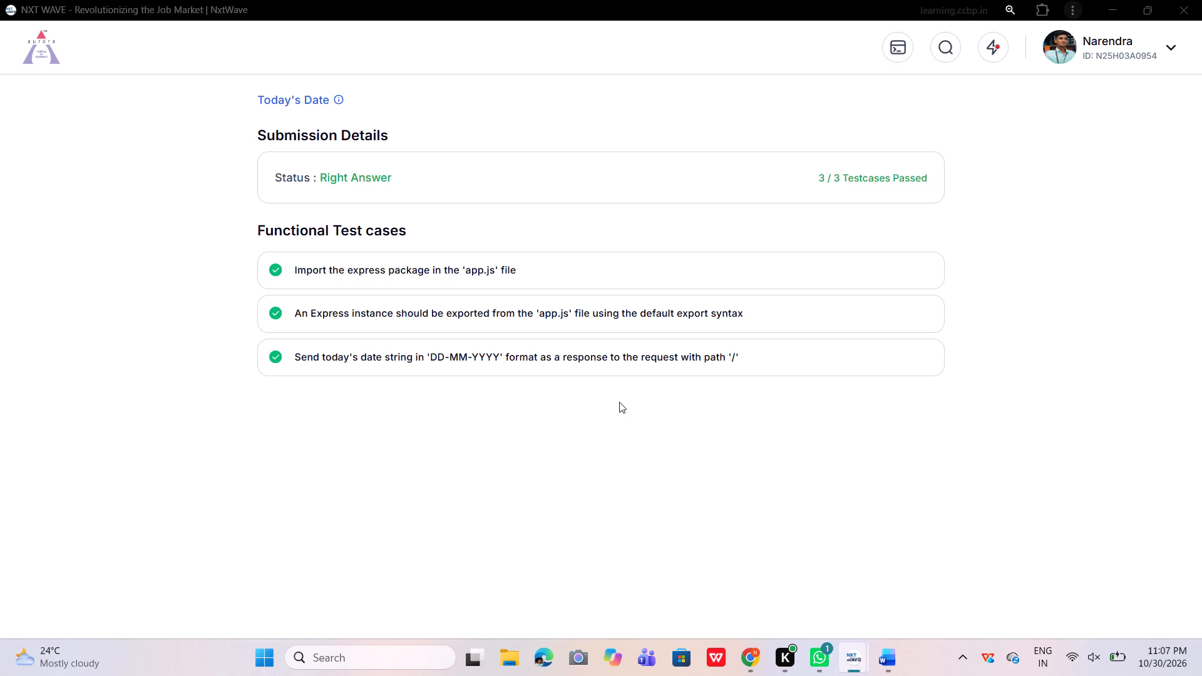
click(619, 402)
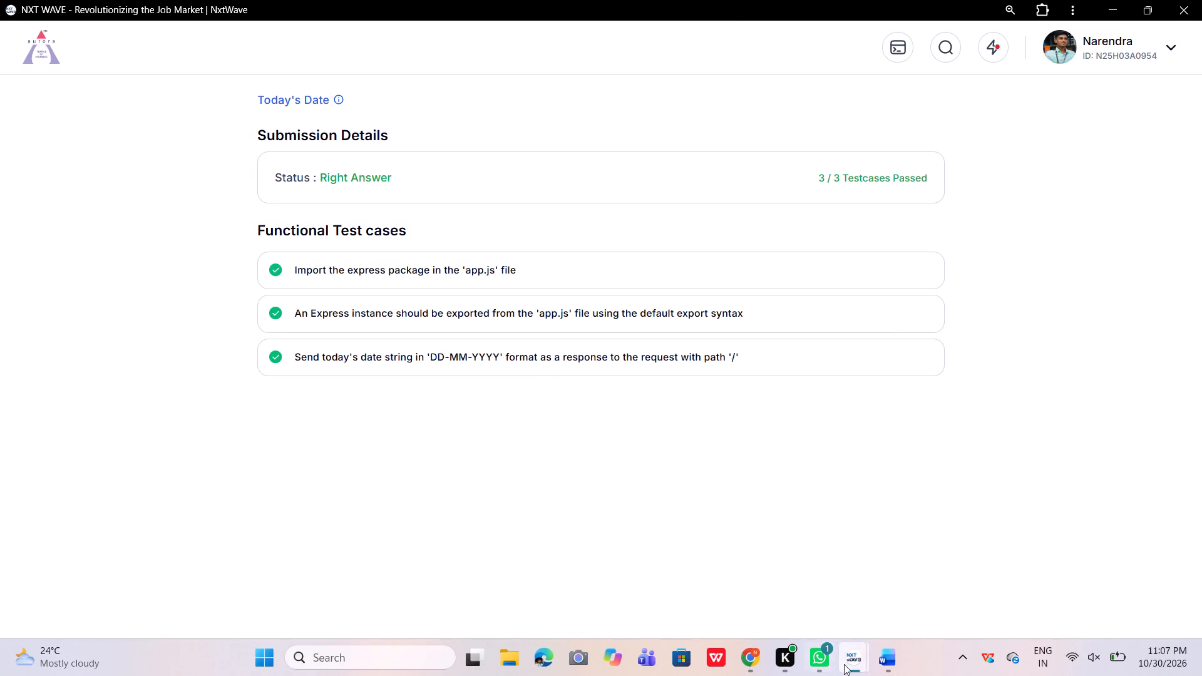
click(891, 657)
key(ctrl+v)
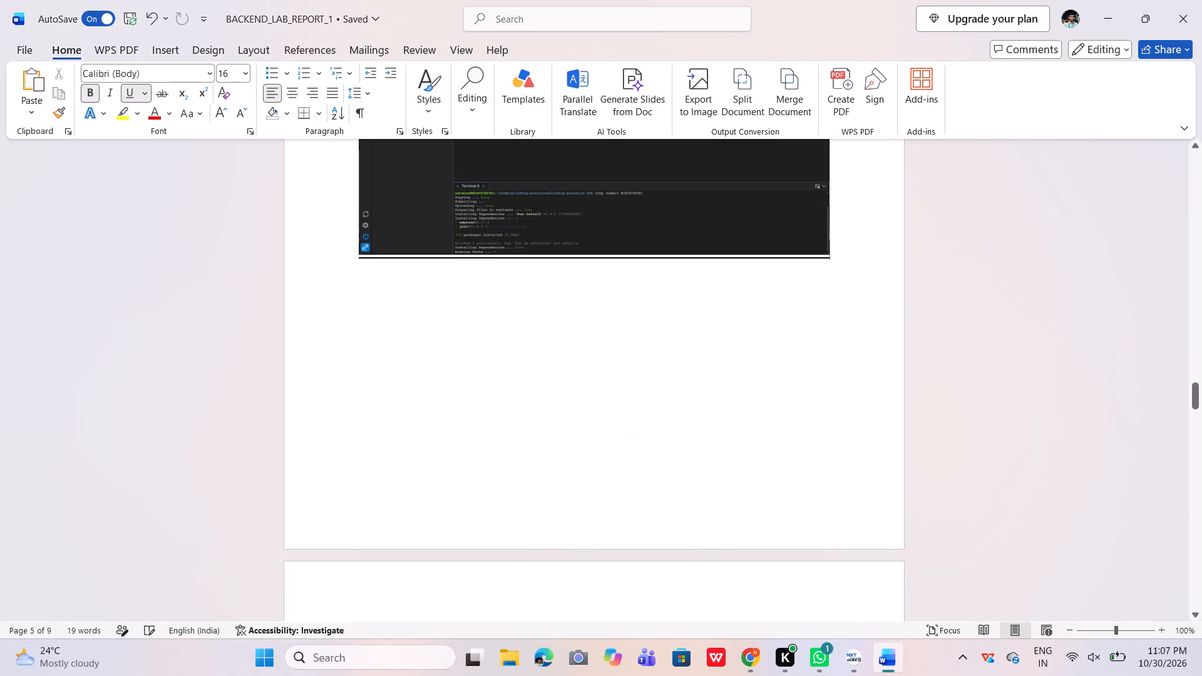
Insert two blank lines above the "QUESTION: Date after 100 Days from Today" heading at the start of the report.
scroll(635, 433, down, 1)
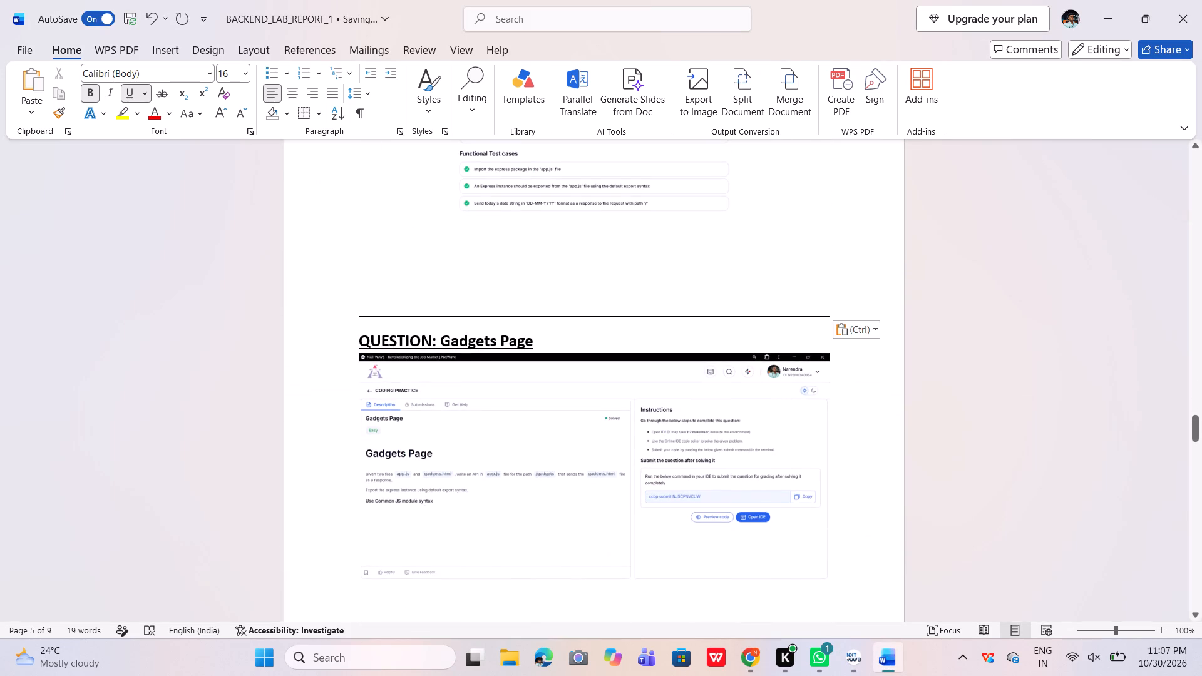
scroll(635, 433, down, 2)
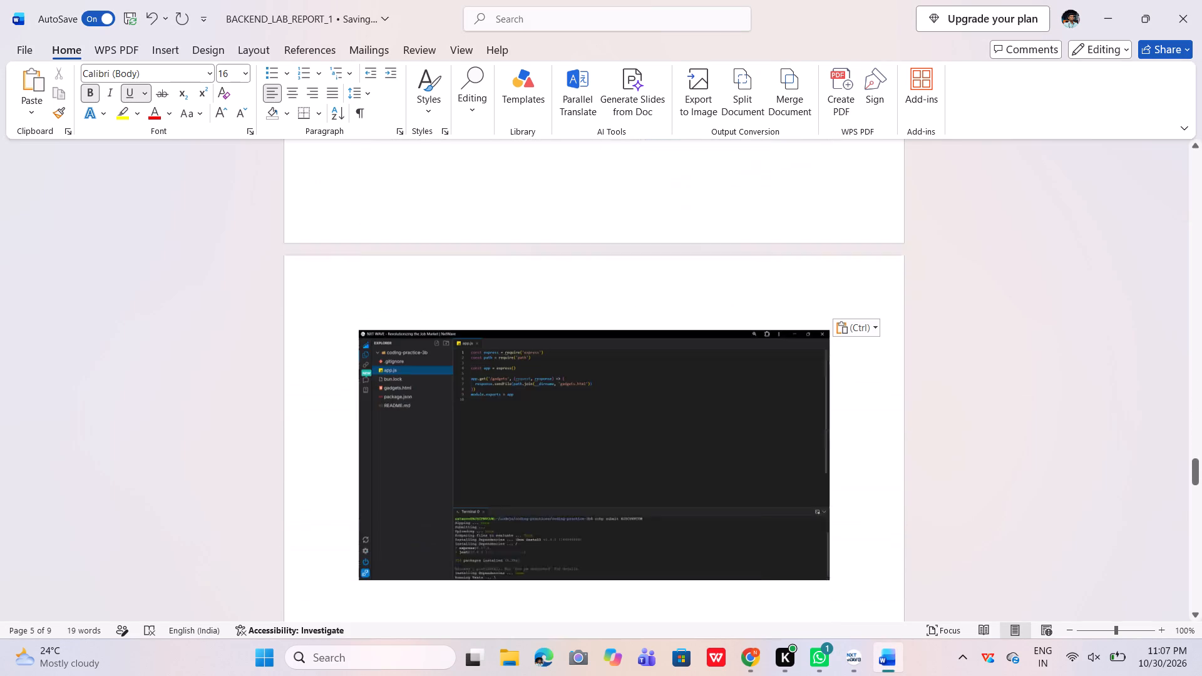
scroll(635, 433, down, 6)
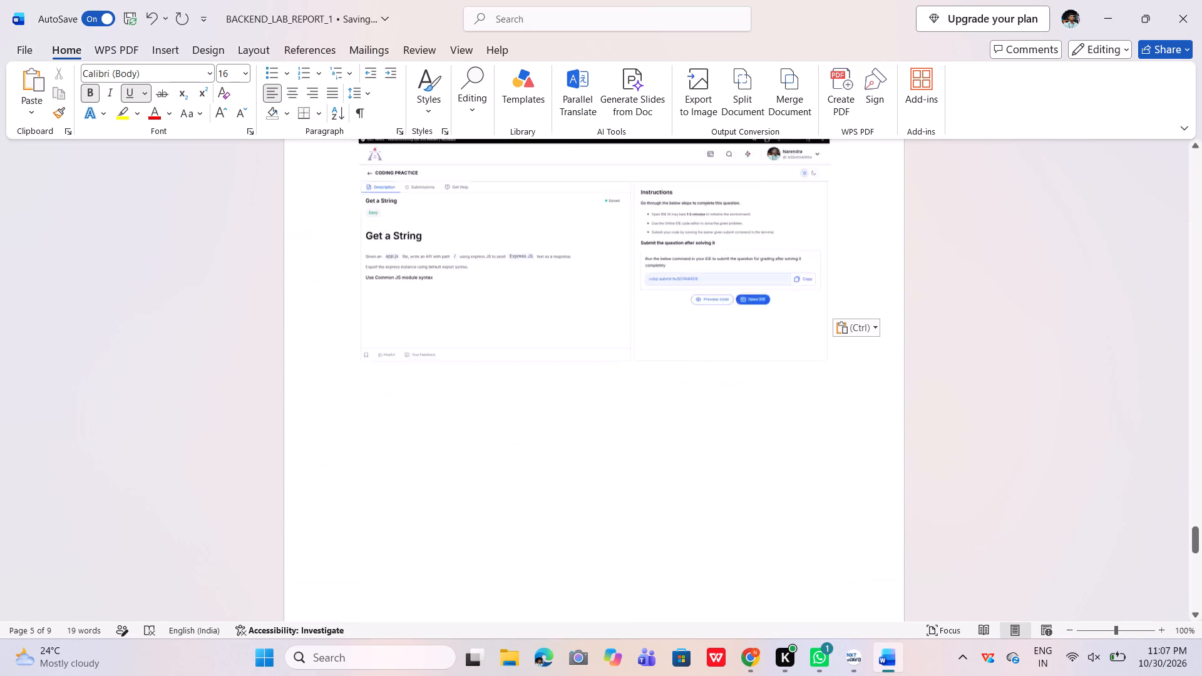
scroll(635, 433, down, 3)
scroll(635, 433, up, 13)
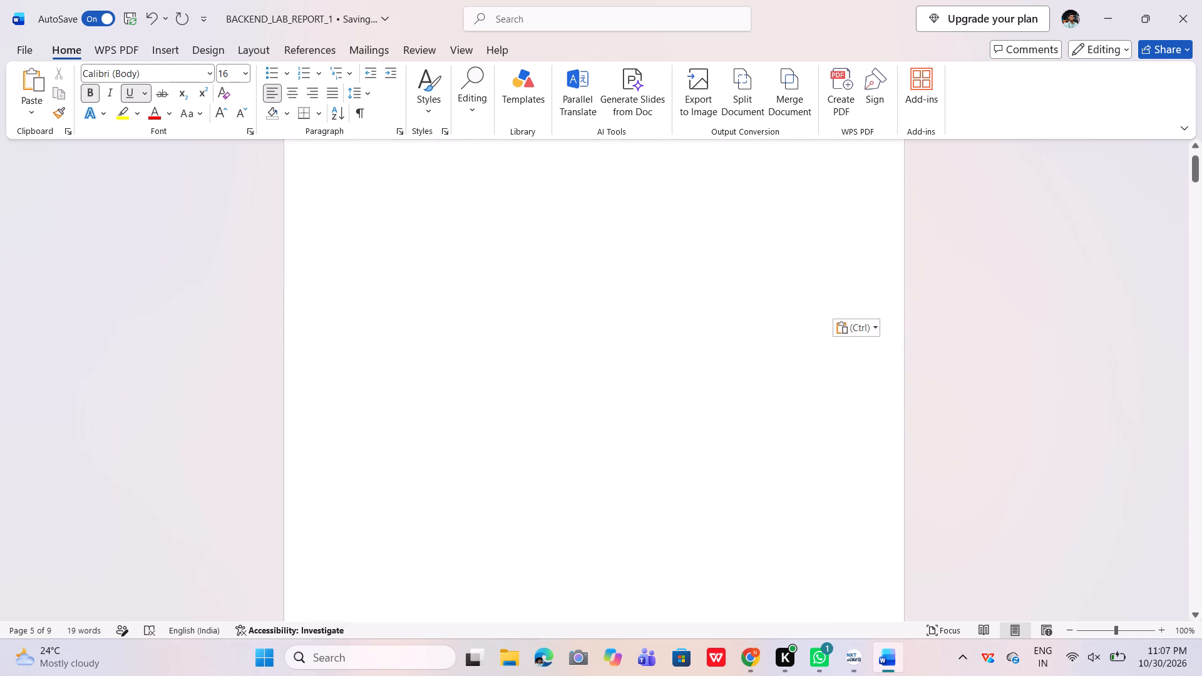
scroll(635, 433, up, 10)
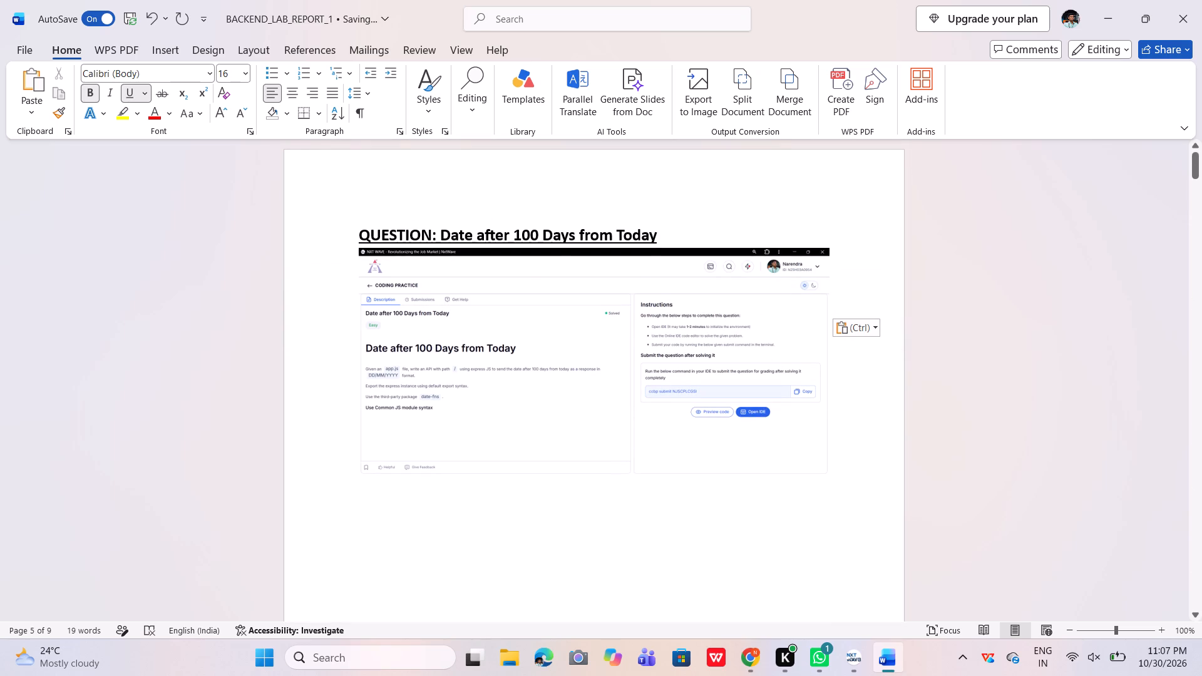
click(516, 197)
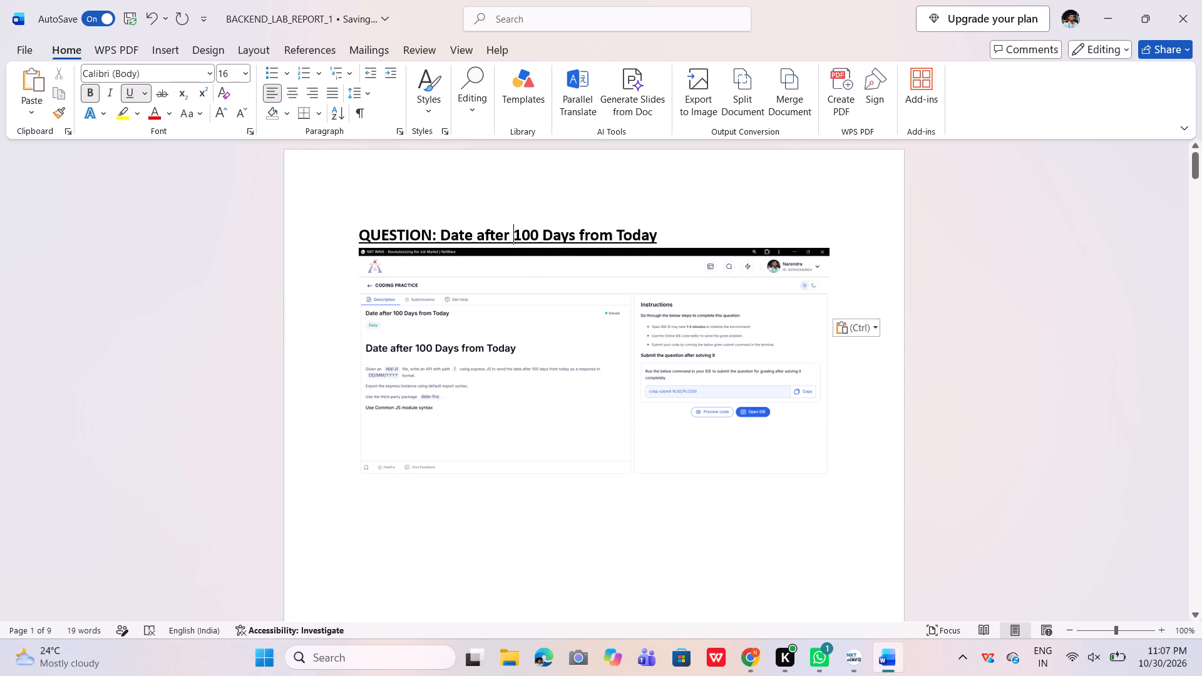
click(359, 227)
key(Return)
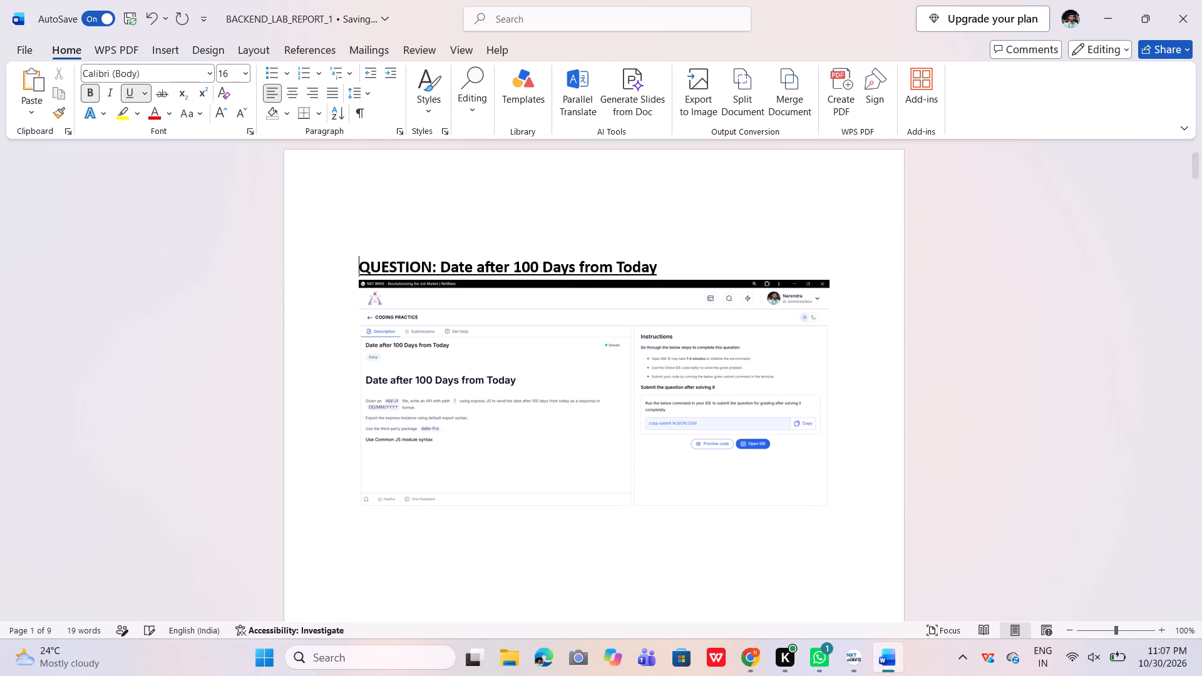
key(Return)
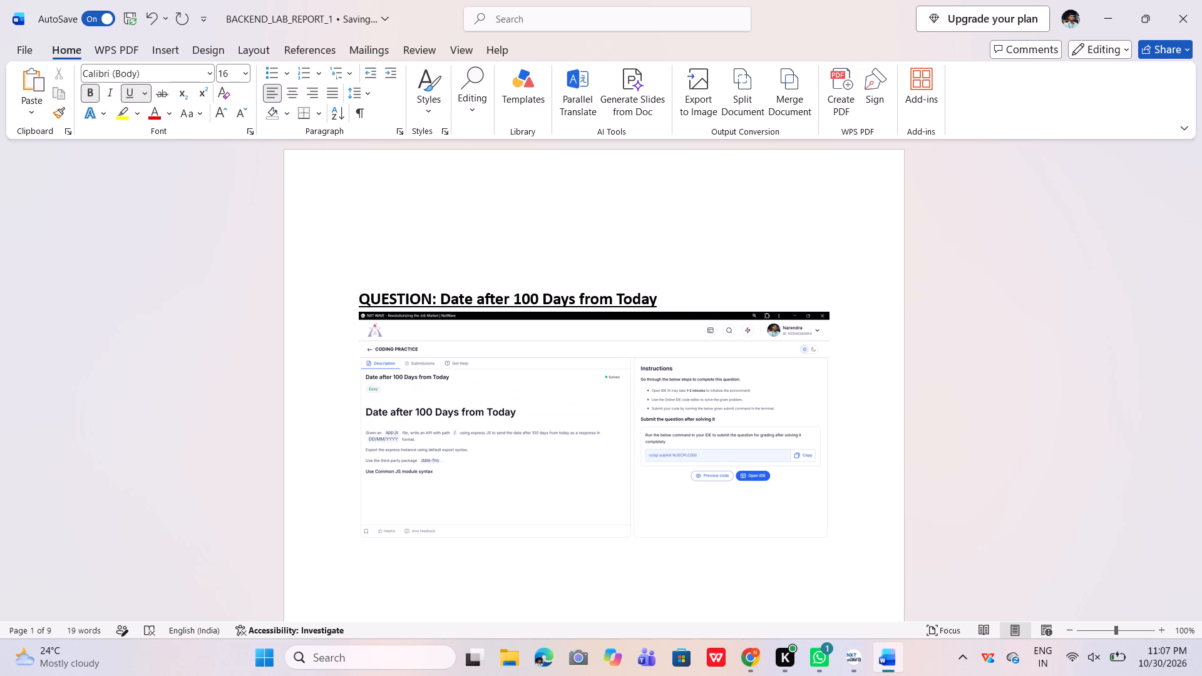
click(452, 234)
click(82, 11)
click(94, 16)
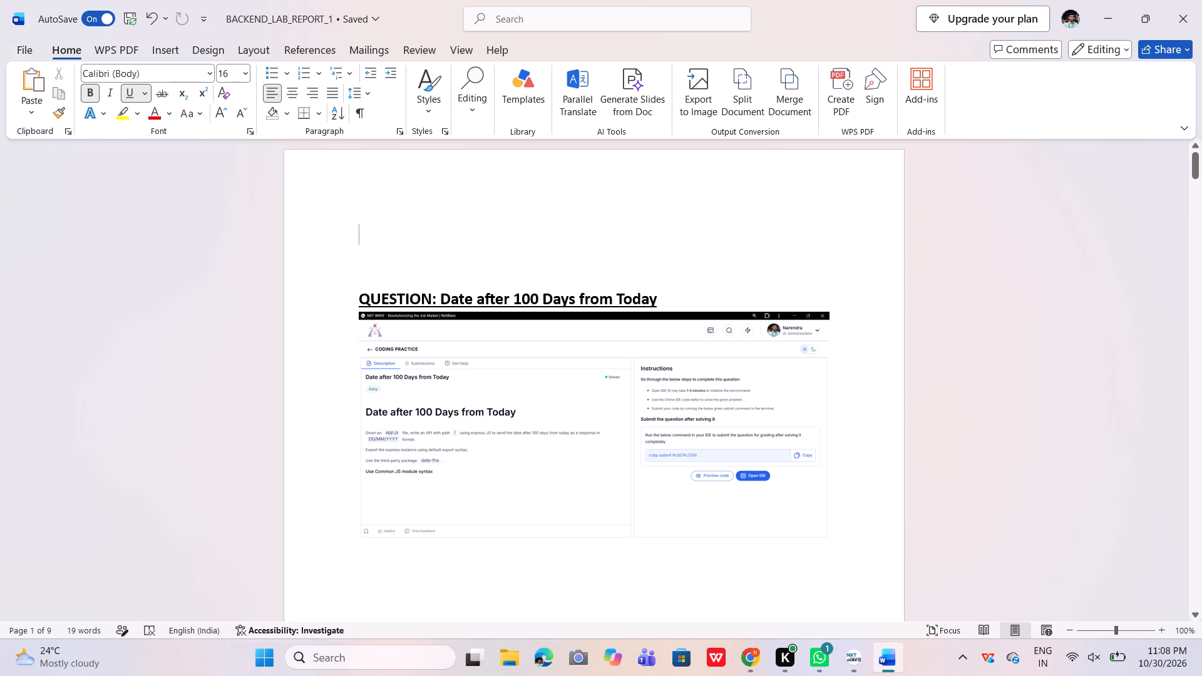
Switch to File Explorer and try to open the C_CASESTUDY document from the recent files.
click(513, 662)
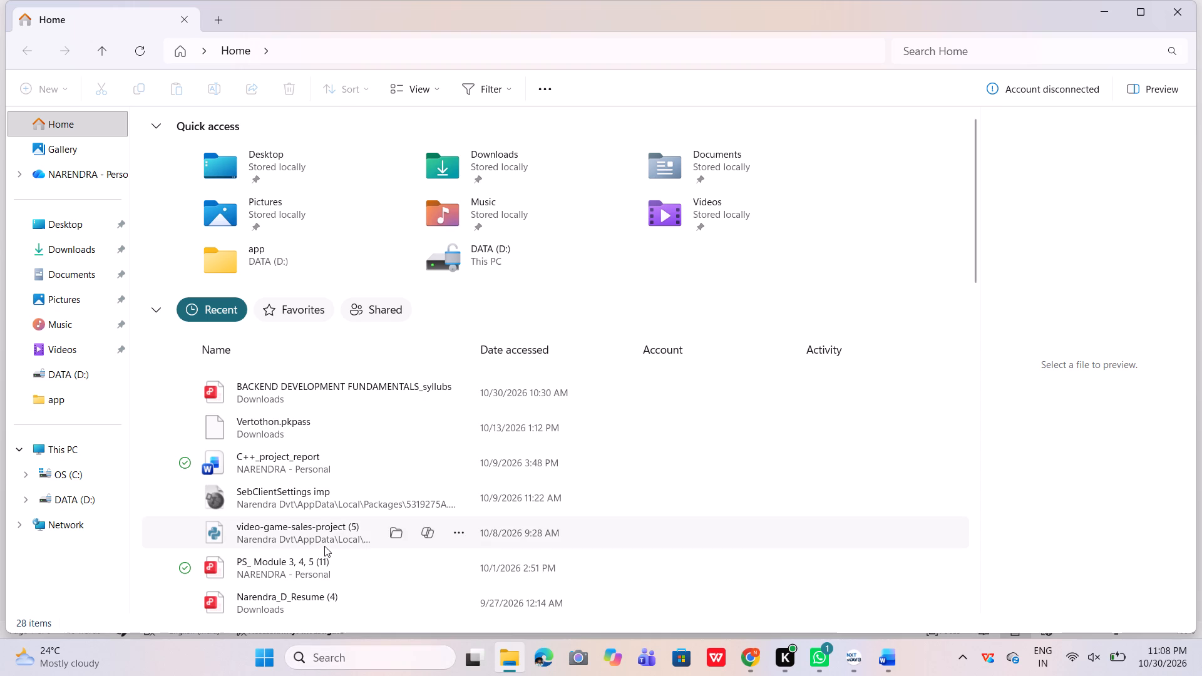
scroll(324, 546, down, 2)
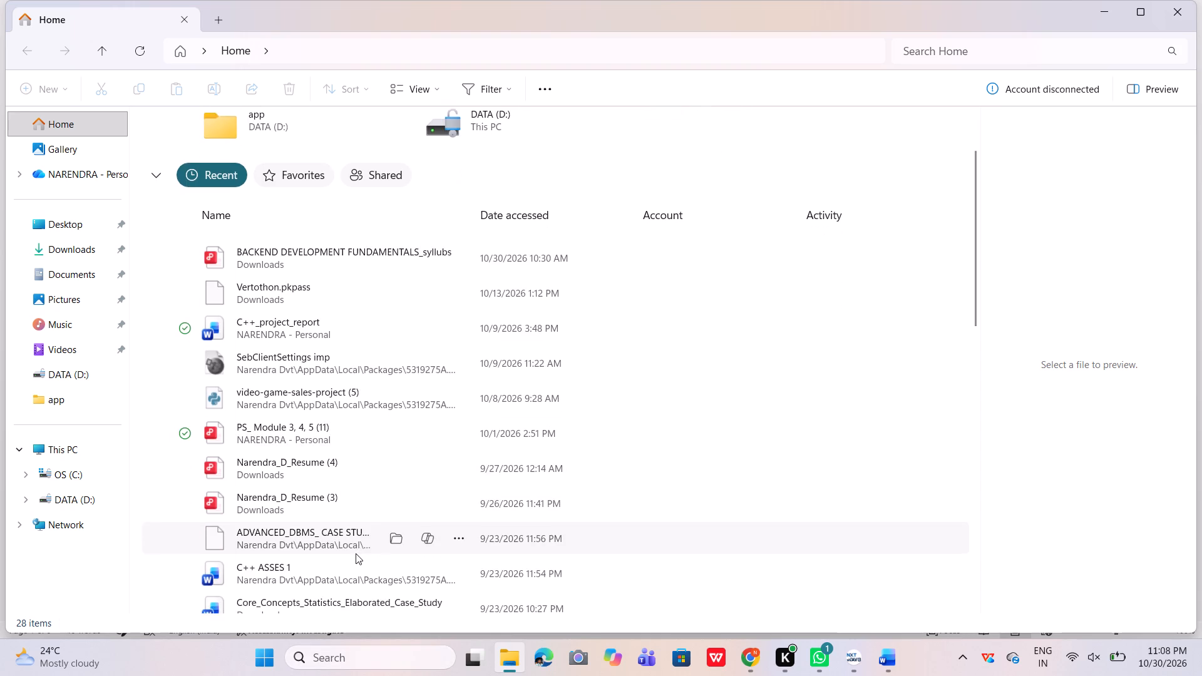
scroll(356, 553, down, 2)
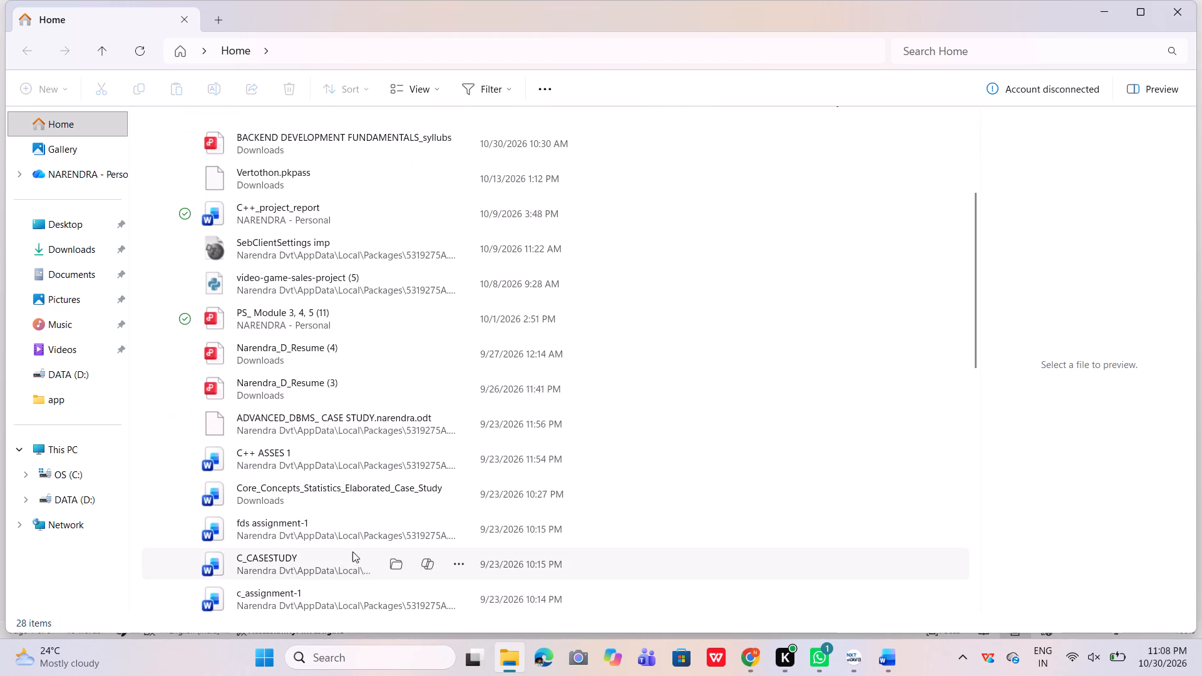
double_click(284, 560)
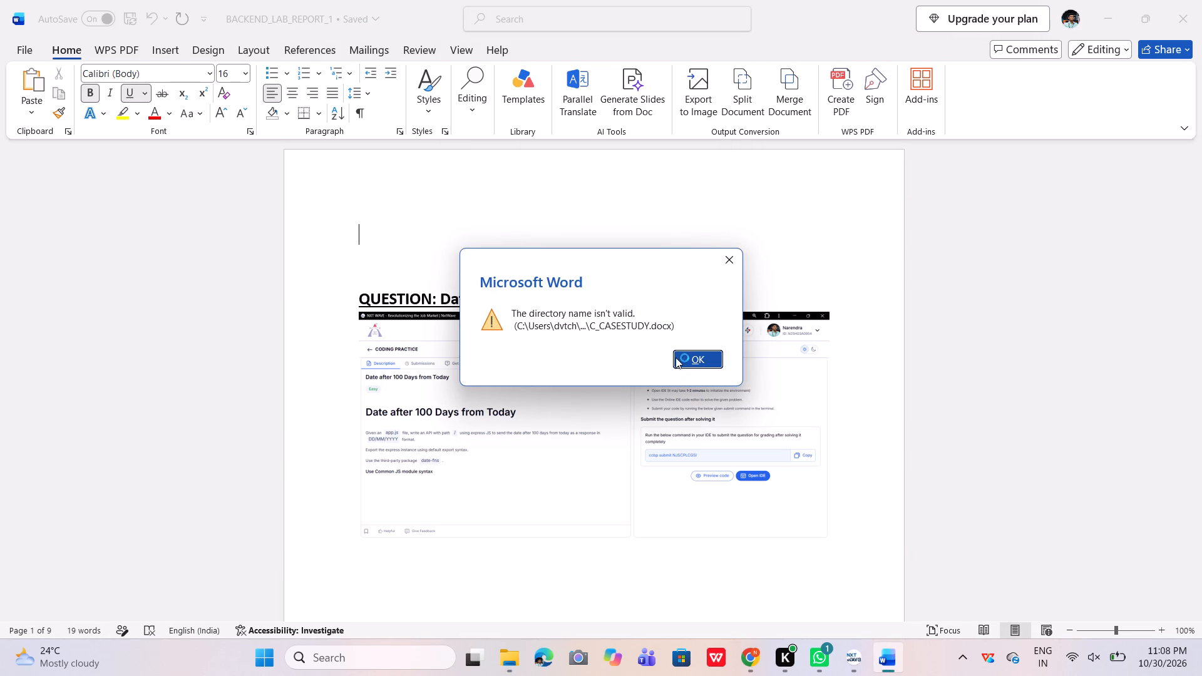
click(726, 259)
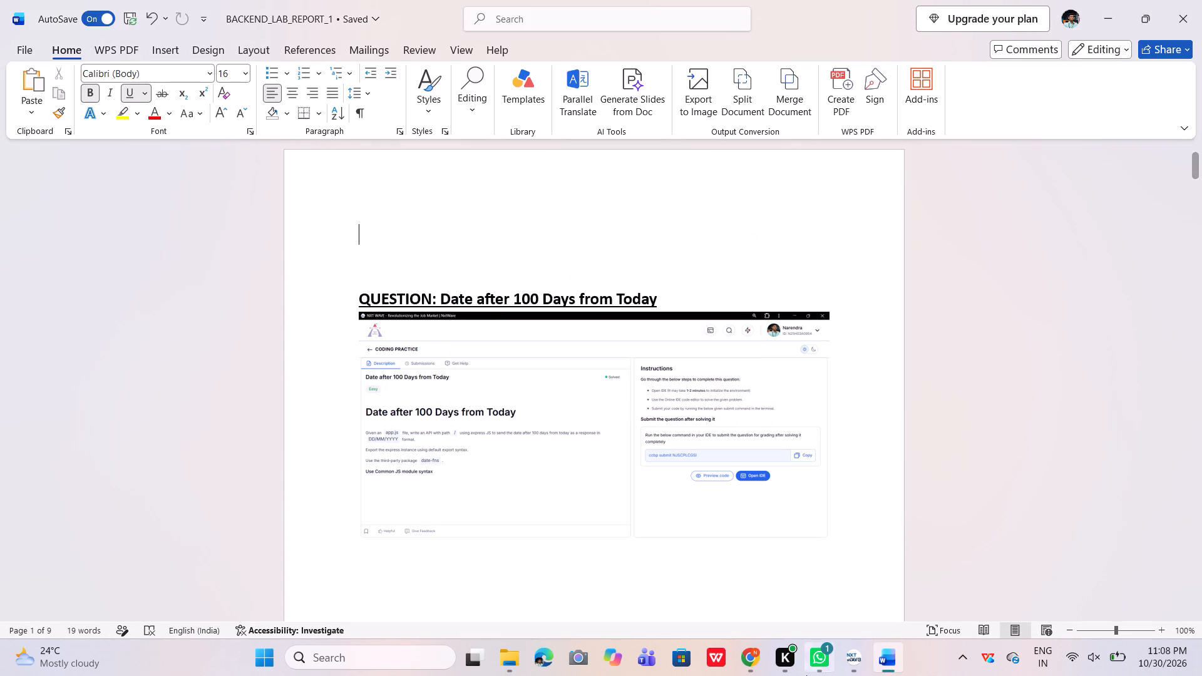
Find and open the ROLL NO-OPEN ENDED LAB (1) document in the personal OneDrive folder, look through its cover page and close it.
click(516, 663)
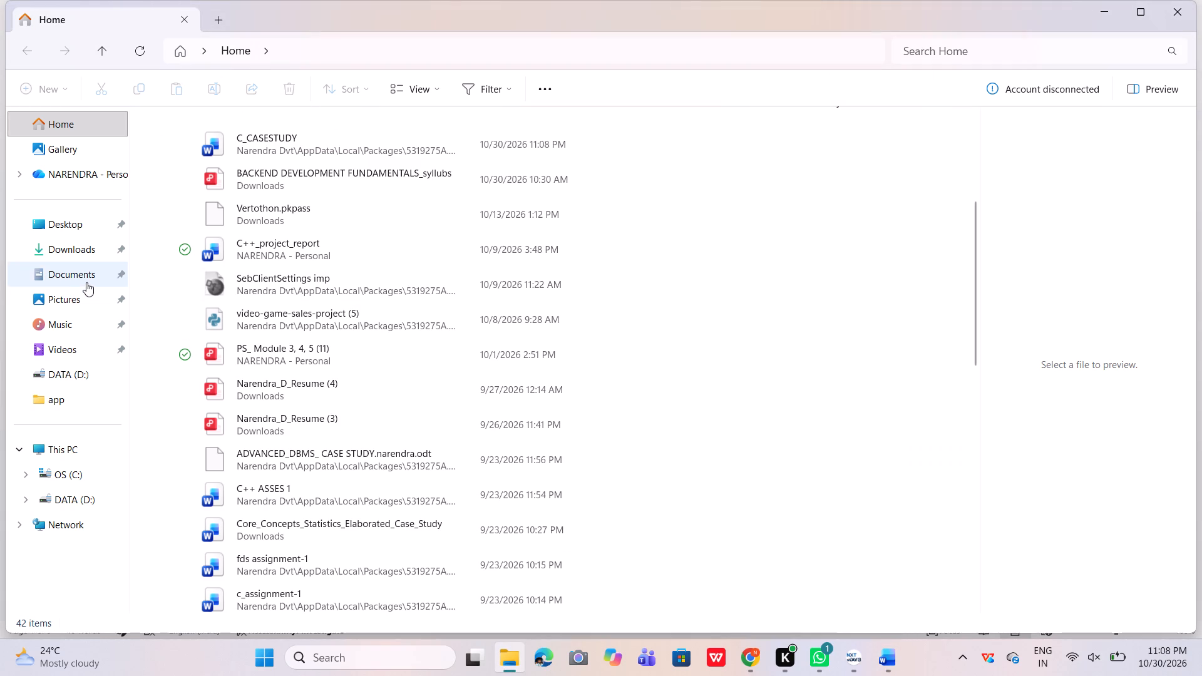
click(86, 282)
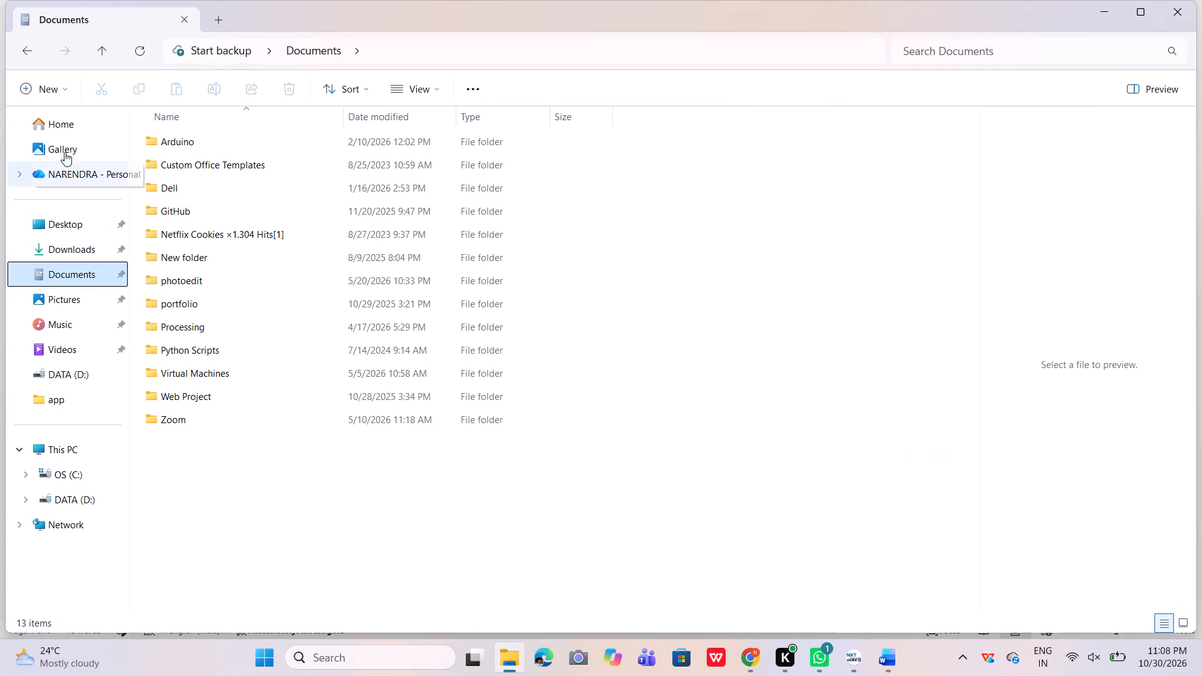
click(73, 170)
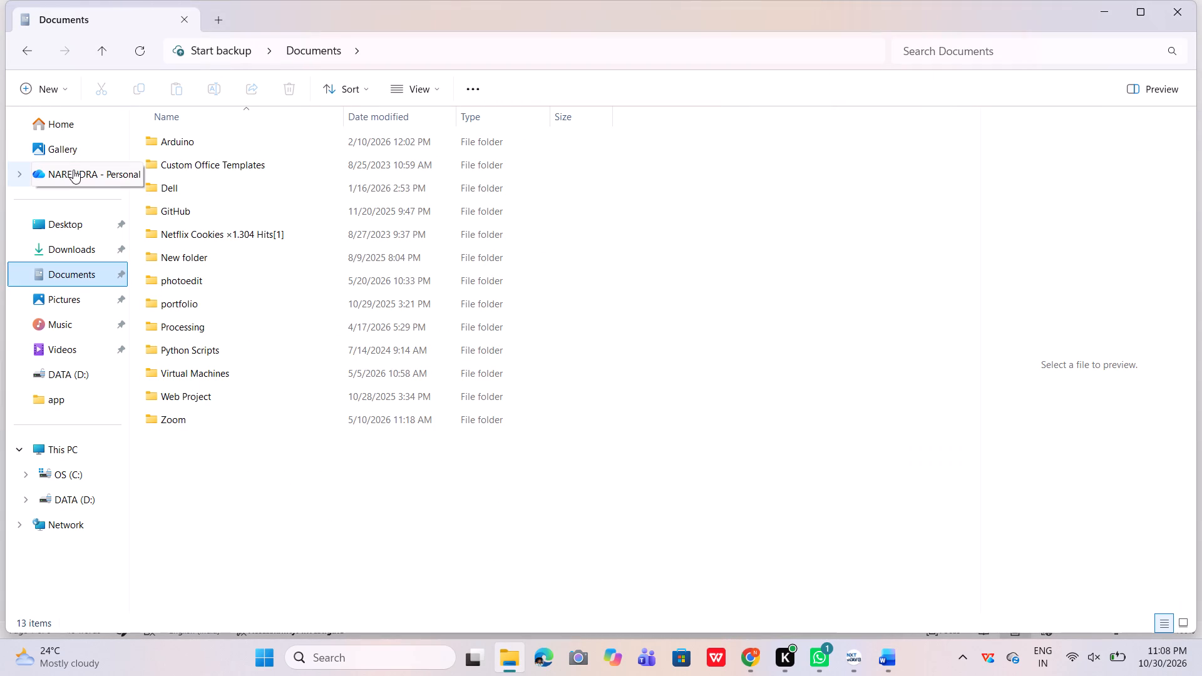
scroll(300, 373, down, 1)
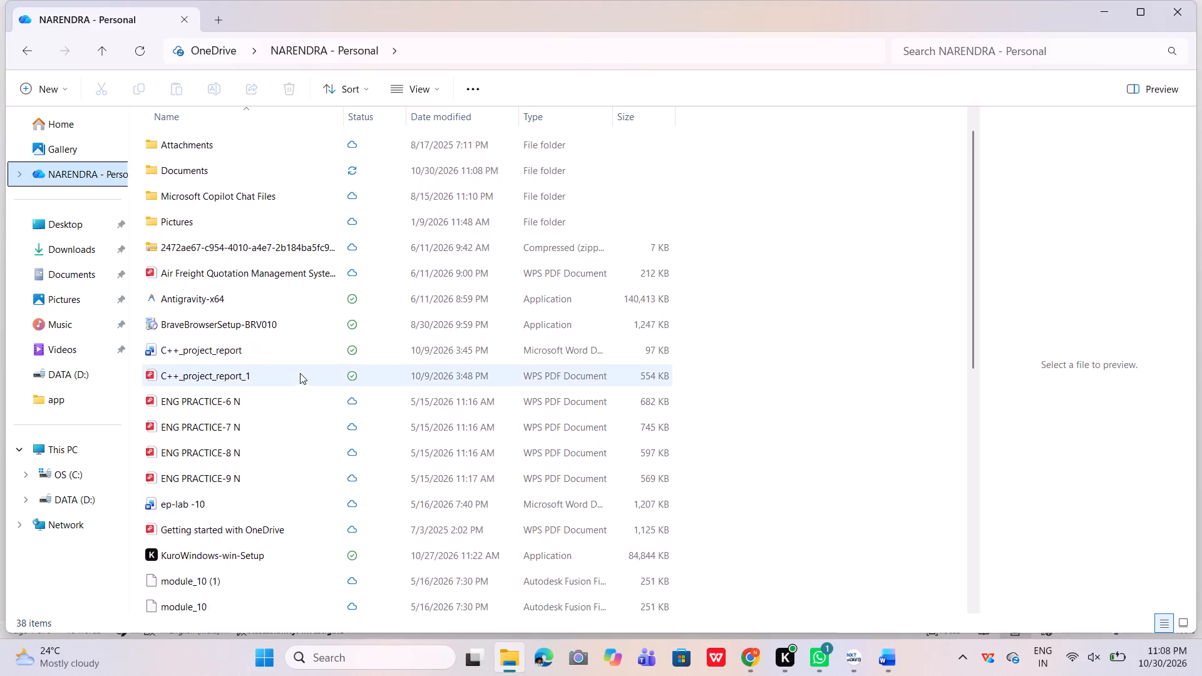
scroll(300, 373, down, 6)
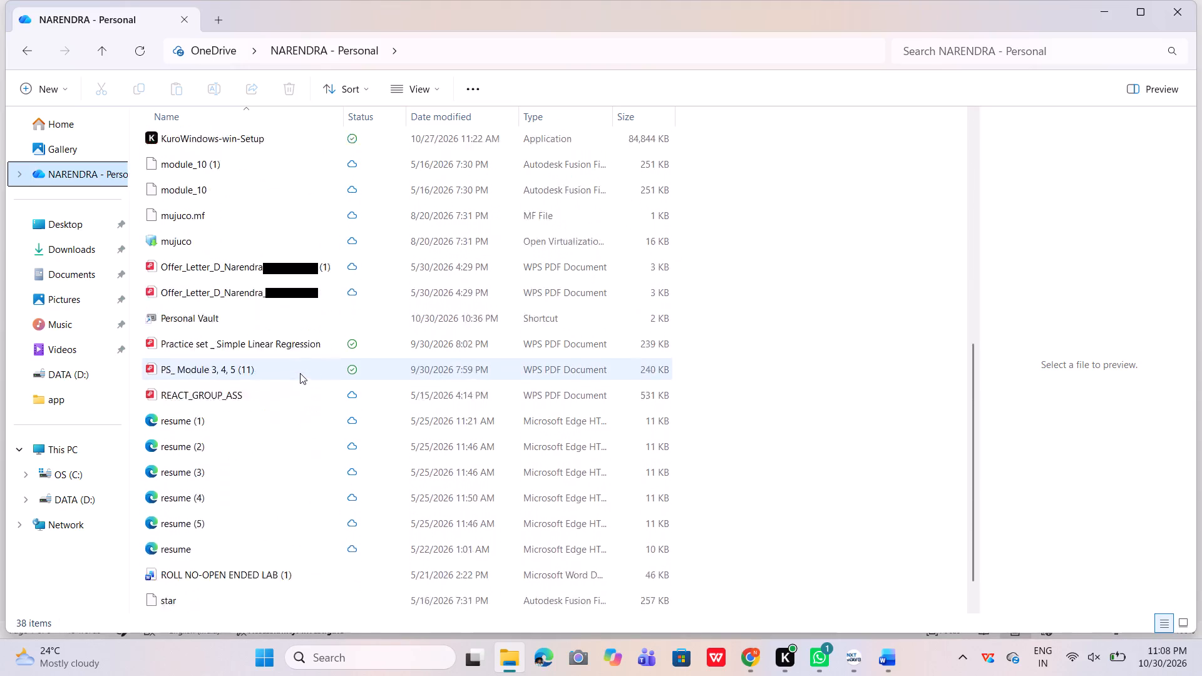
scroll(300, 373, down, 2)
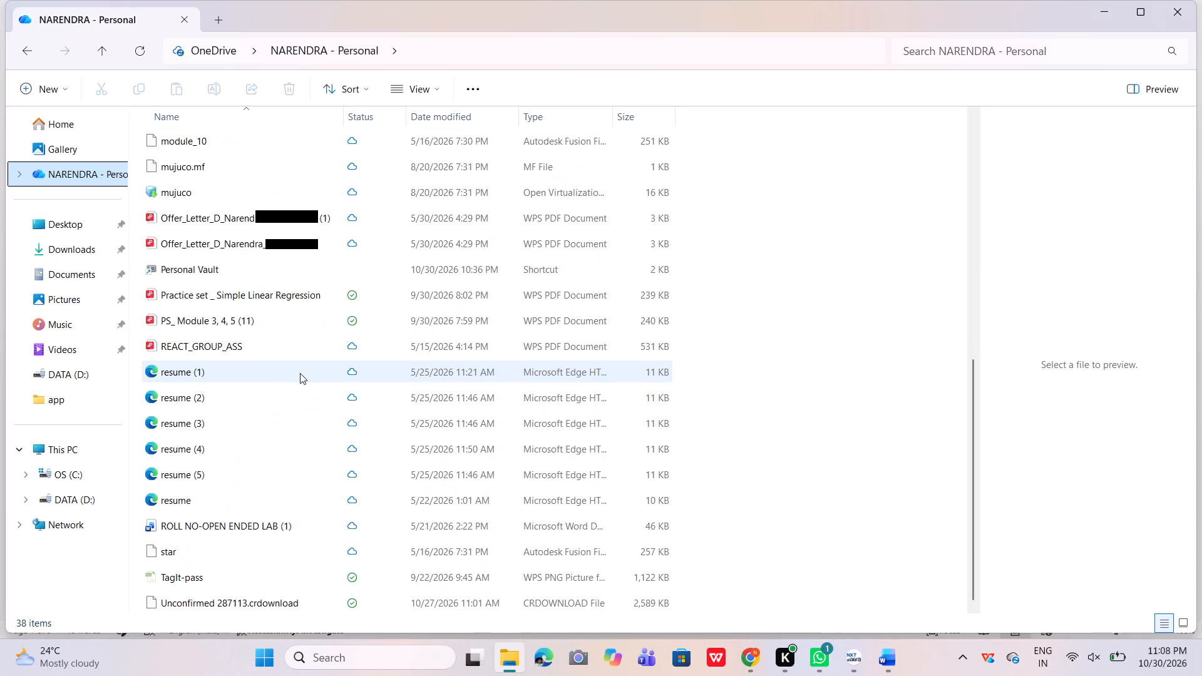
double_click(306, 524)
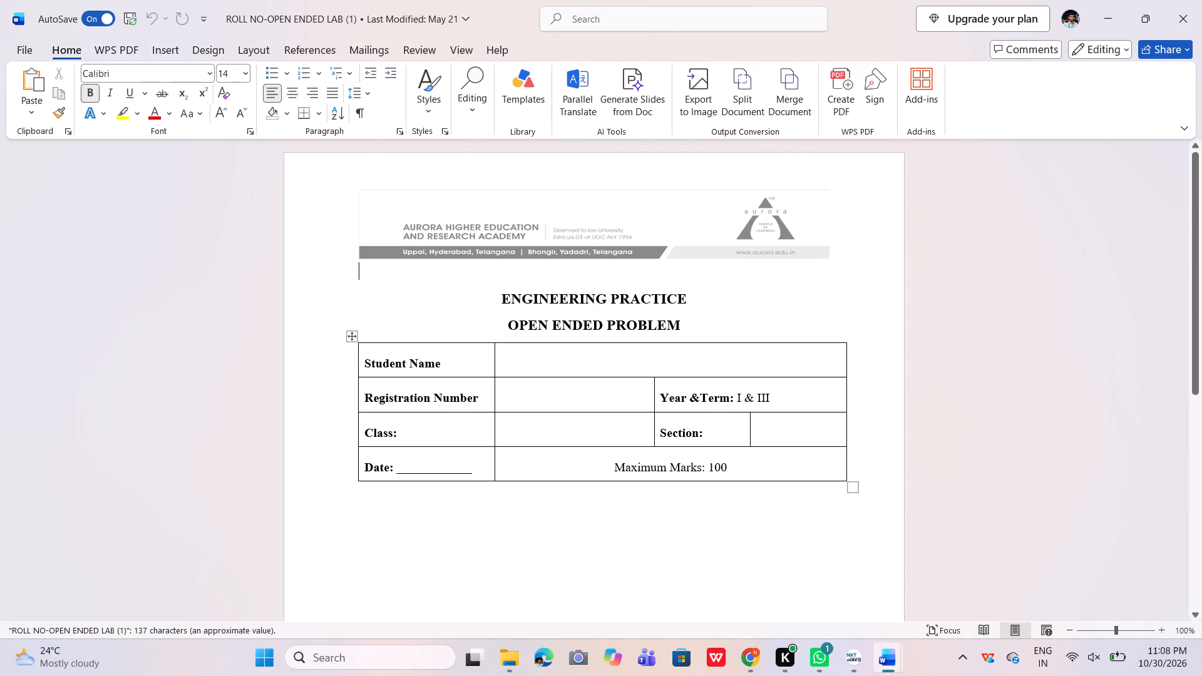
scroll(677, 435, down, 6)
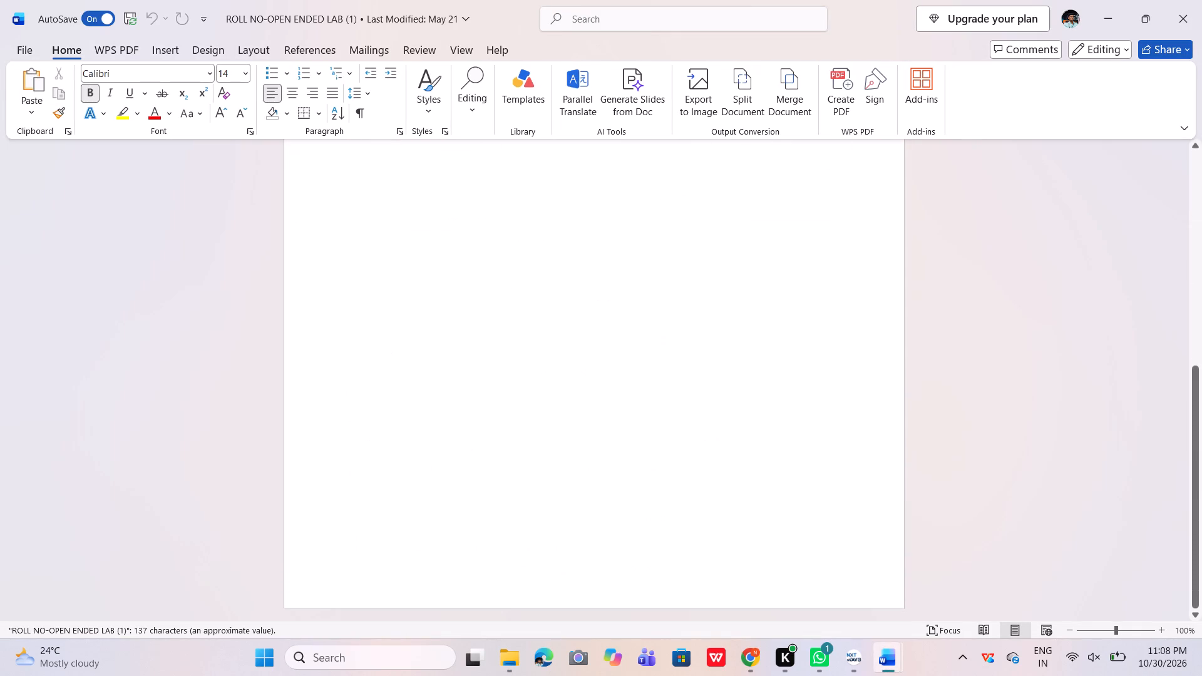
scroll(677, 435, up, 3)
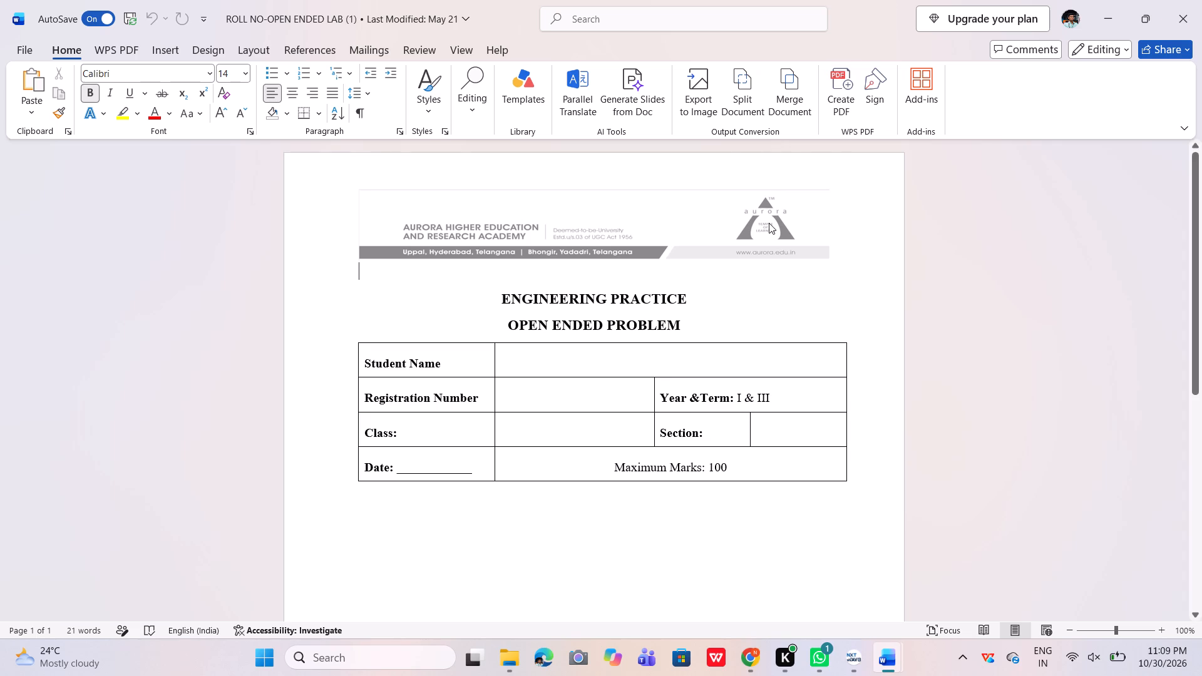
click(1201, 0)
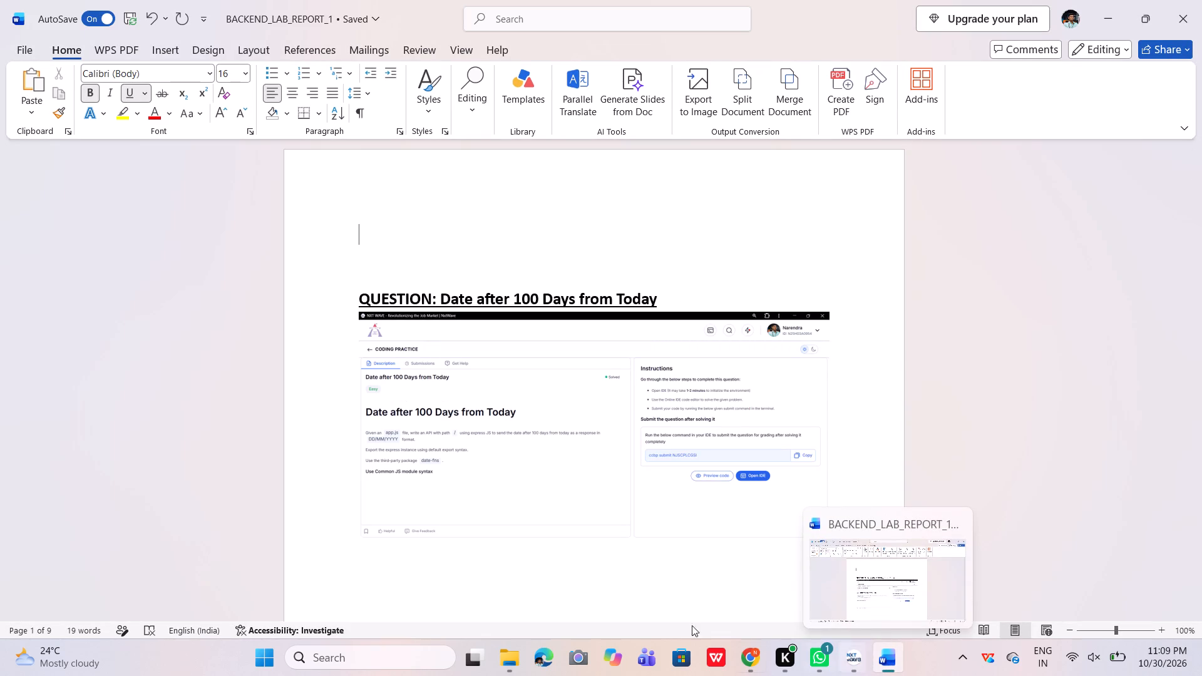
Return to the personal OneDrive folder in File Explorer and open the REACT_GROUP_ASS PDF.
click(512, 659)
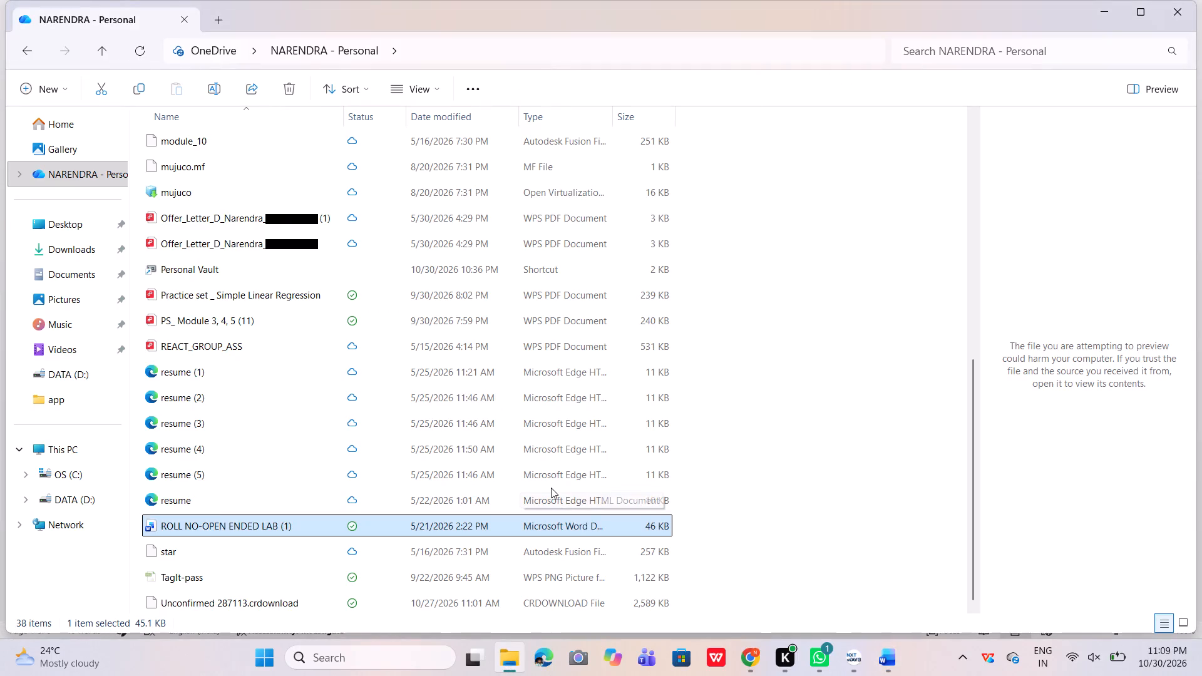
scroll(551, 488, down, 1)
scroll(551, 488, up, 3)
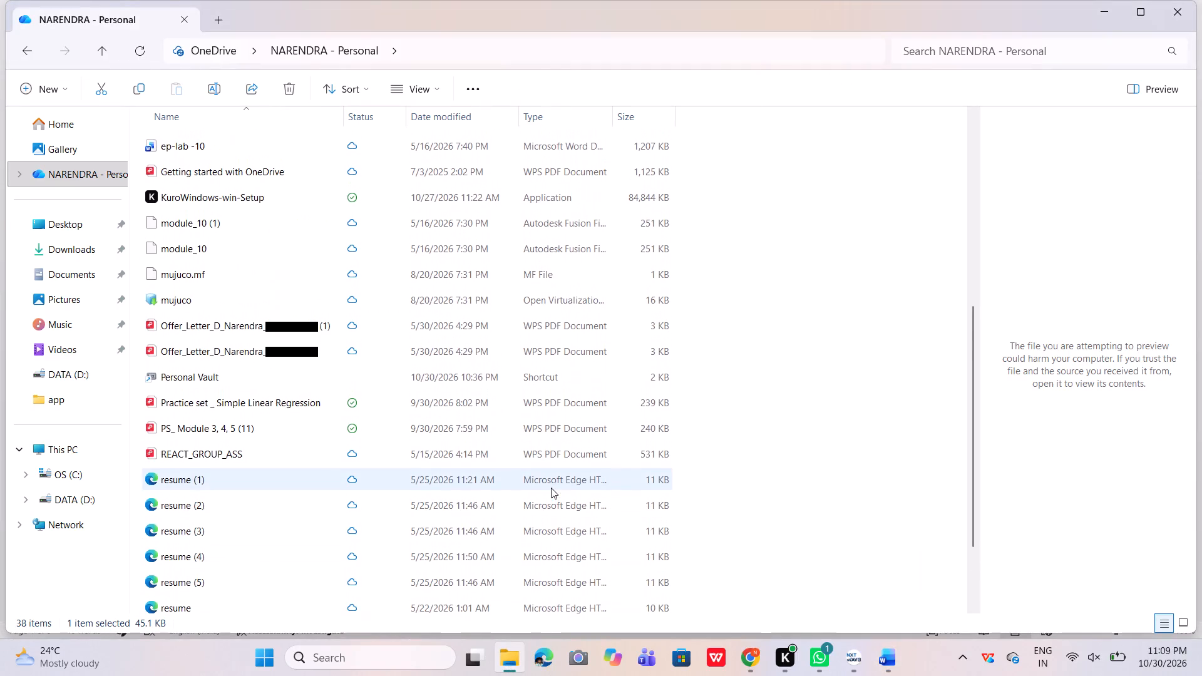
scroll(551, 488, up, 1)
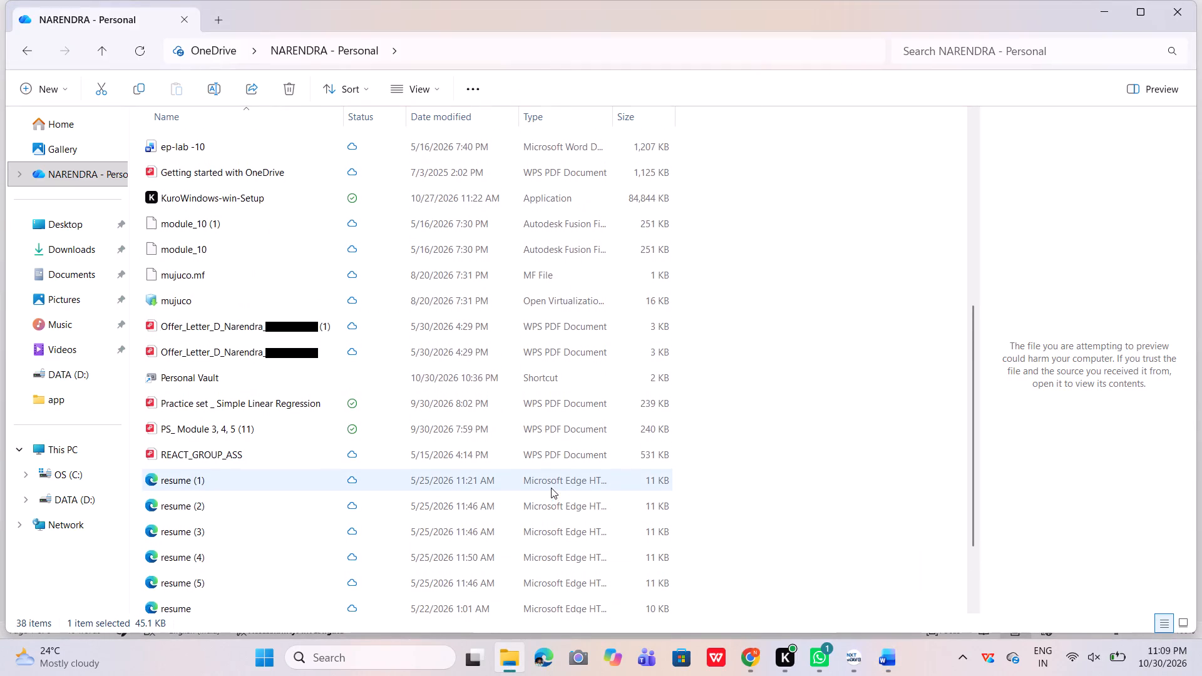
scroll(551, 488, up, 1)
double_click(257, 463)
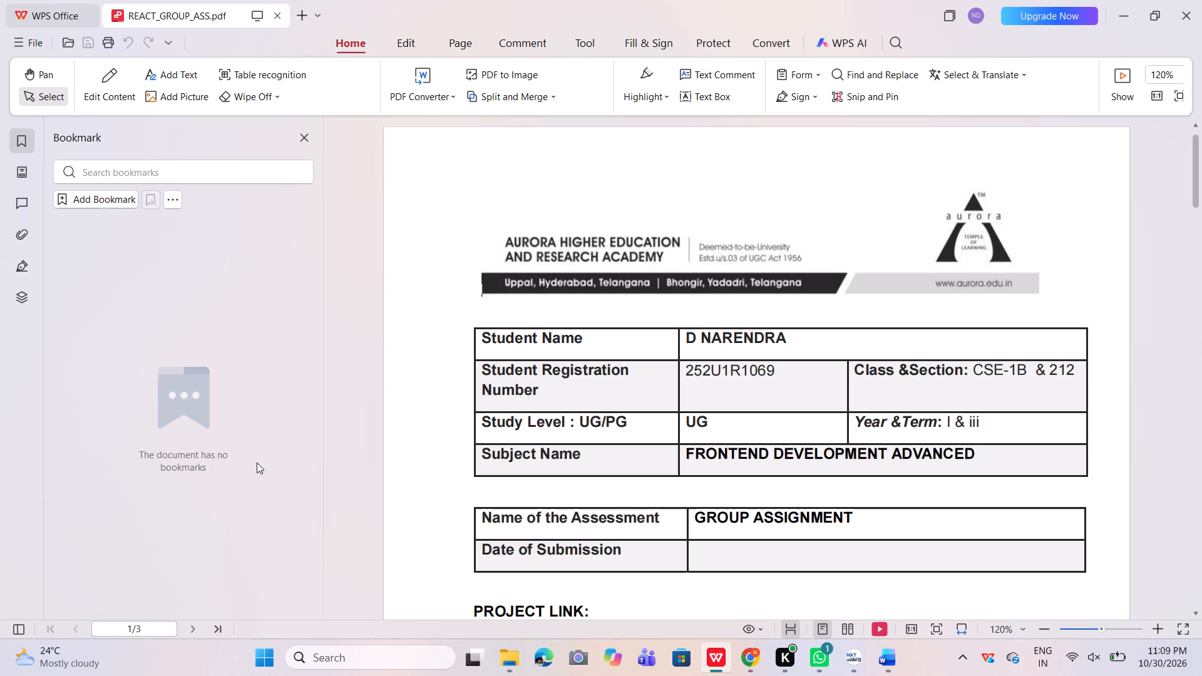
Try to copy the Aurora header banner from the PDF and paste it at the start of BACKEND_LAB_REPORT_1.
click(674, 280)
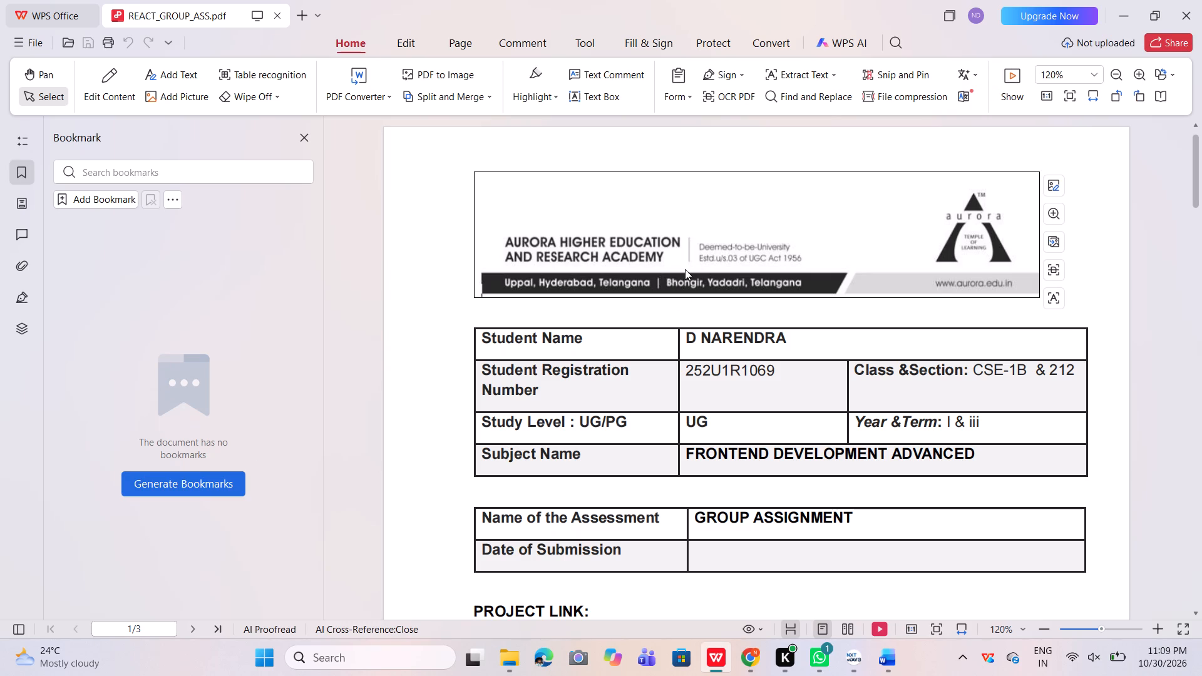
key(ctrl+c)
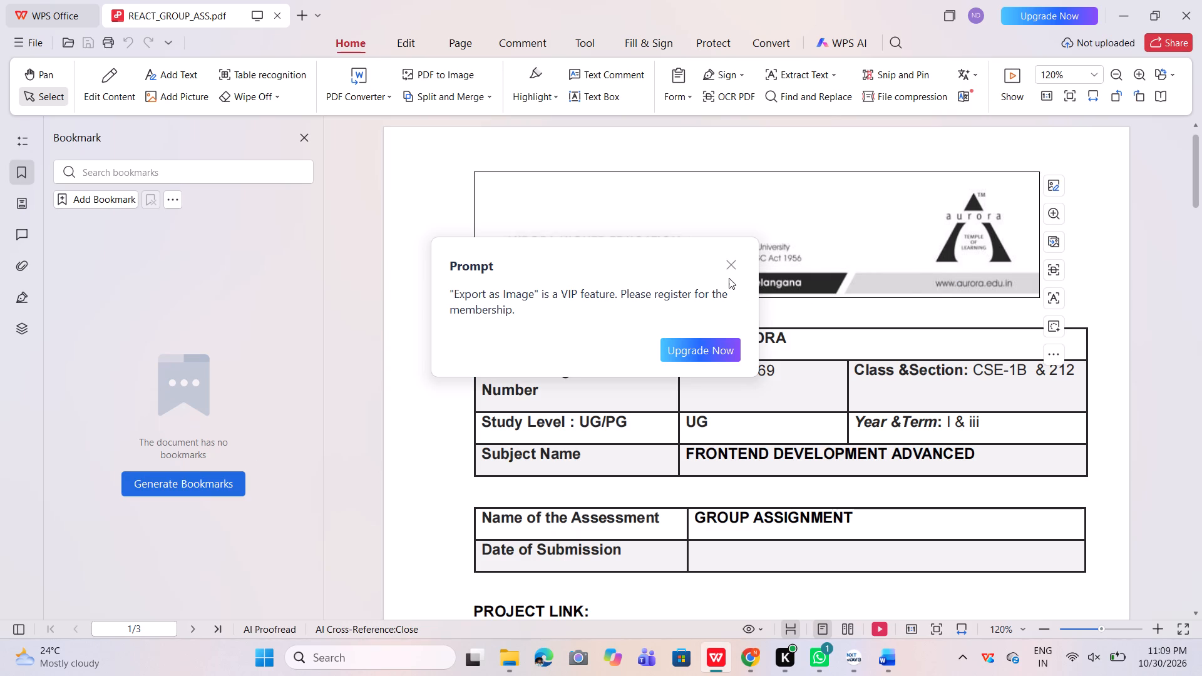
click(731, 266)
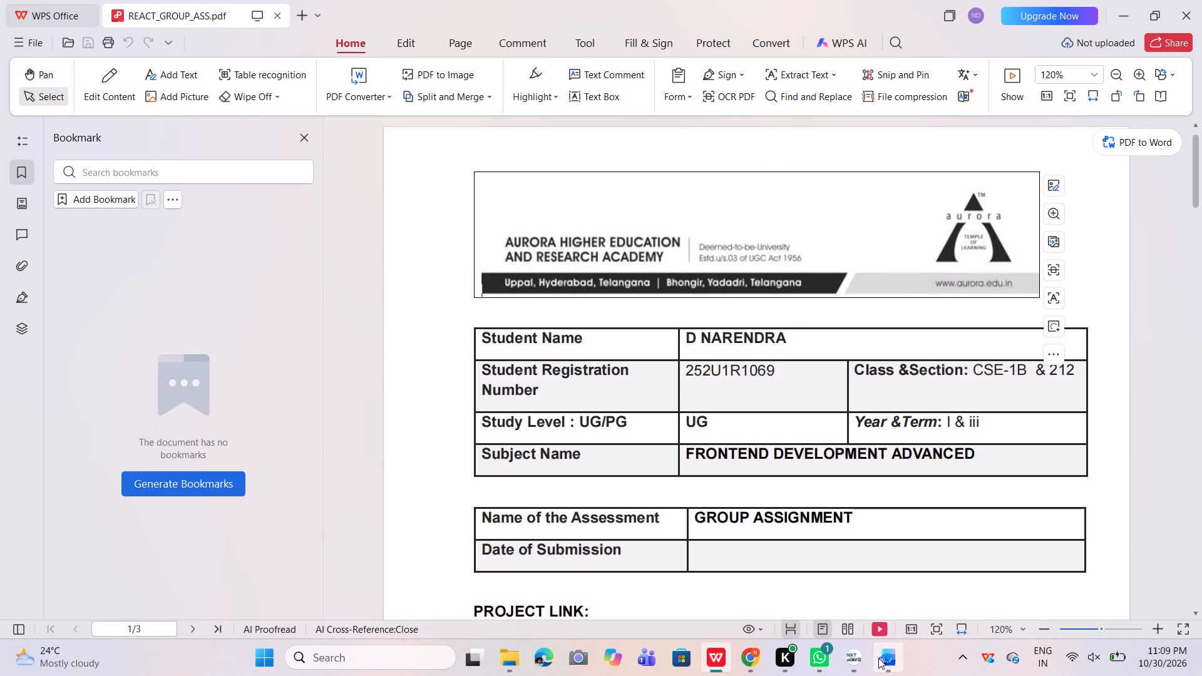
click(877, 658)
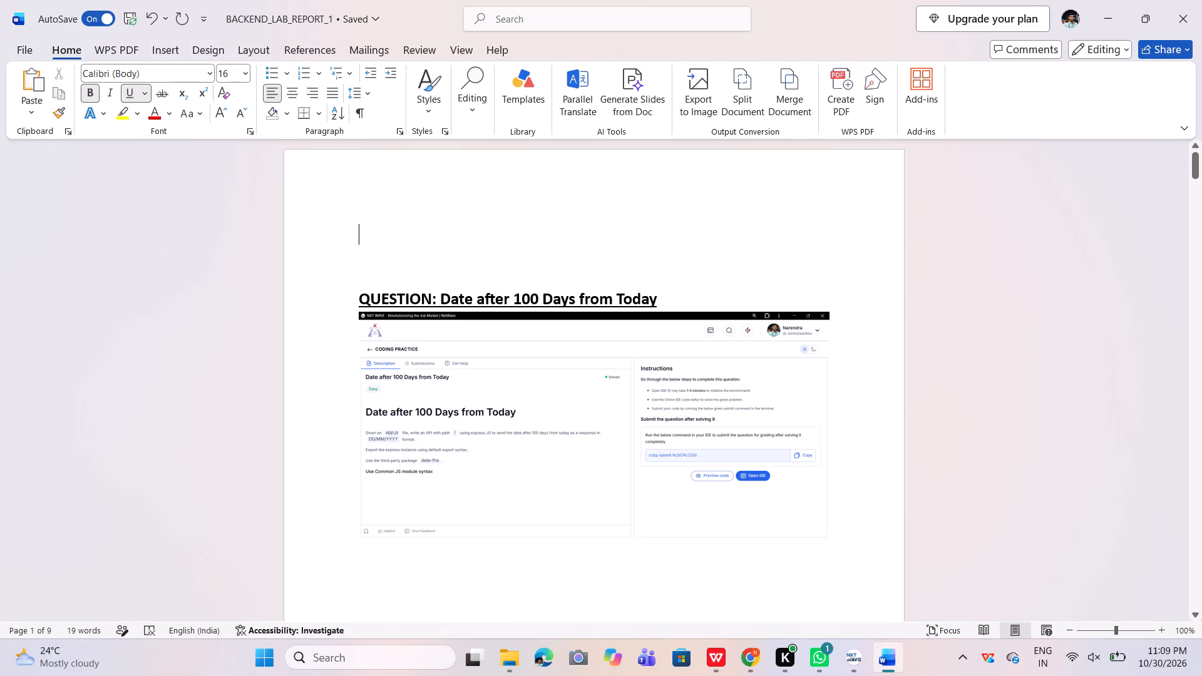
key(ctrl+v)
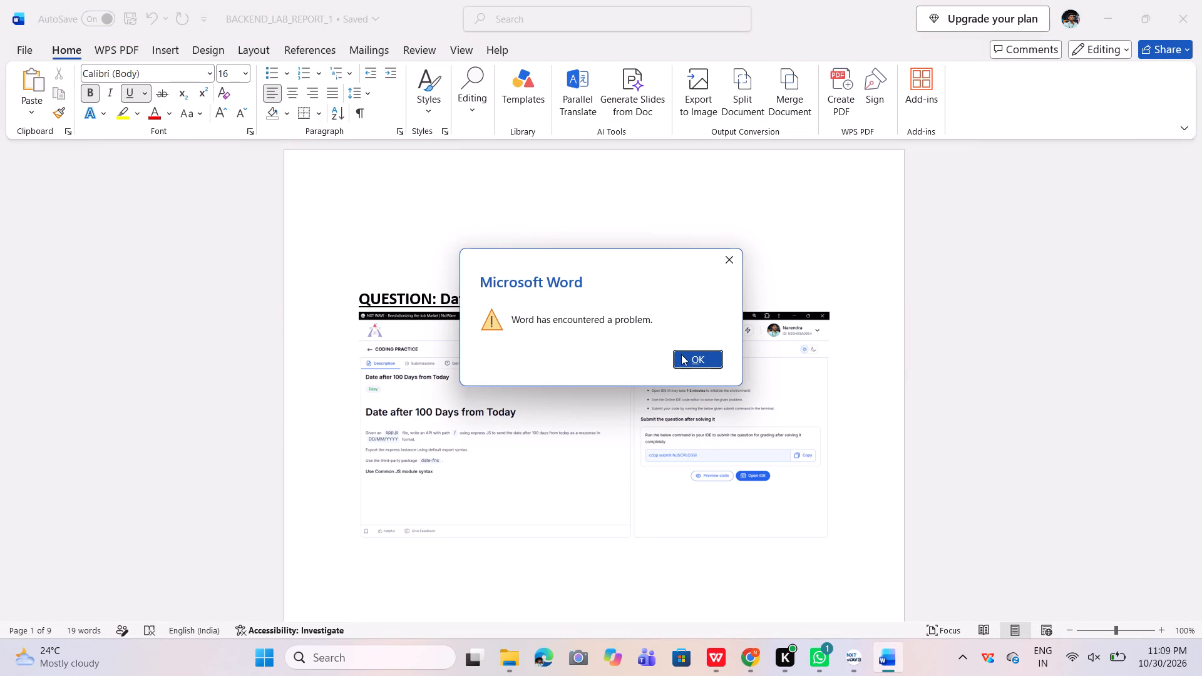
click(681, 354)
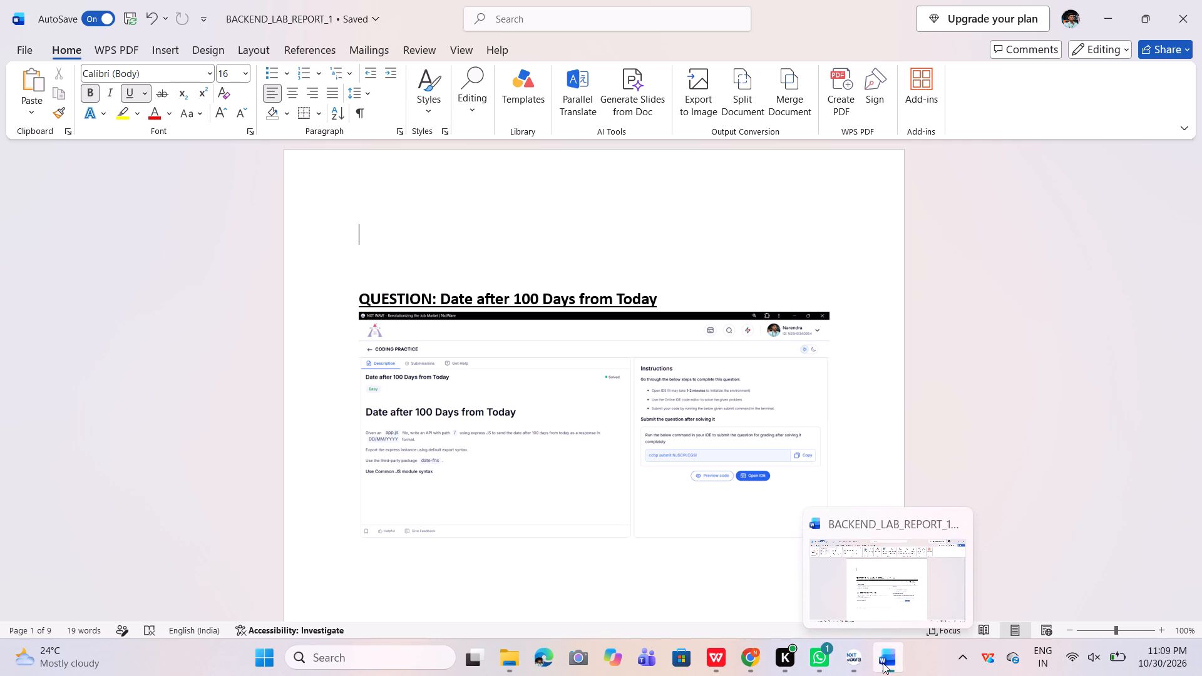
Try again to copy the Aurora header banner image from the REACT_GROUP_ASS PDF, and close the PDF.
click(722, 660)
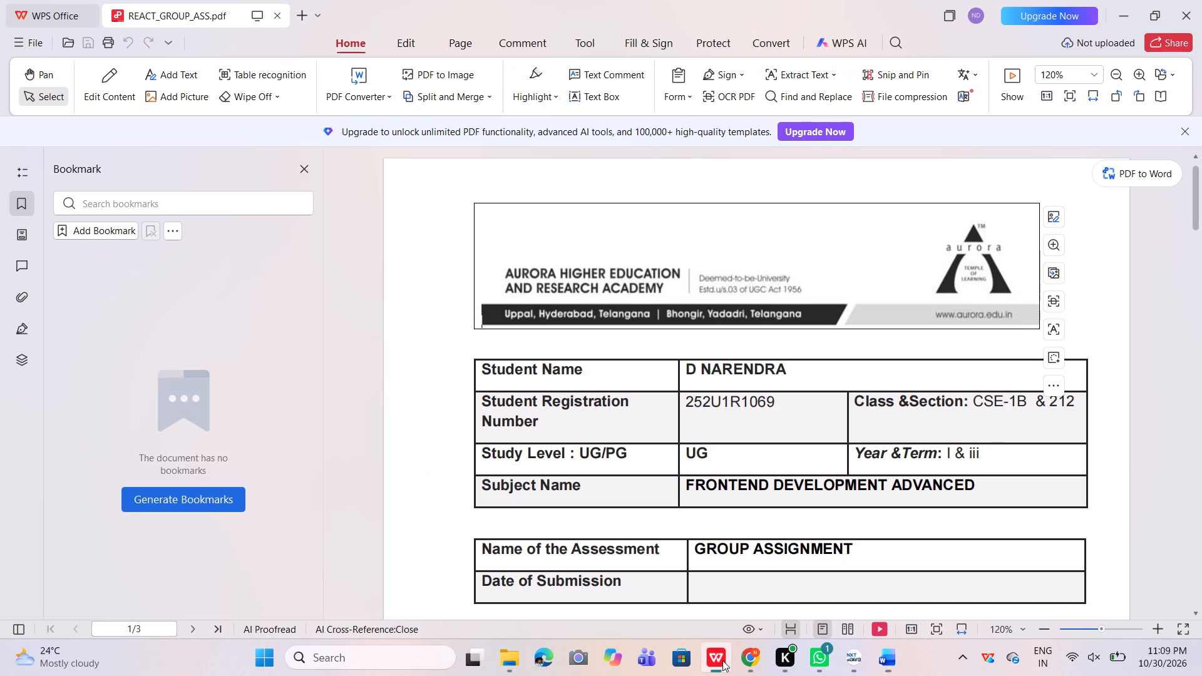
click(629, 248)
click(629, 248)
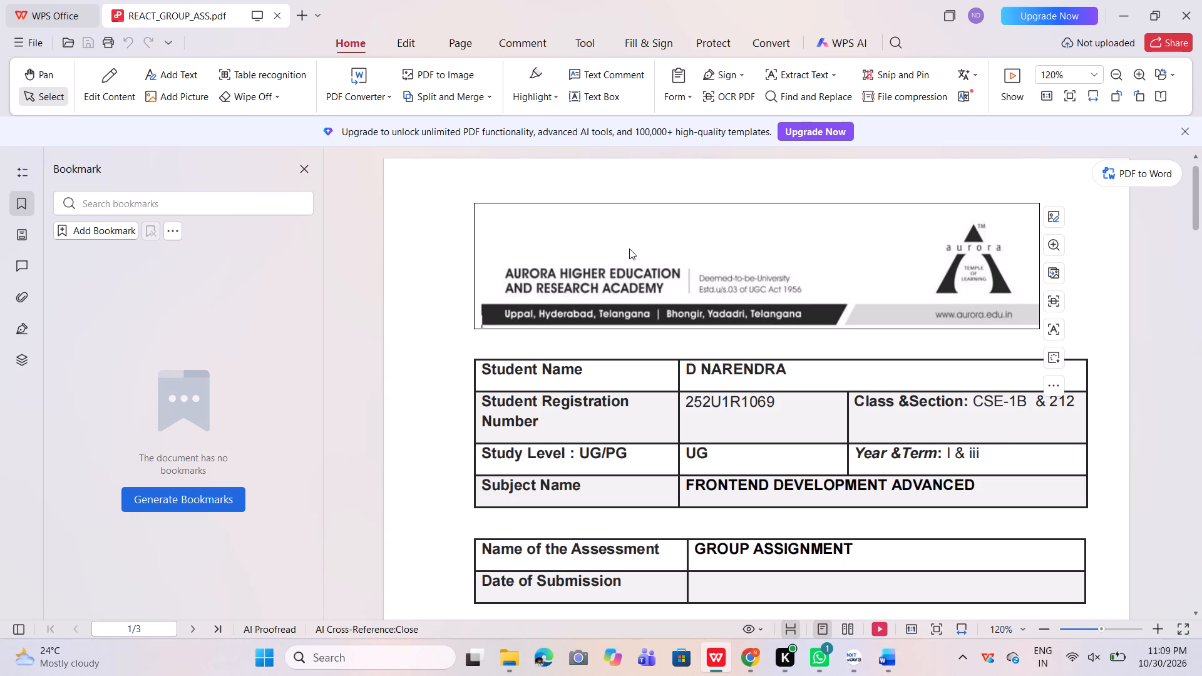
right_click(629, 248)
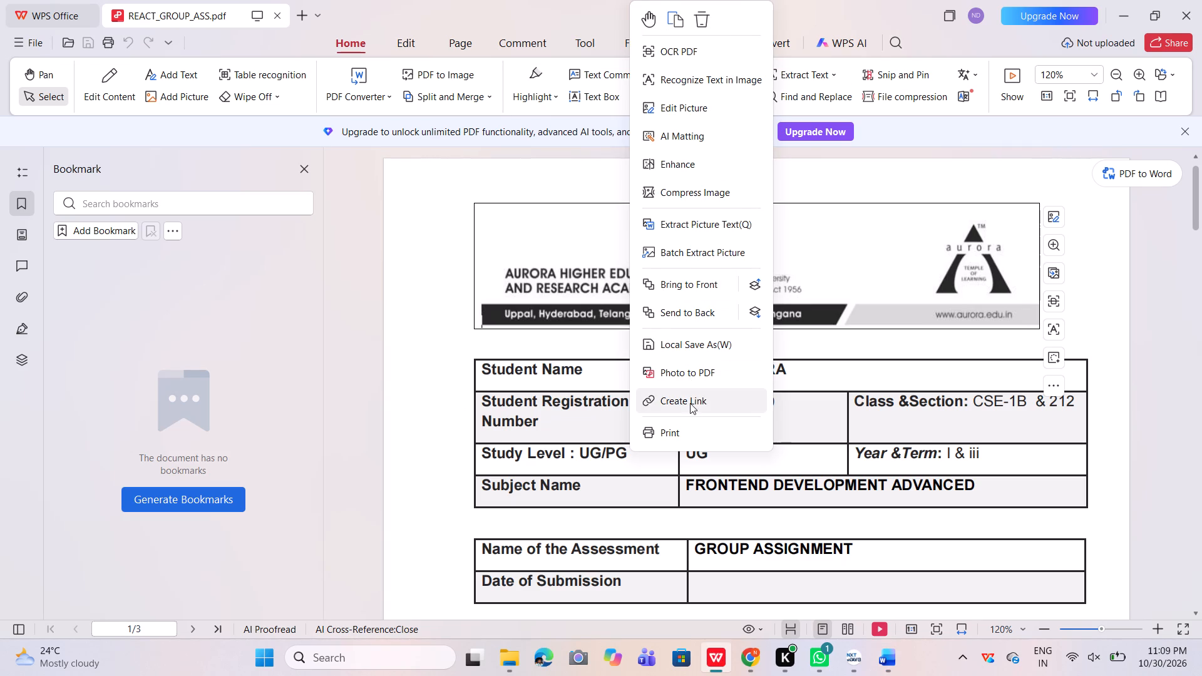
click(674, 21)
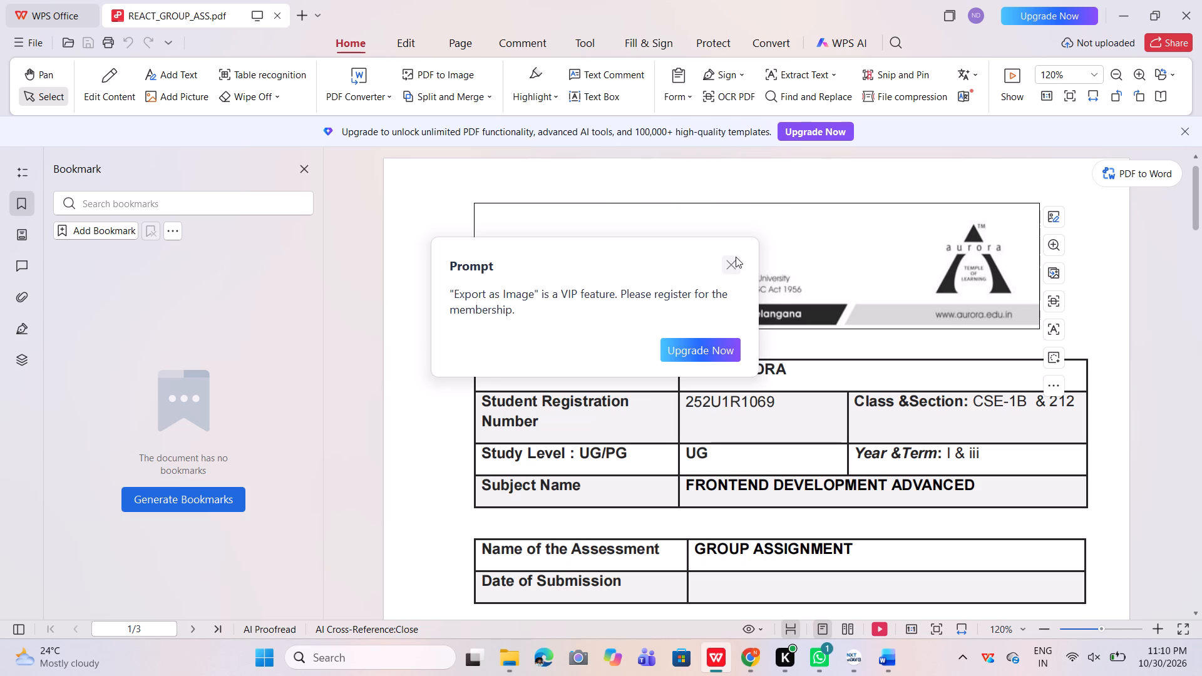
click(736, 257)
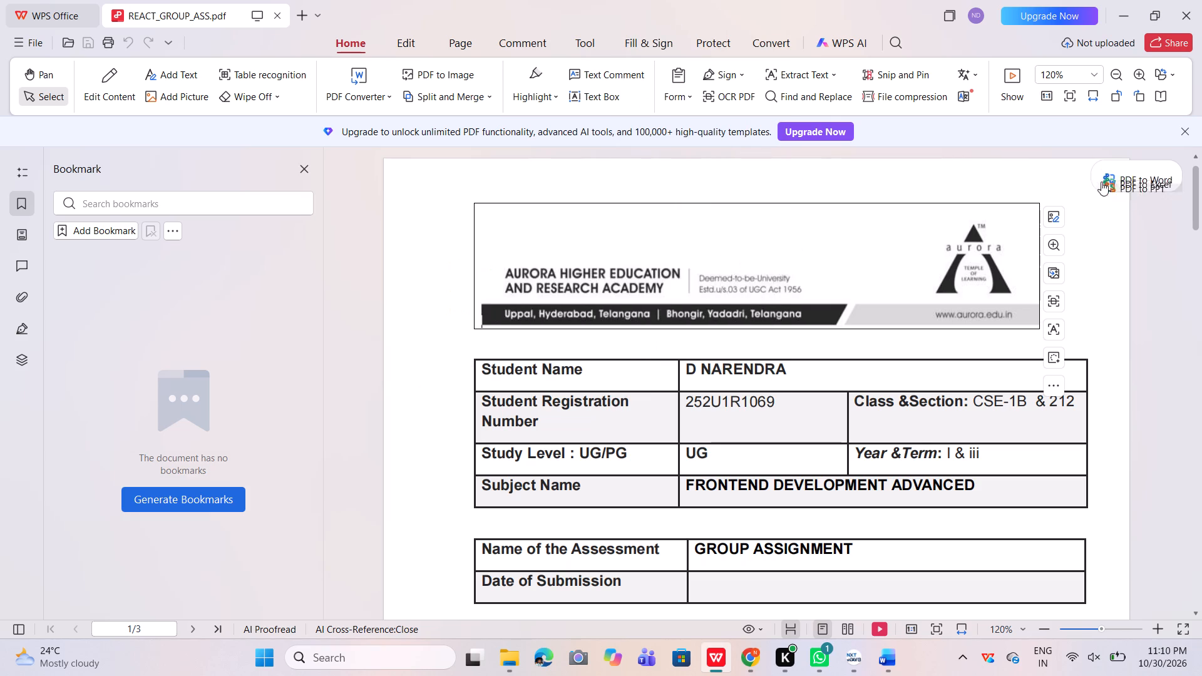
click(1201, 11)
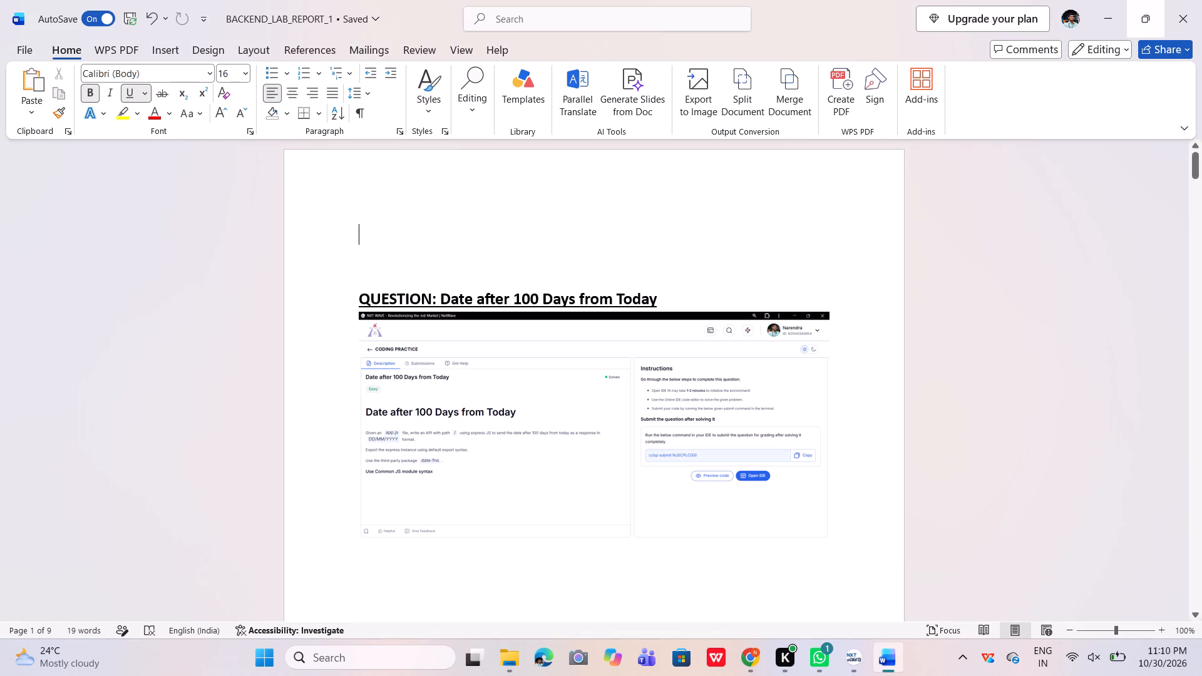
Open the REACT_GROUP_ASS PDF from File Explorer in Word, choosing Word as the app to always use for PDF files.
click(508, 664)
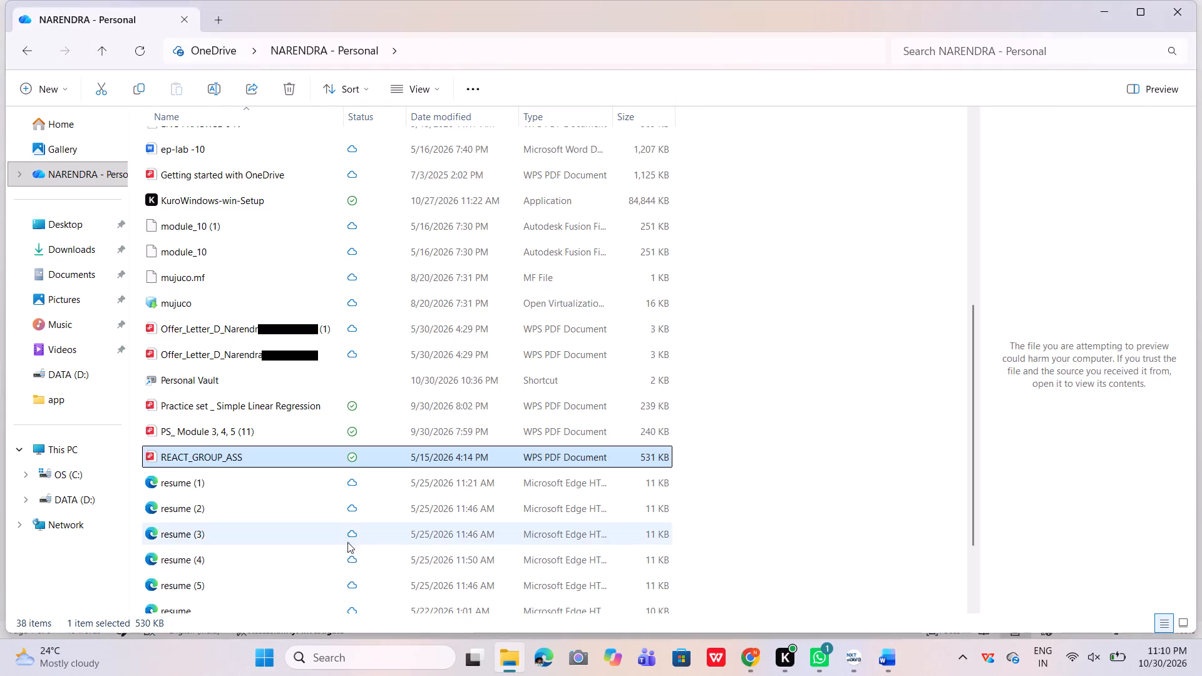
right_click(315, 453)
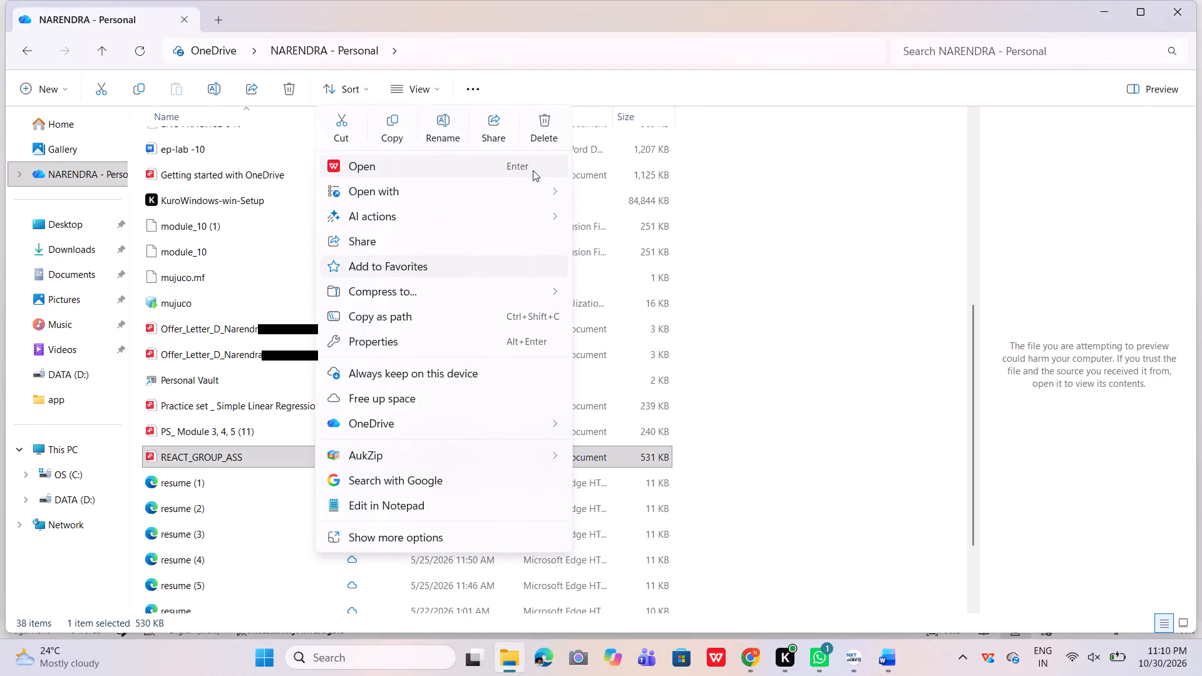
click(553, 188)
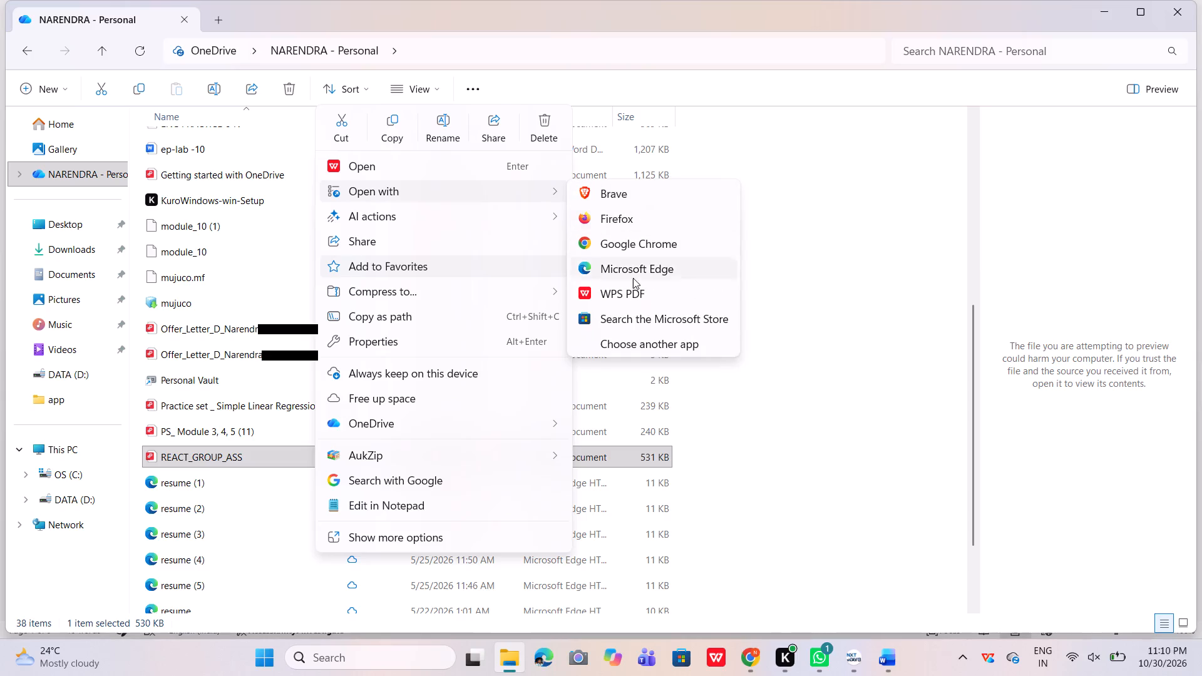
click(639, 339)
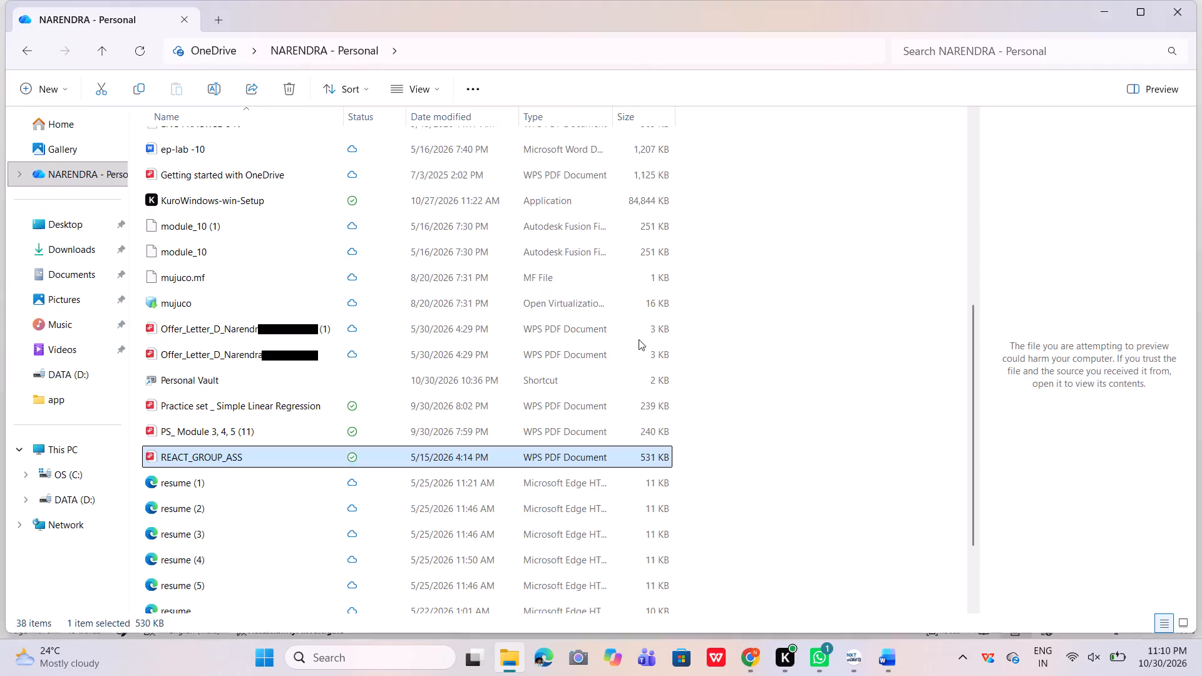
scroll(610, 386, down, 1)
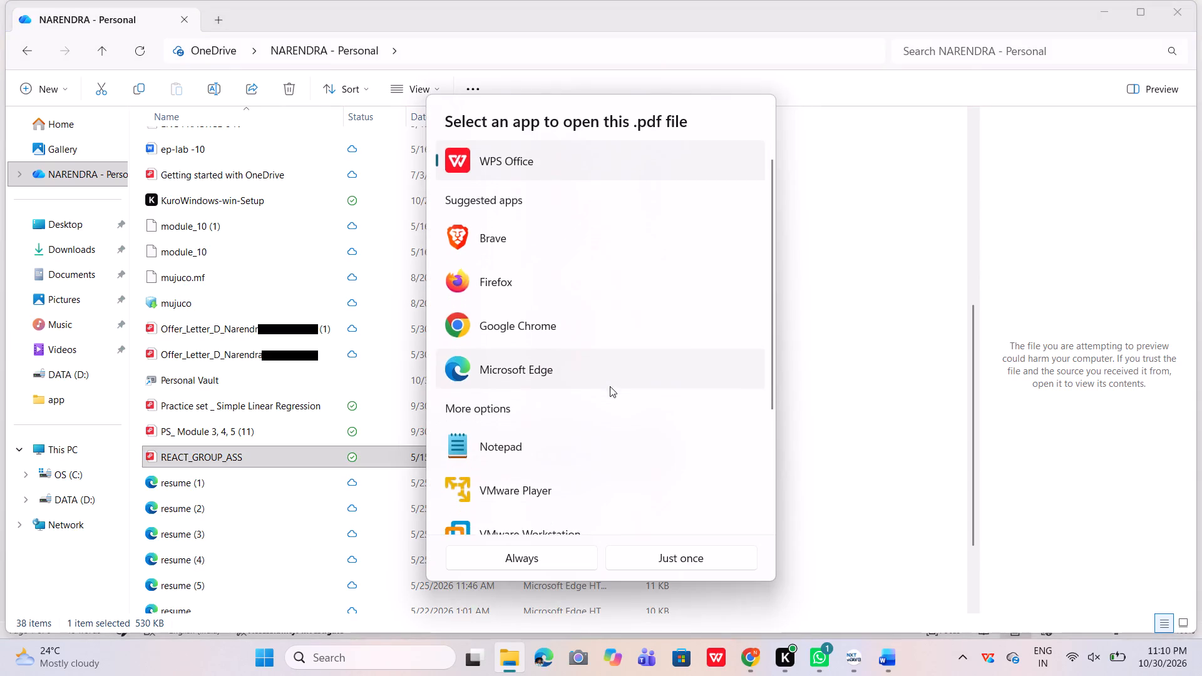
scroll(610, 386, down, 3)
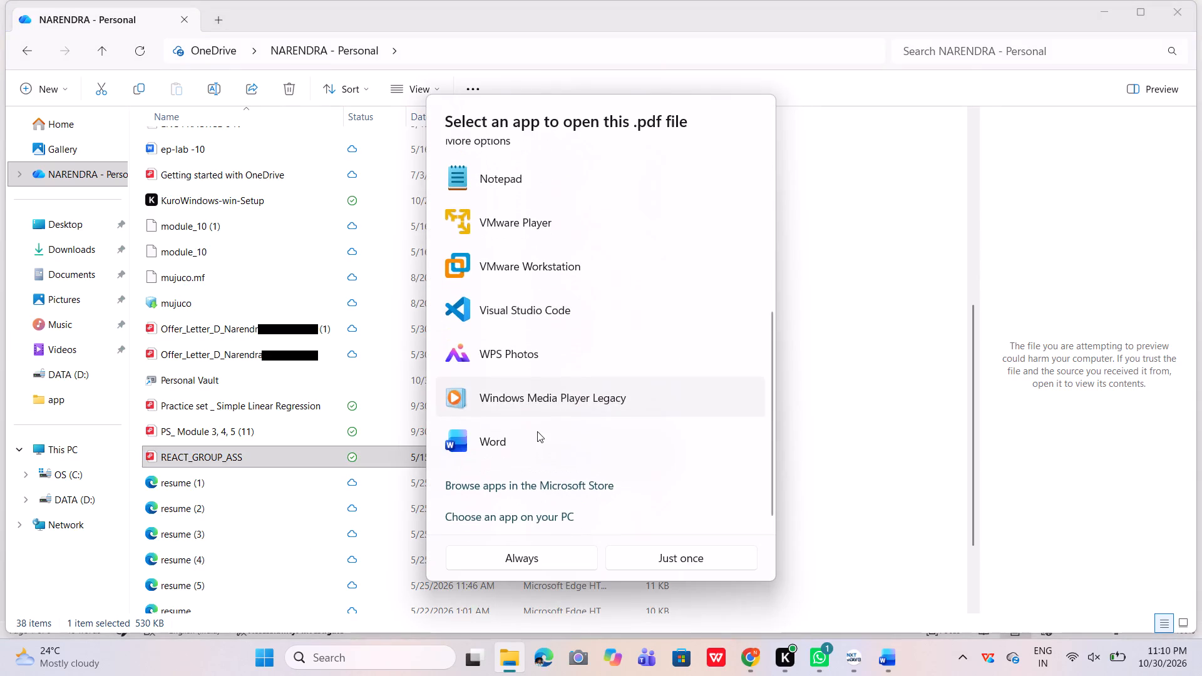
click(537, 431)
click(560, 558)
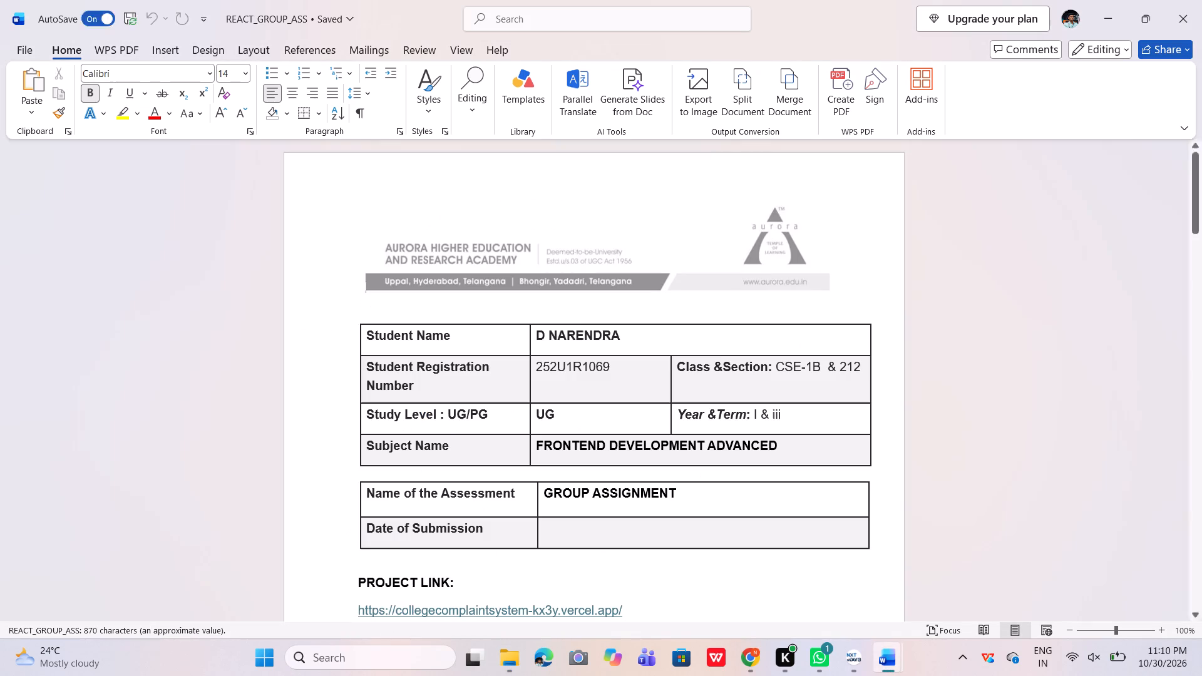
Copy the Aurora banner picture from the header of REACT_GROUP_ASS and paste it above the first question in BACKEND_LAB_REPORT_1.
click(611, 250)
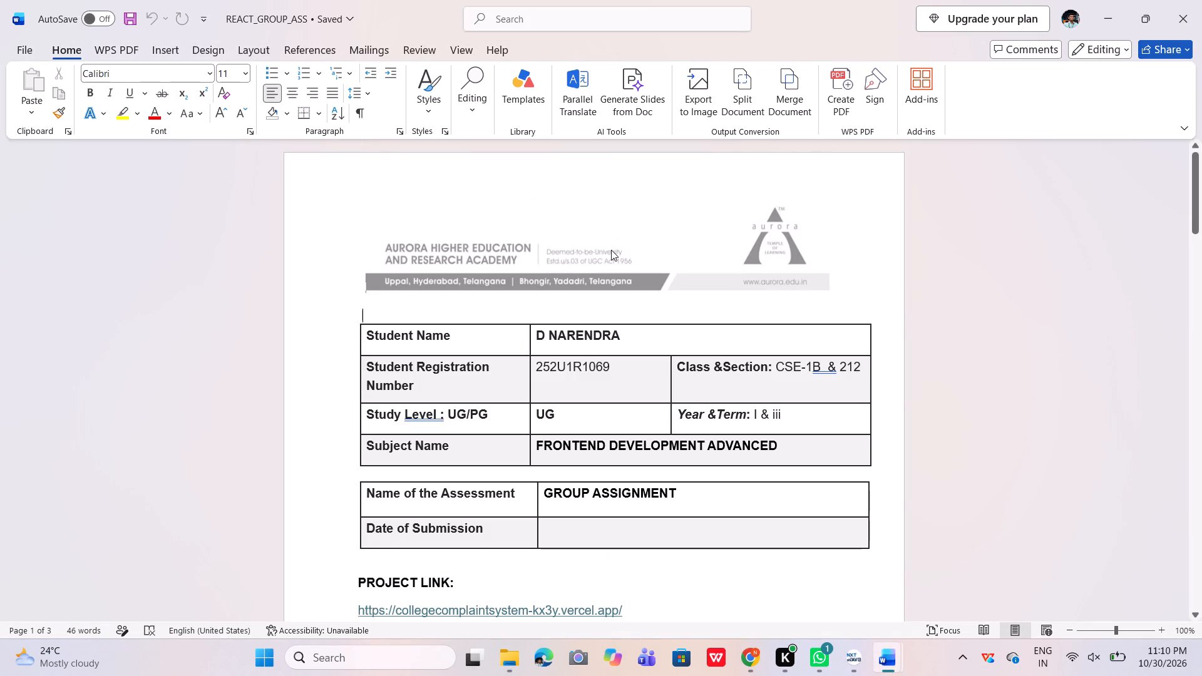
click(597, 265)
click(597, 265)
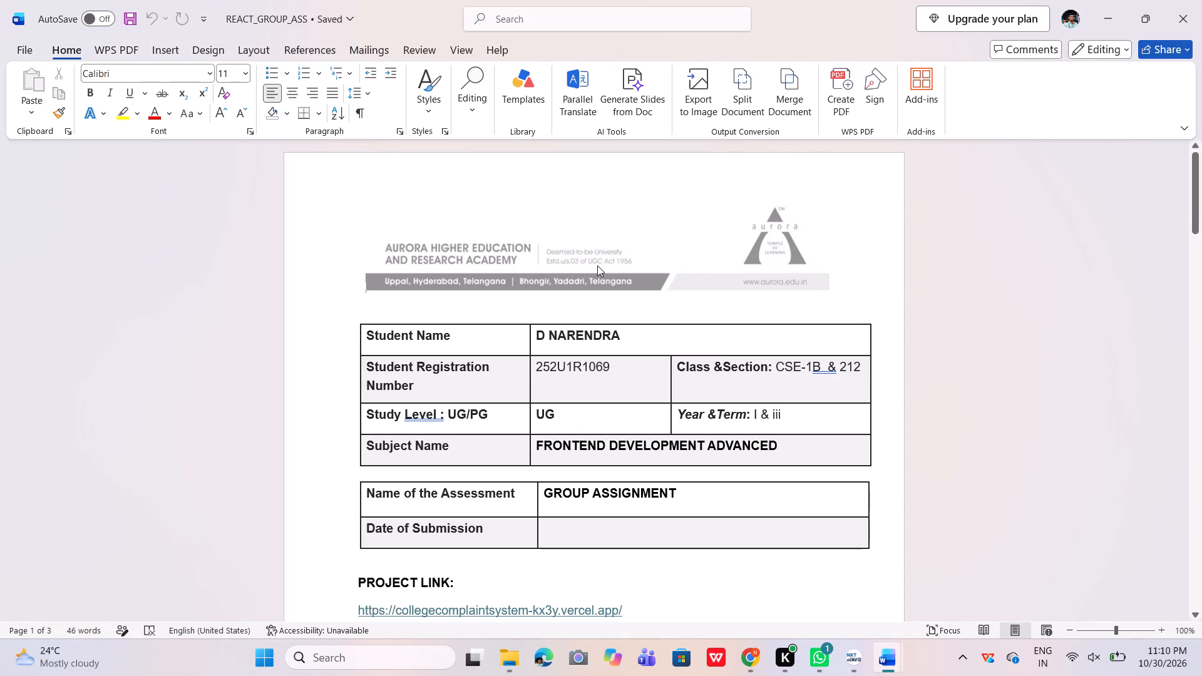
right_click(597, 265)
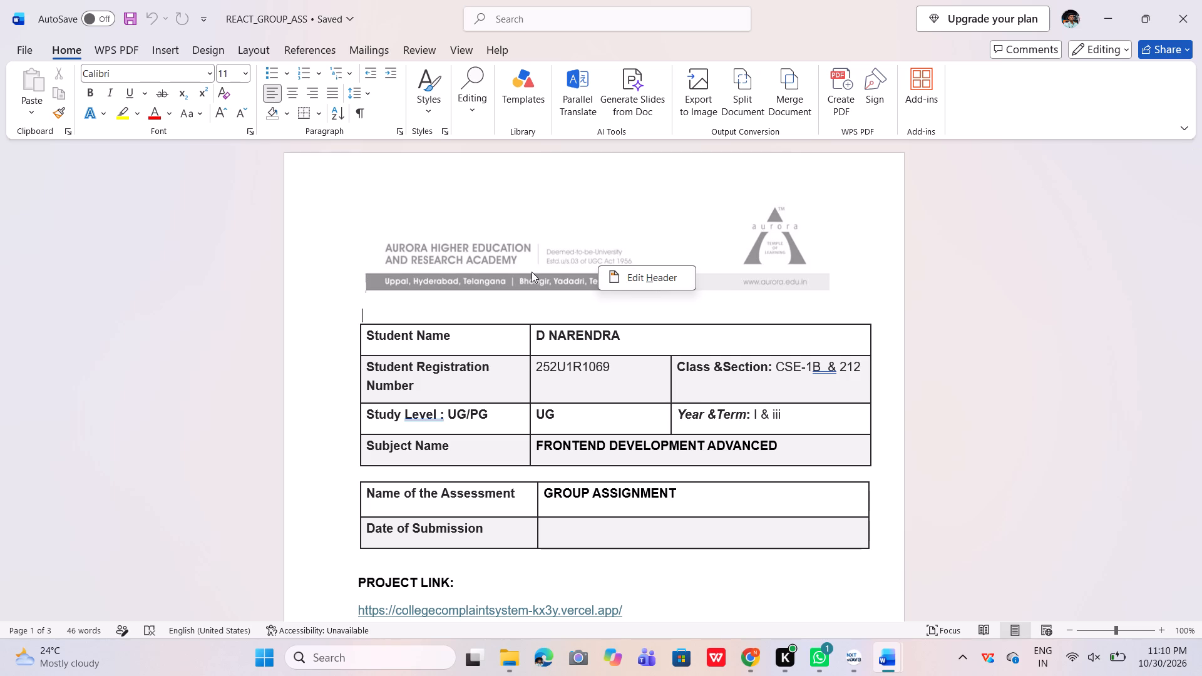
click(532, 272)
double_click(532, 272)
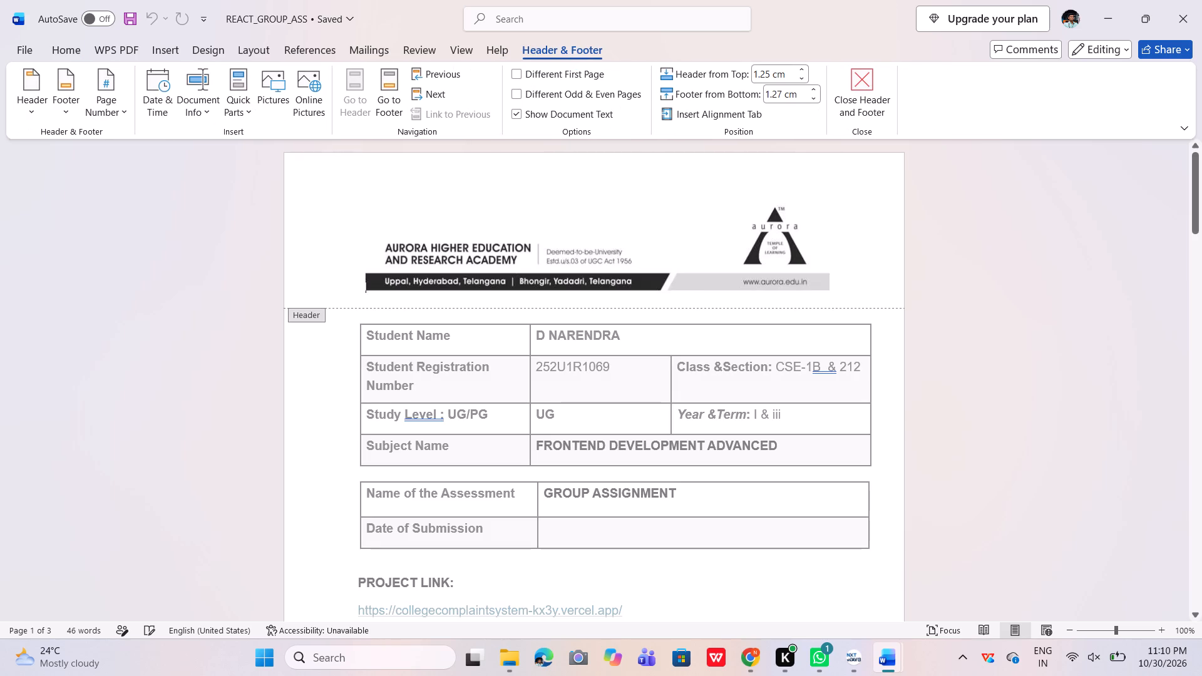
click(531, 269)
right_click(531, 269)
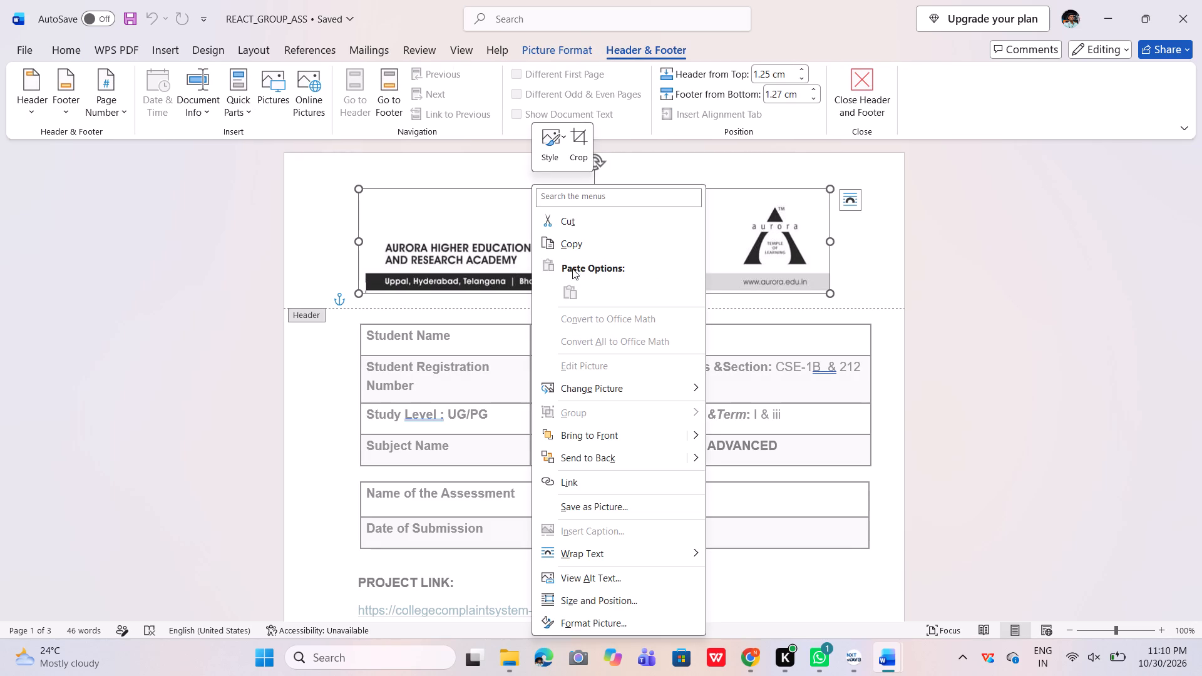
click(588, 252)
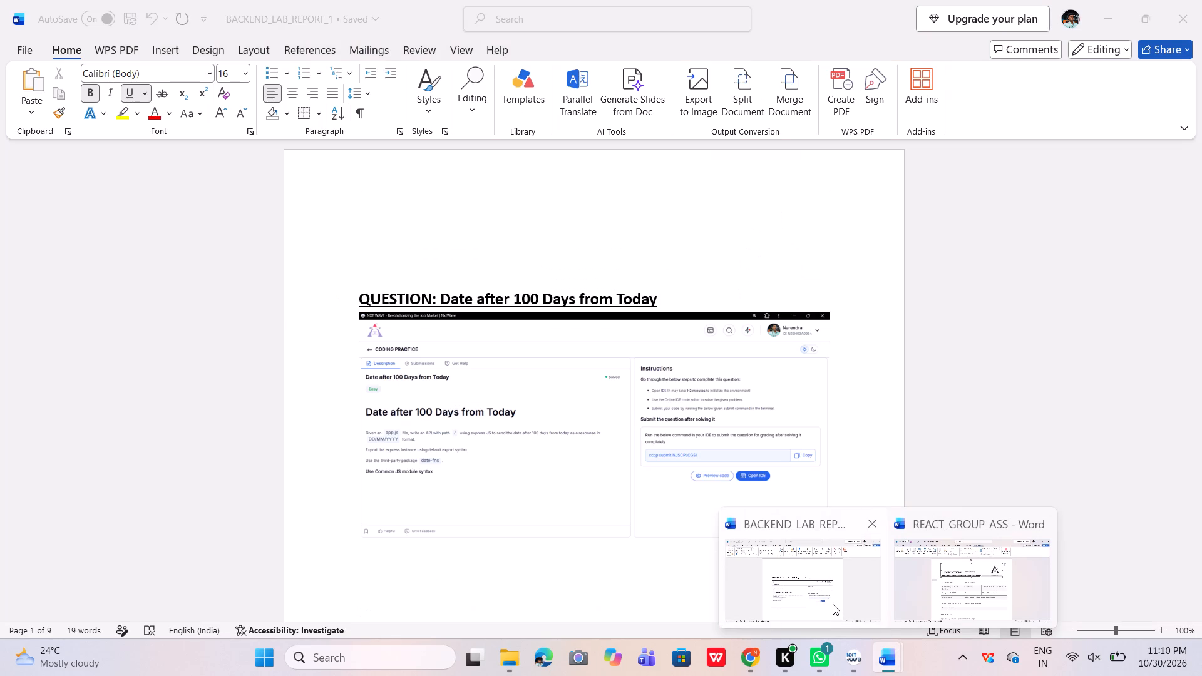
click(833, 604)
key(ctrl+v)
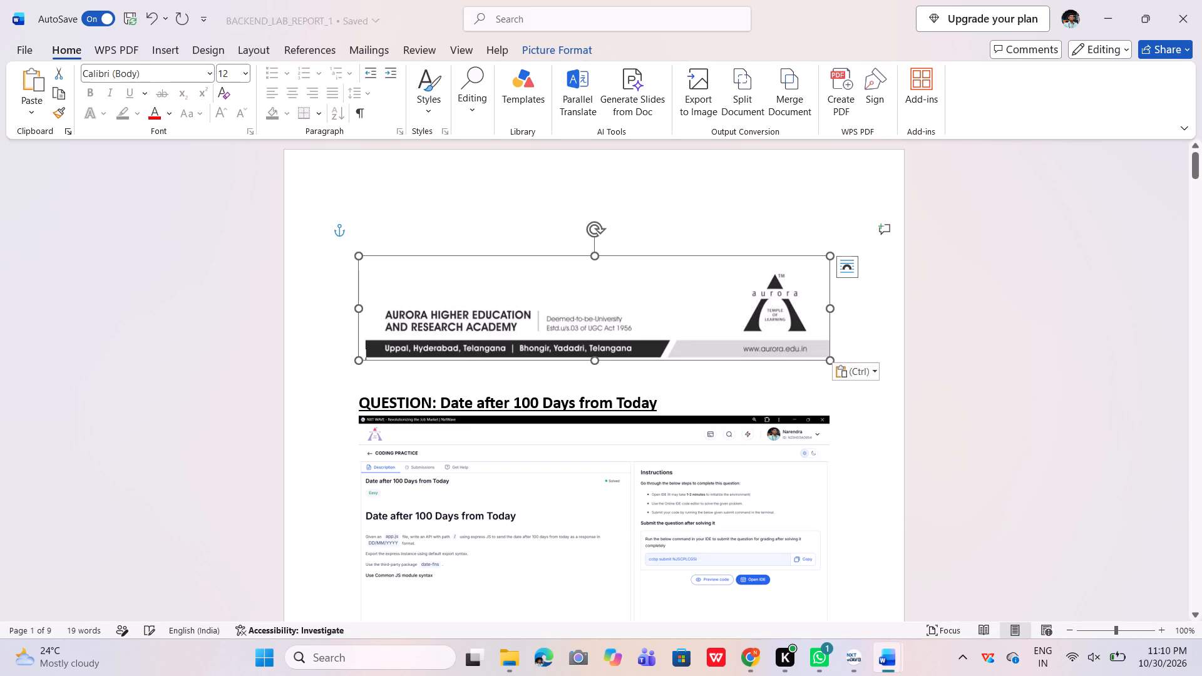
Move the pasted Aurora banner to the top edge of the first page and stretch it across the full page width.
drag(523, 318, 480, 275)
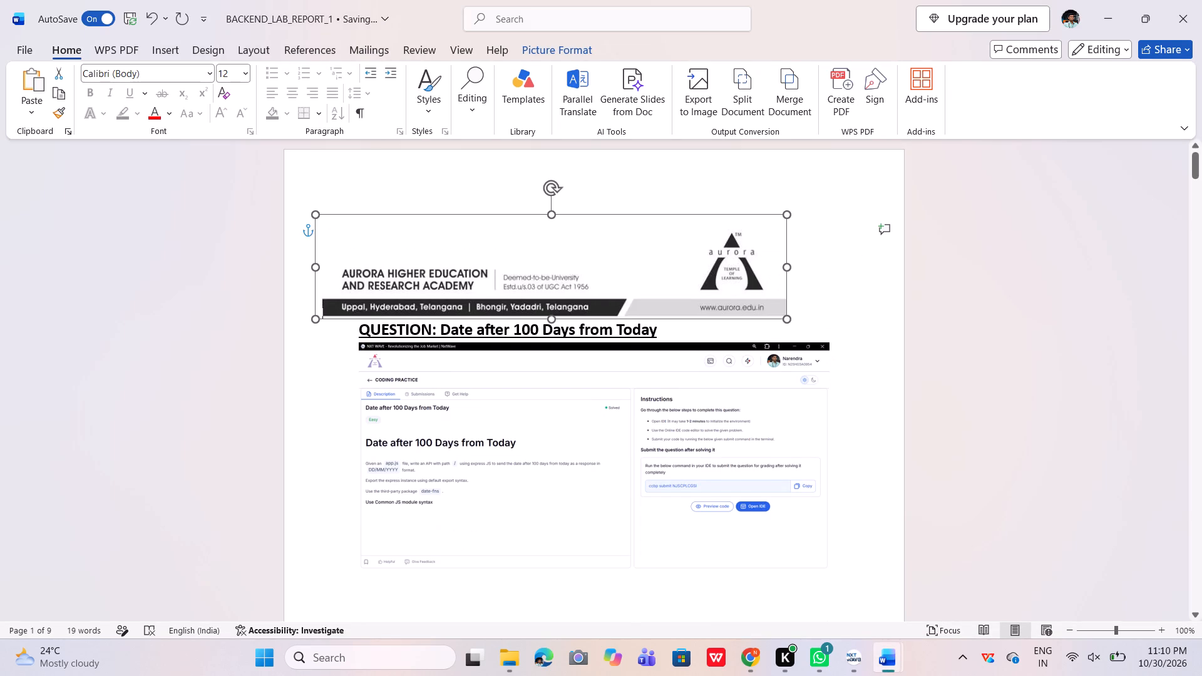
drag(480, 275, 510, 207)
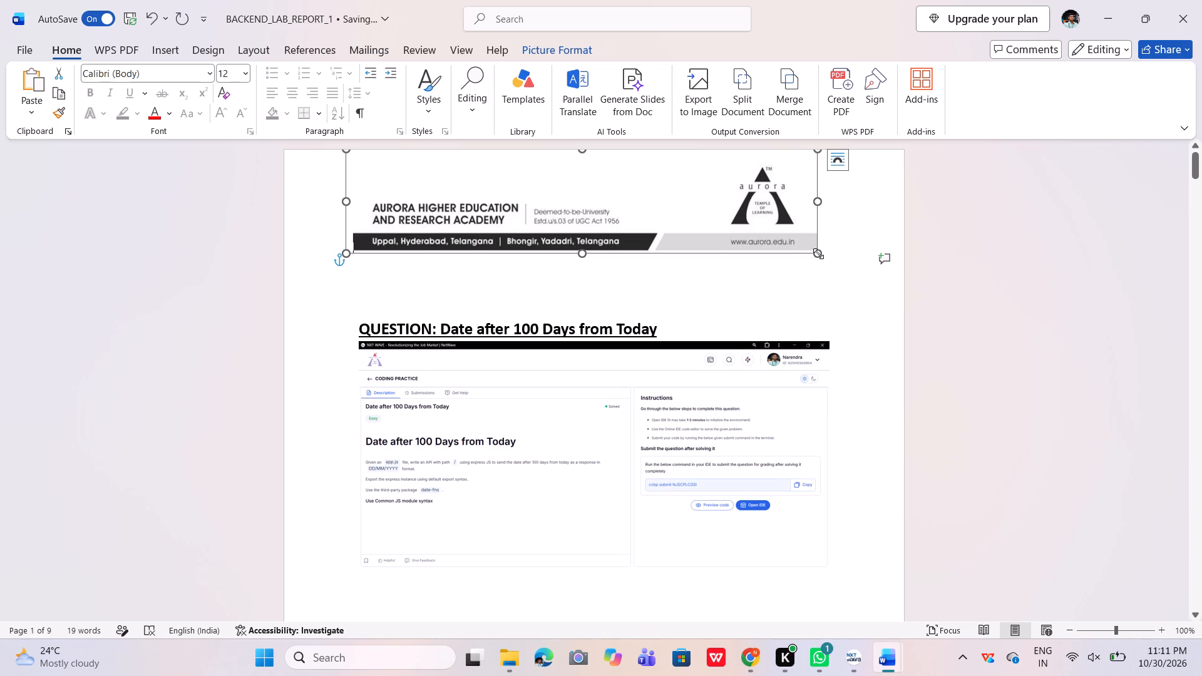
drag(818, 253, 904, 240)
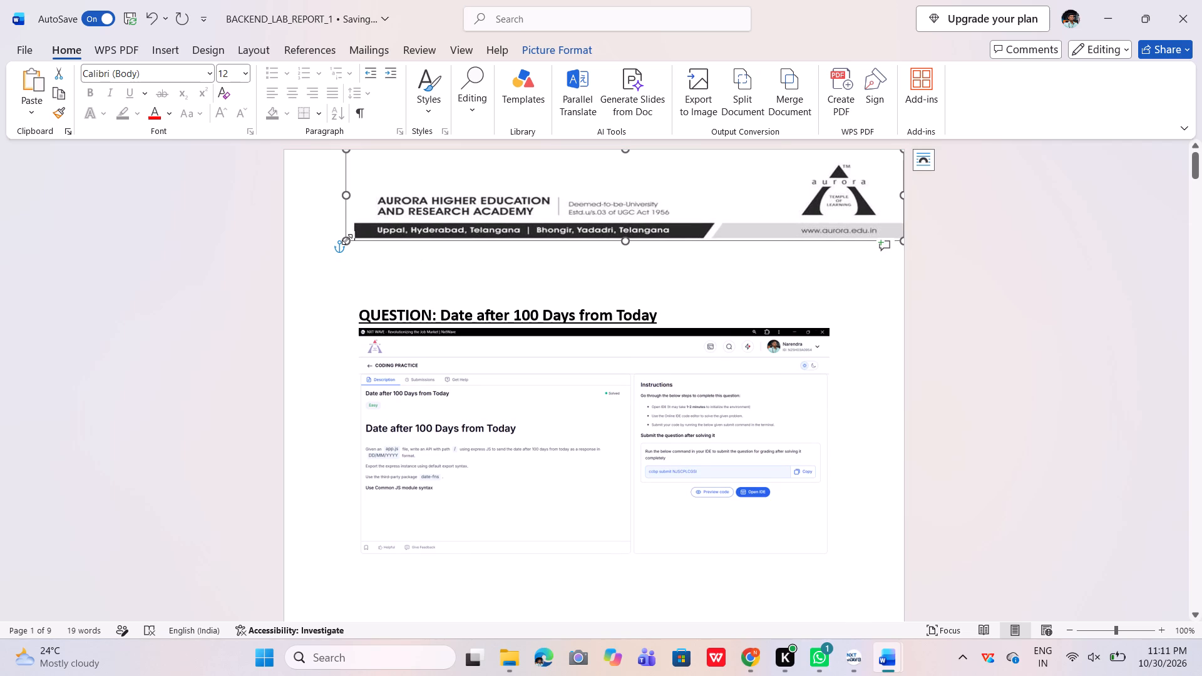
drag(347, 239, 309, 259)
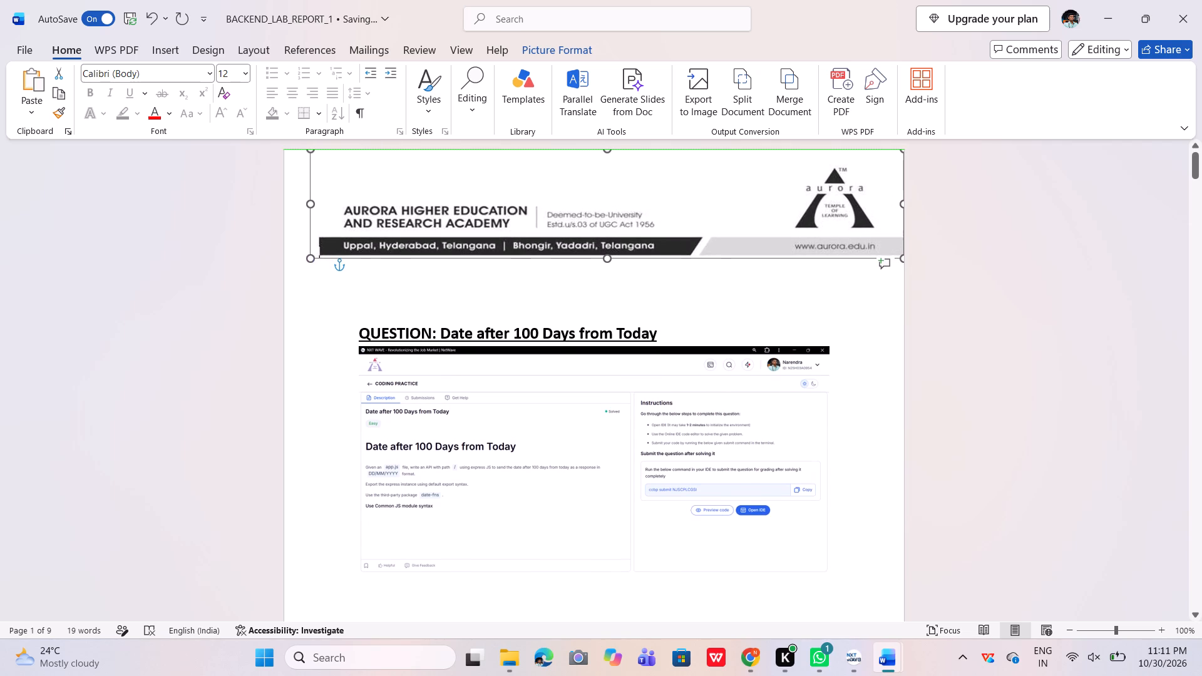
drag(309, 259, 270, 285)
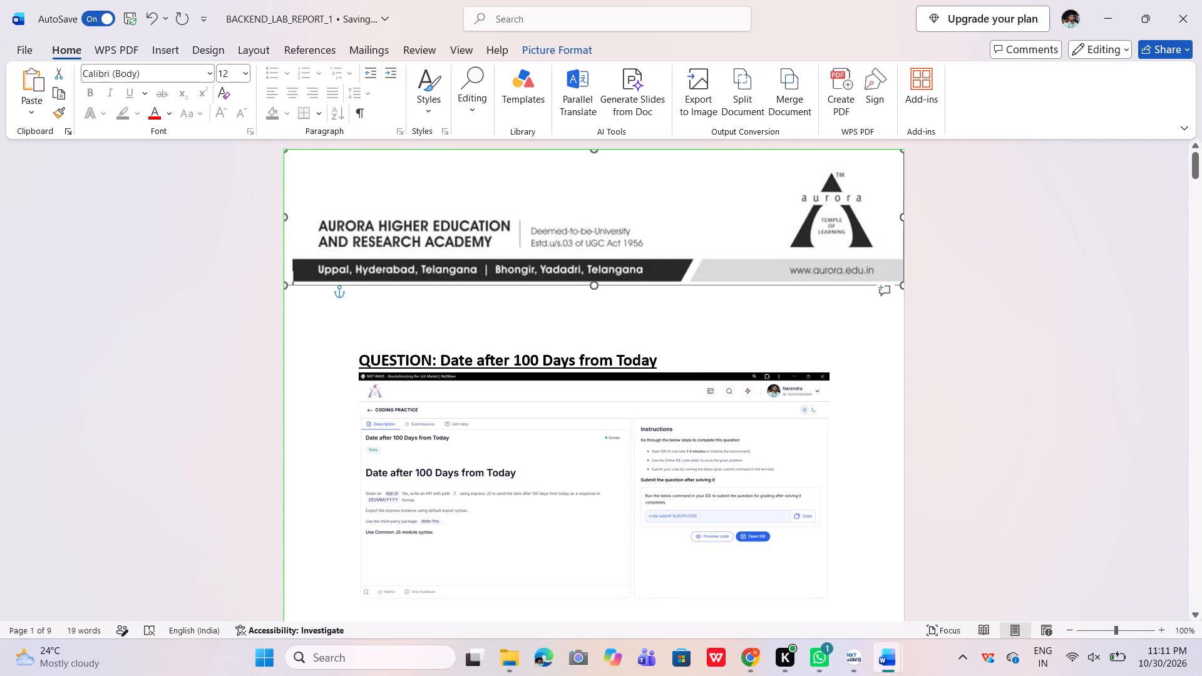
drag(270, 285, 264, 286)
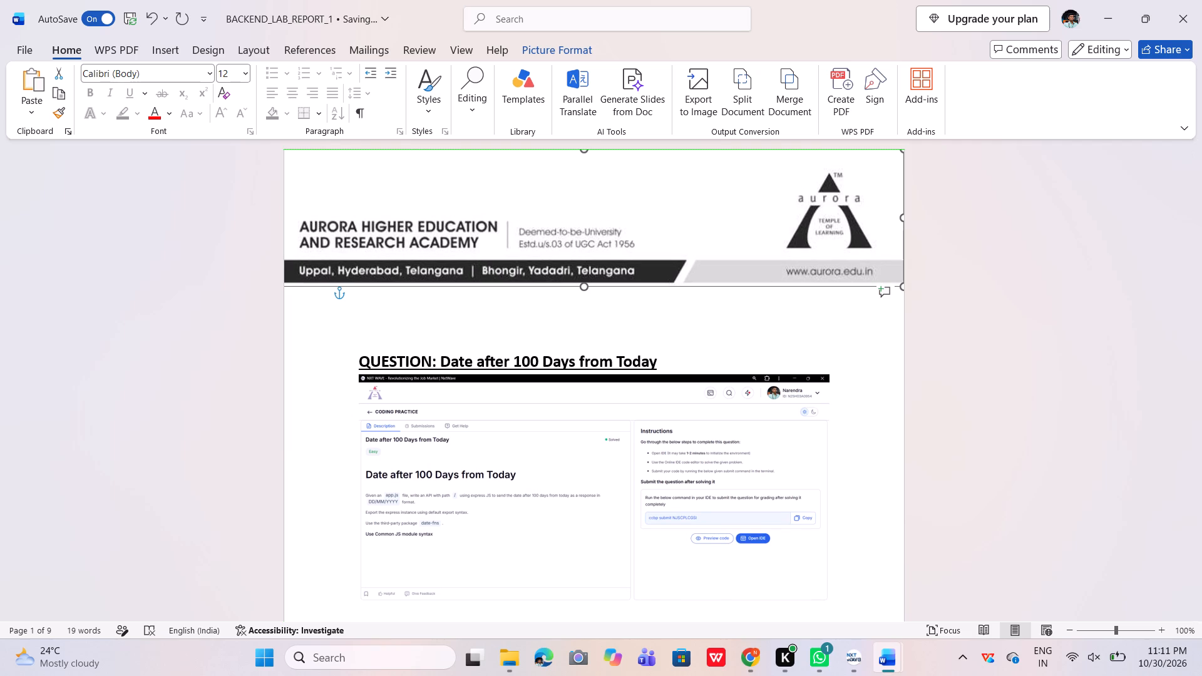
drag(264, 286, 265, 286)
click(764, 303)
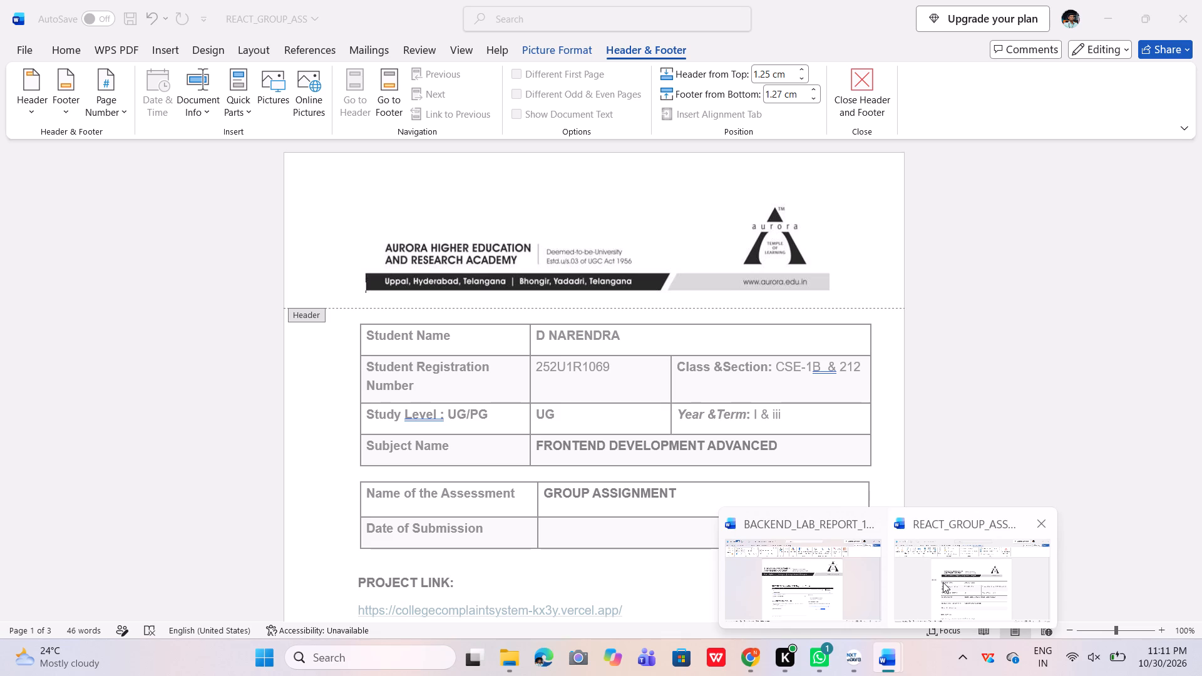
Copy the student details and assessment tables from REACT_GROUP_ASS and paste them below the Aurora banner in BACKEND_LAB_REPORT_1.
click(943, 582)
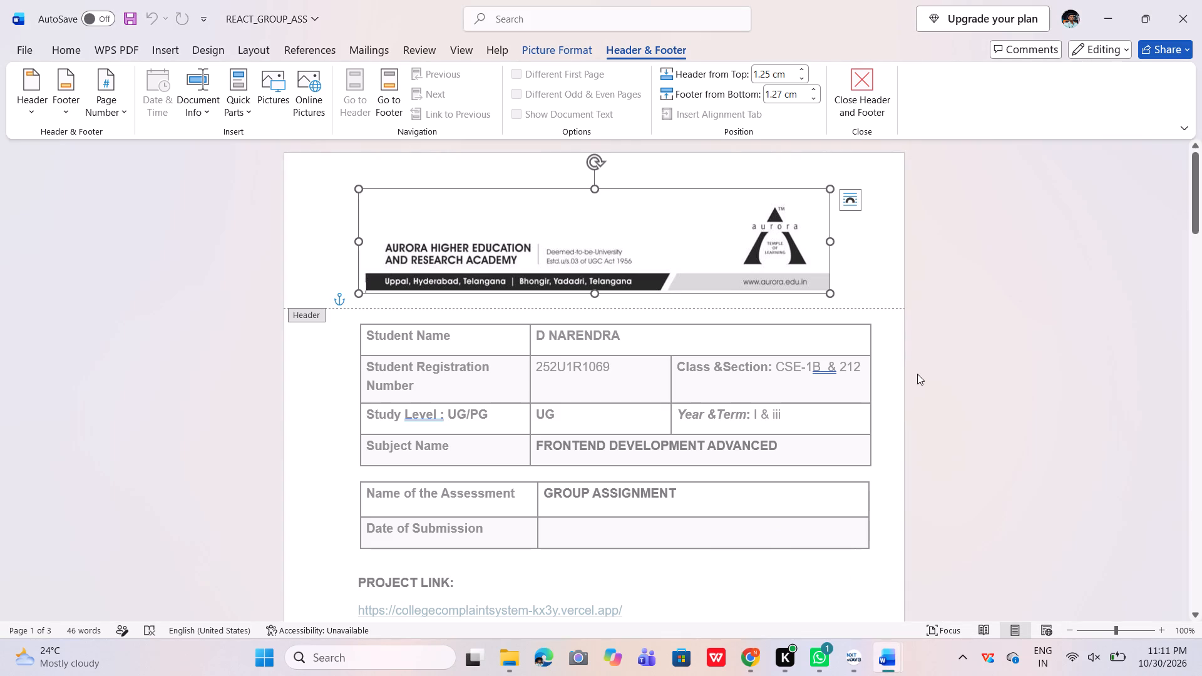
click(917, 374)
click(769, 269)
click(1004, 267)
click(1004, 267)
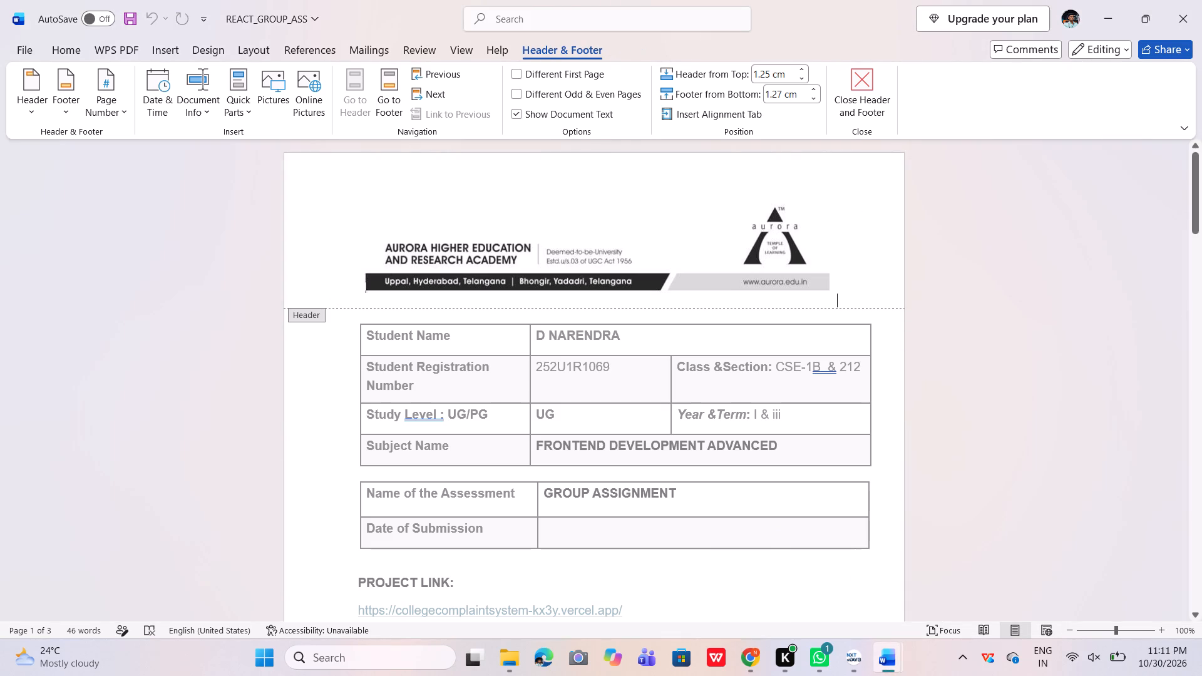
double_click(1004, 267)
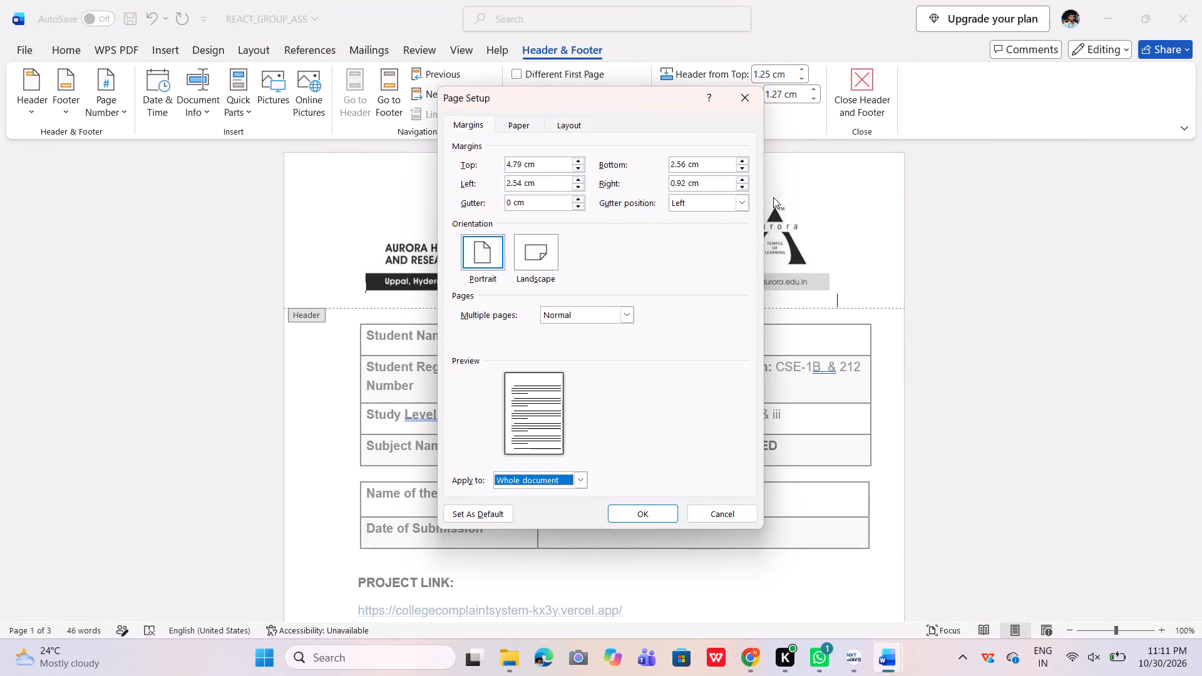
click(755, 89)
scroll(804, 317, down, 1)
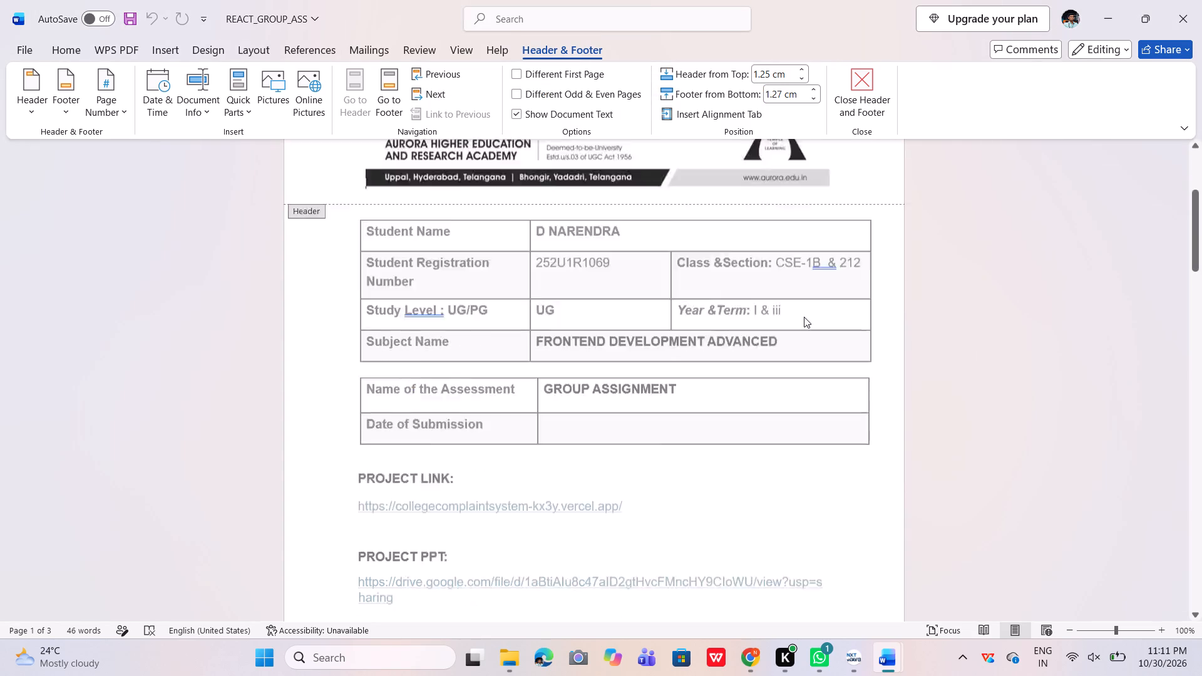
scroll(804, 317, down, 1)
scroll(612, 334, up, 1)
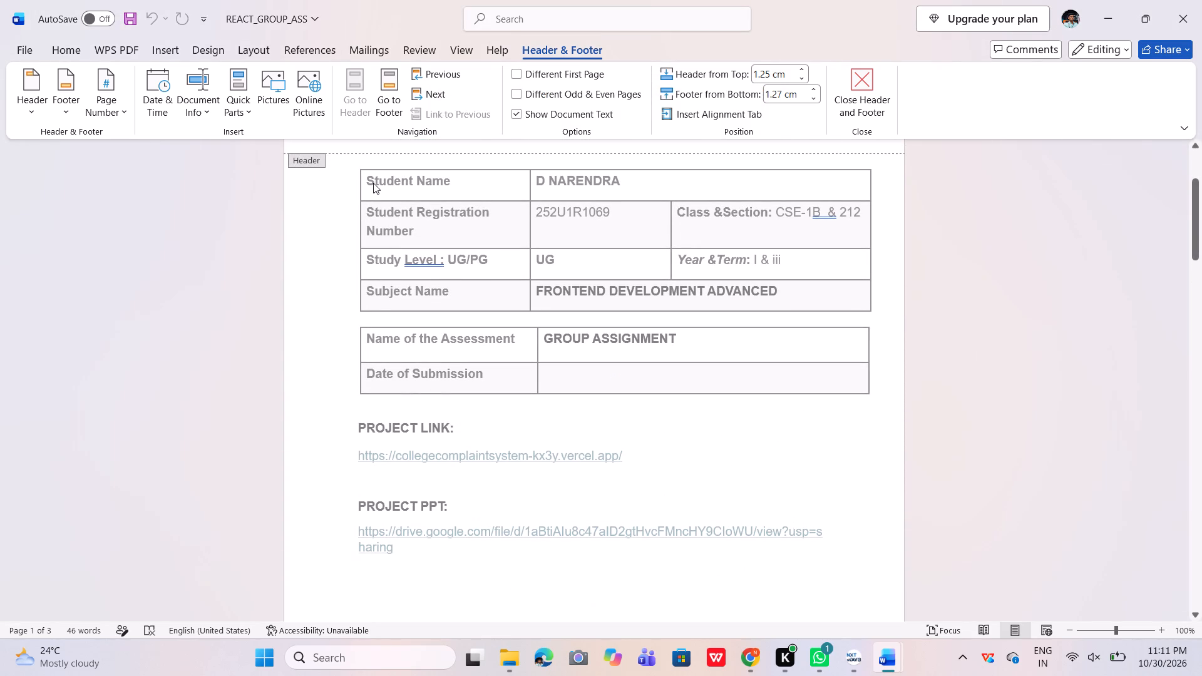
click(373, 183)
double_click(373, 183)
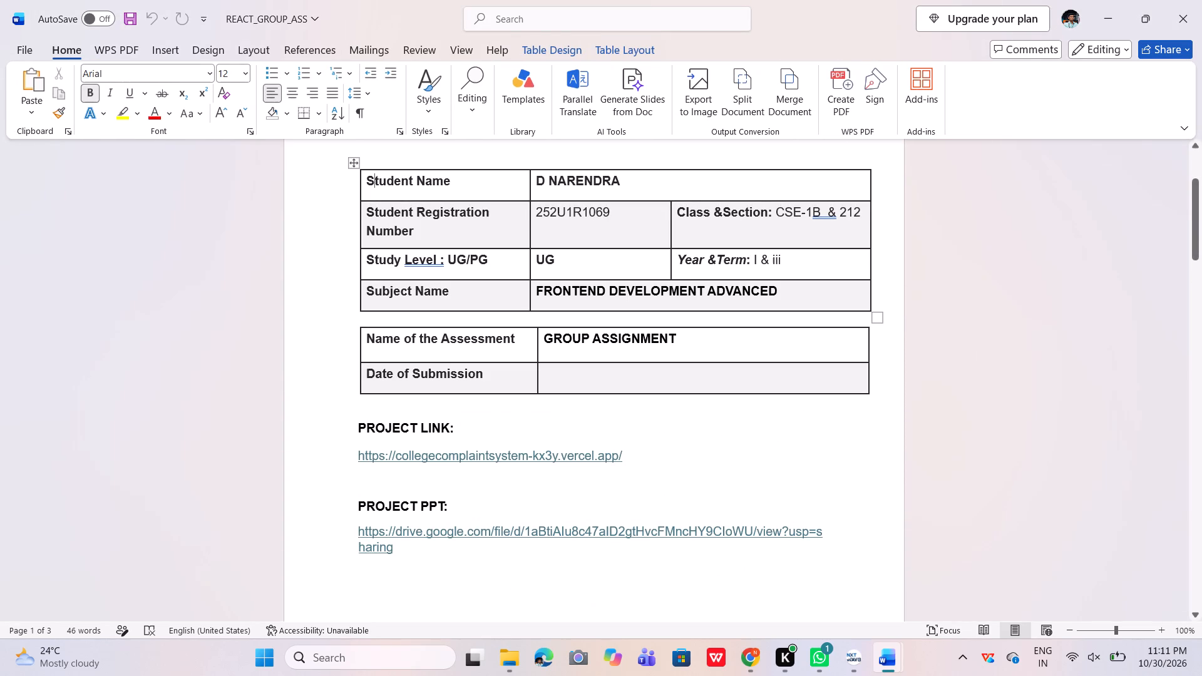
drag(362, 163, 548, 339)
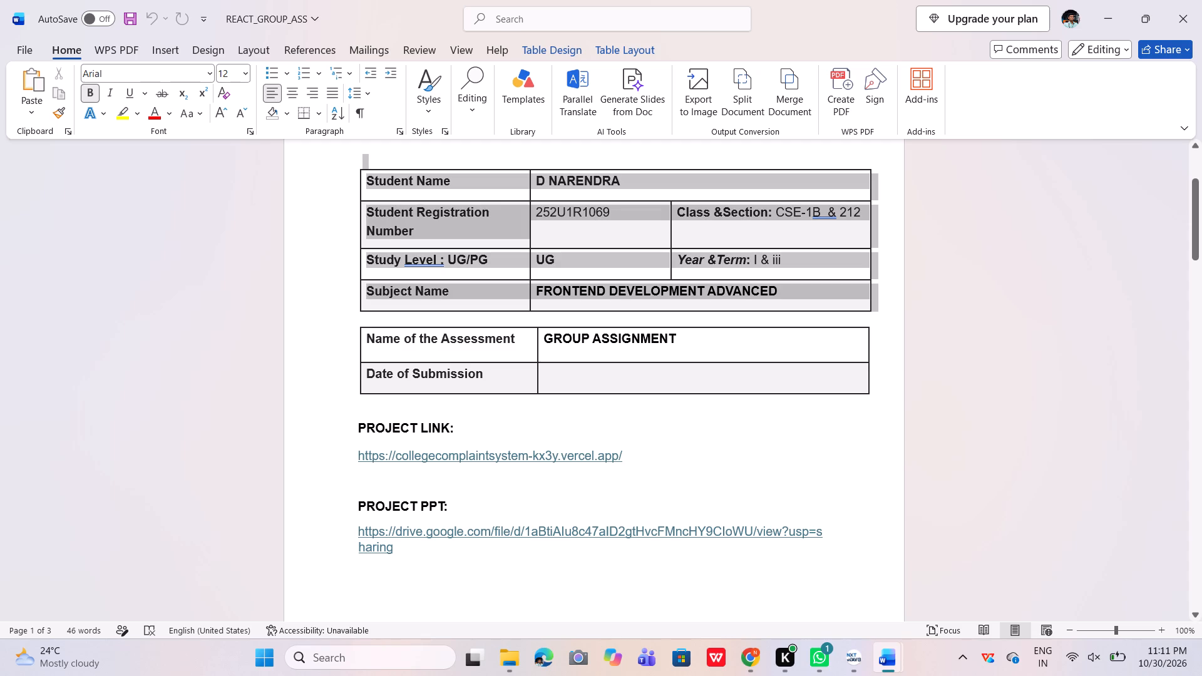
drag(548, 339, 557, 376)
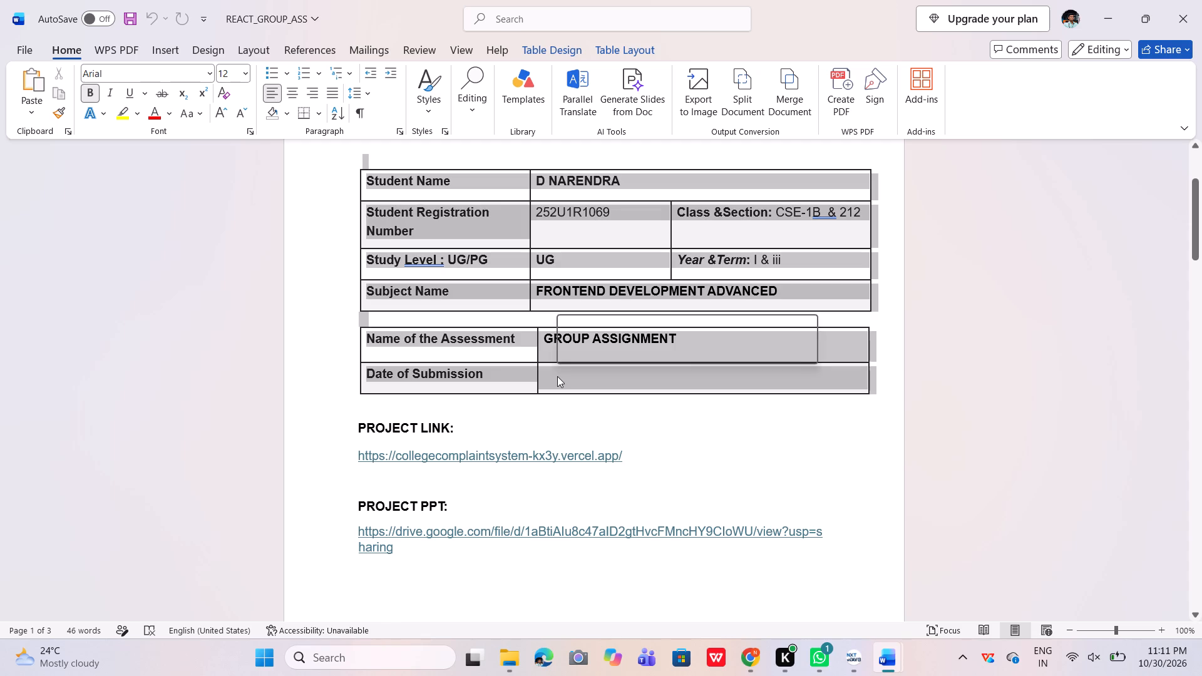
key(ctrl+c)
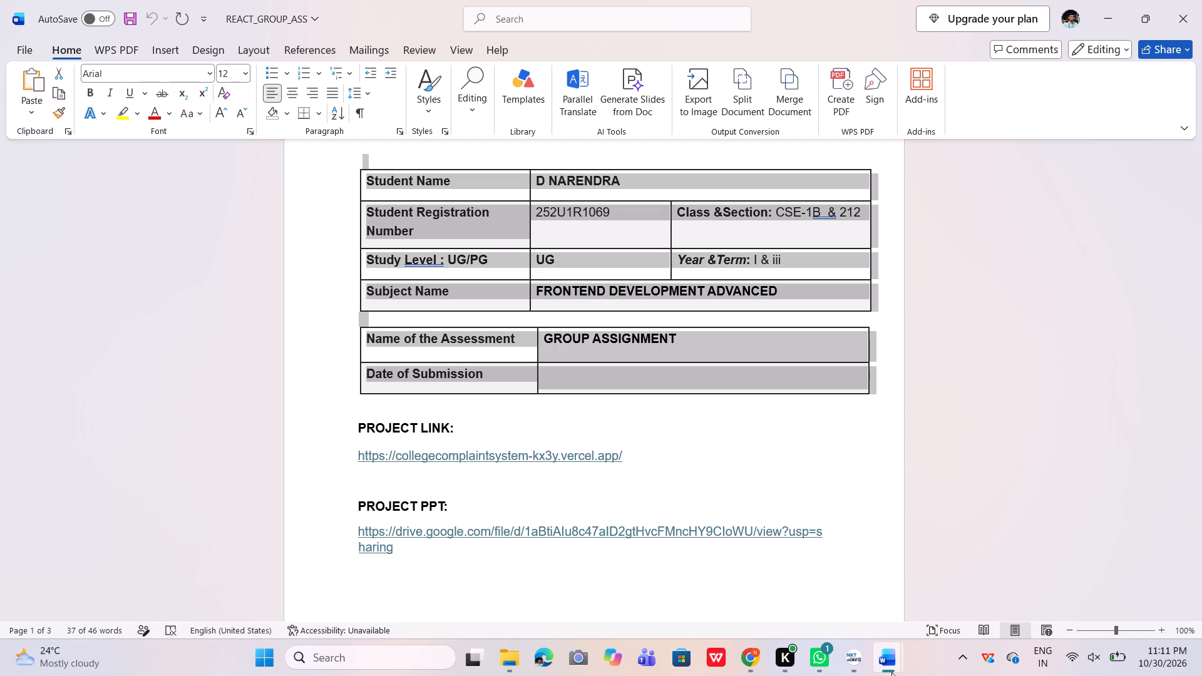
click(833, 593)
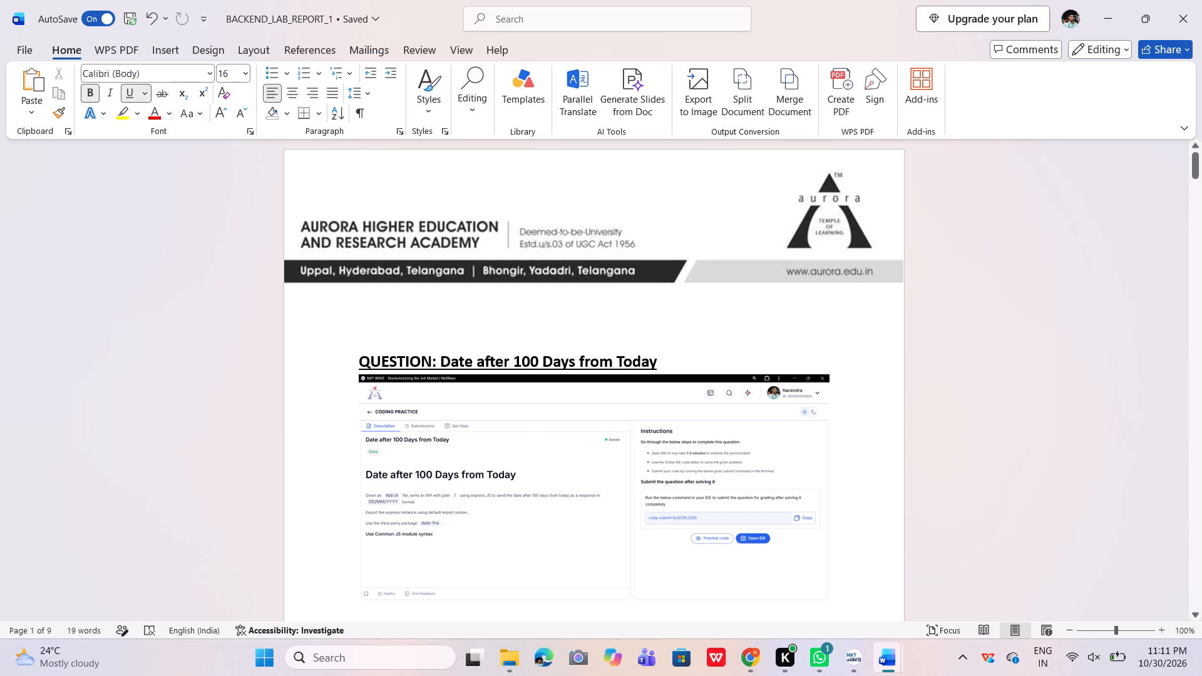
key(ctrl+v)
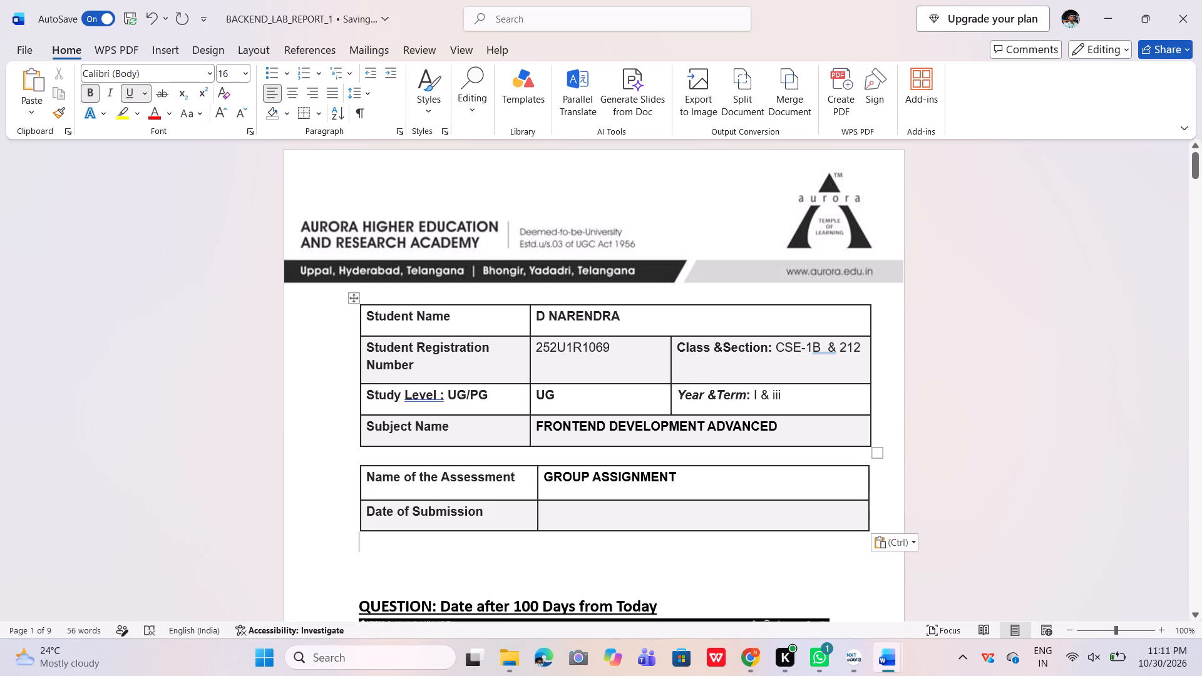
In the pasted student details table, change the class to CSE-2B and the Year & Term entry to II & ii.
click(813, 347)
key(BackSpace)
key(2)
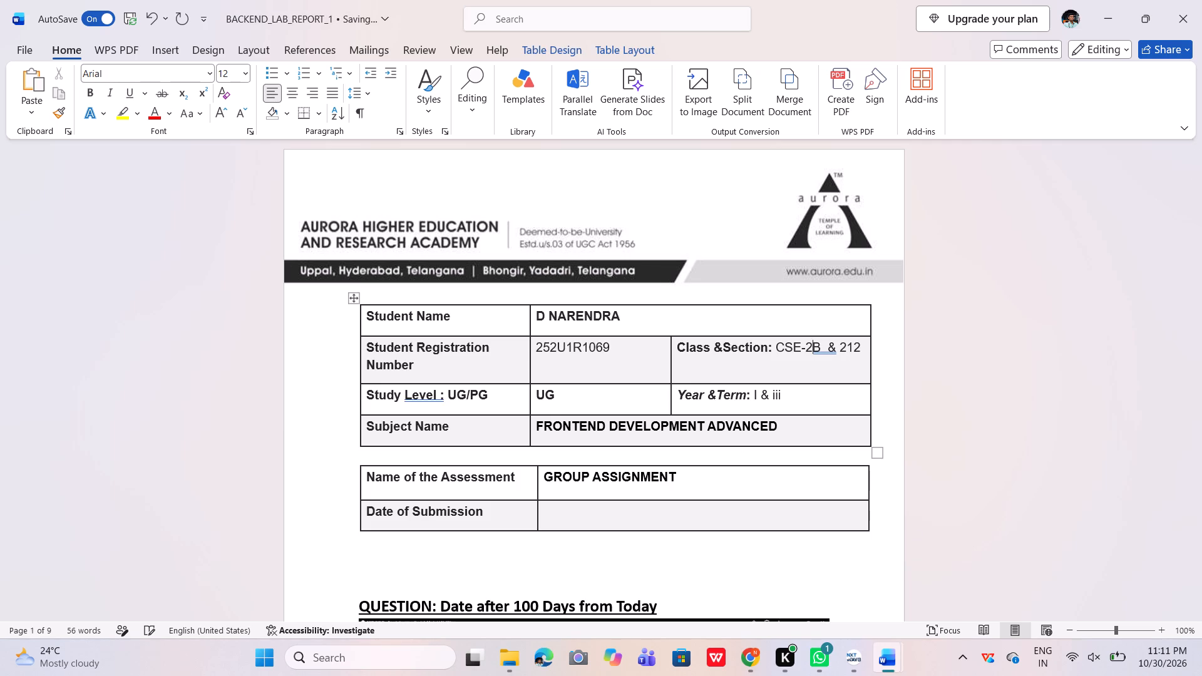
click(756, 396)
key(shift+i)
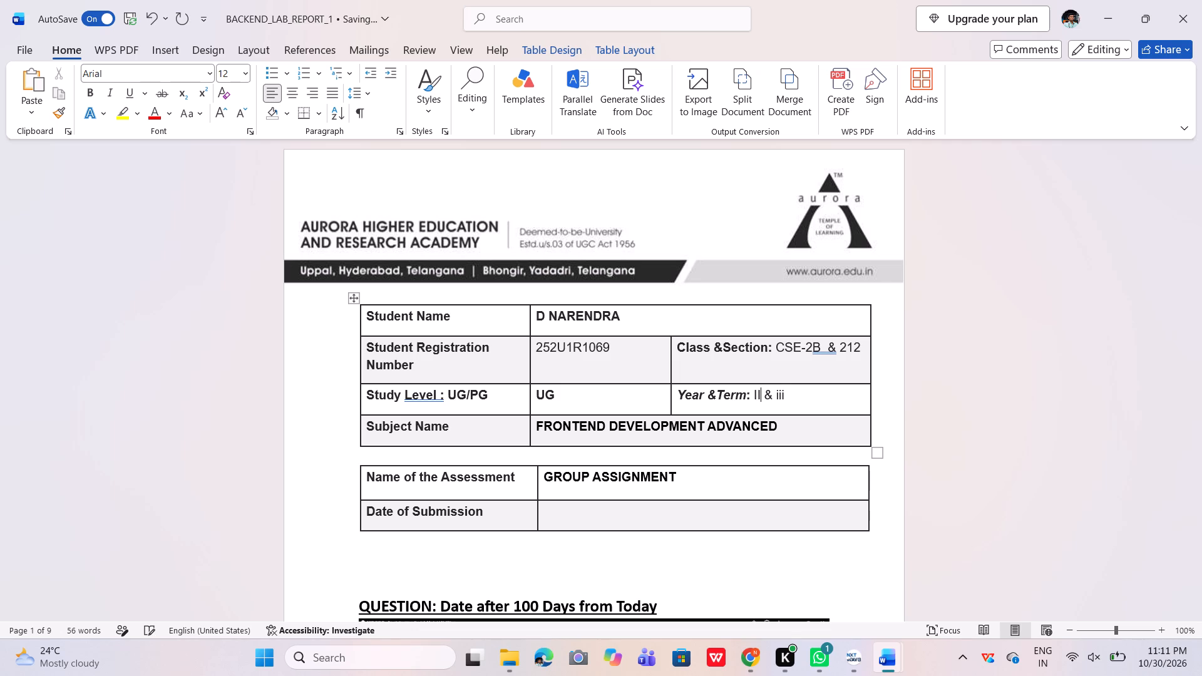
click(799, 399)
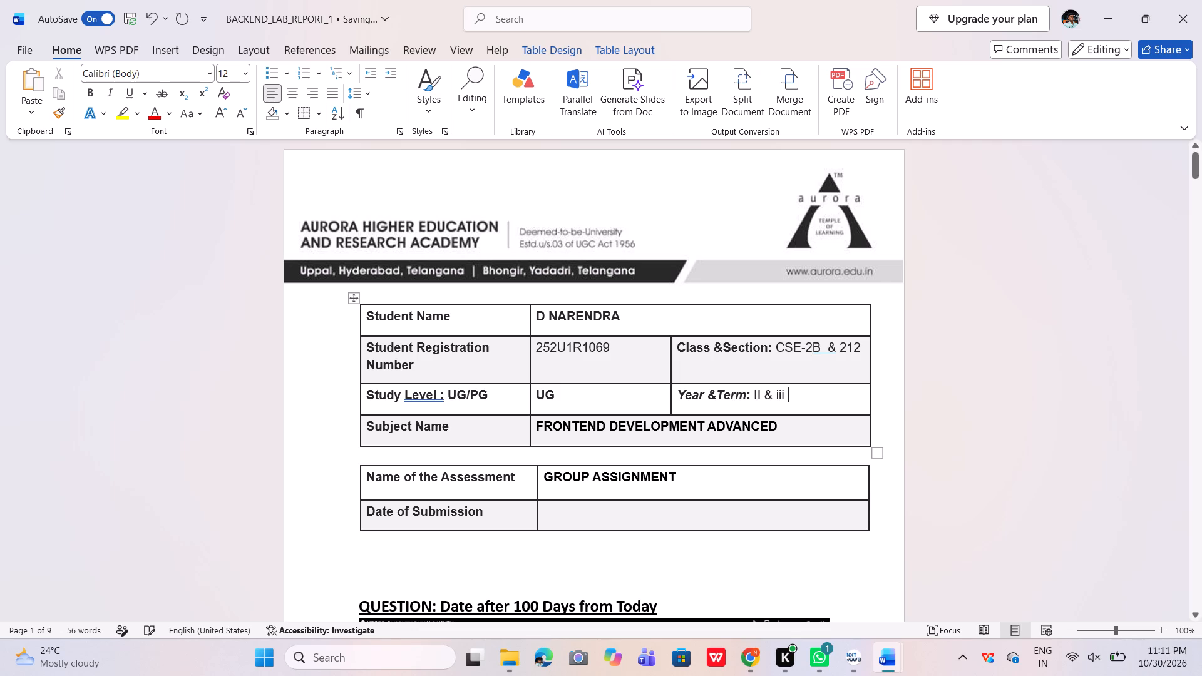
key(BackSpace)
key(BackSpace)
Replace the Subject Name entry with Backend Development Fundamentals, copied from the course heading on the Aurora University assessments page in Chrome.
drag(782, 432, 692, 430)
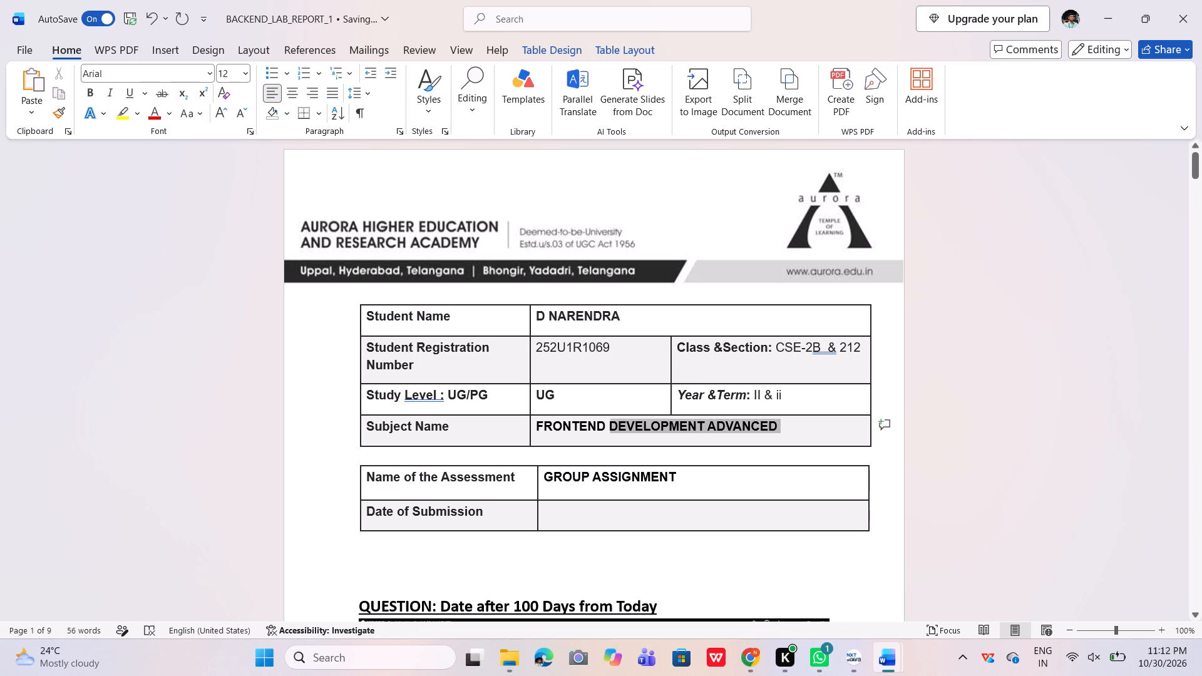
drag(692, 430, 609, 443)
drag(609, 443, 533, 432)
key(BackSpace)
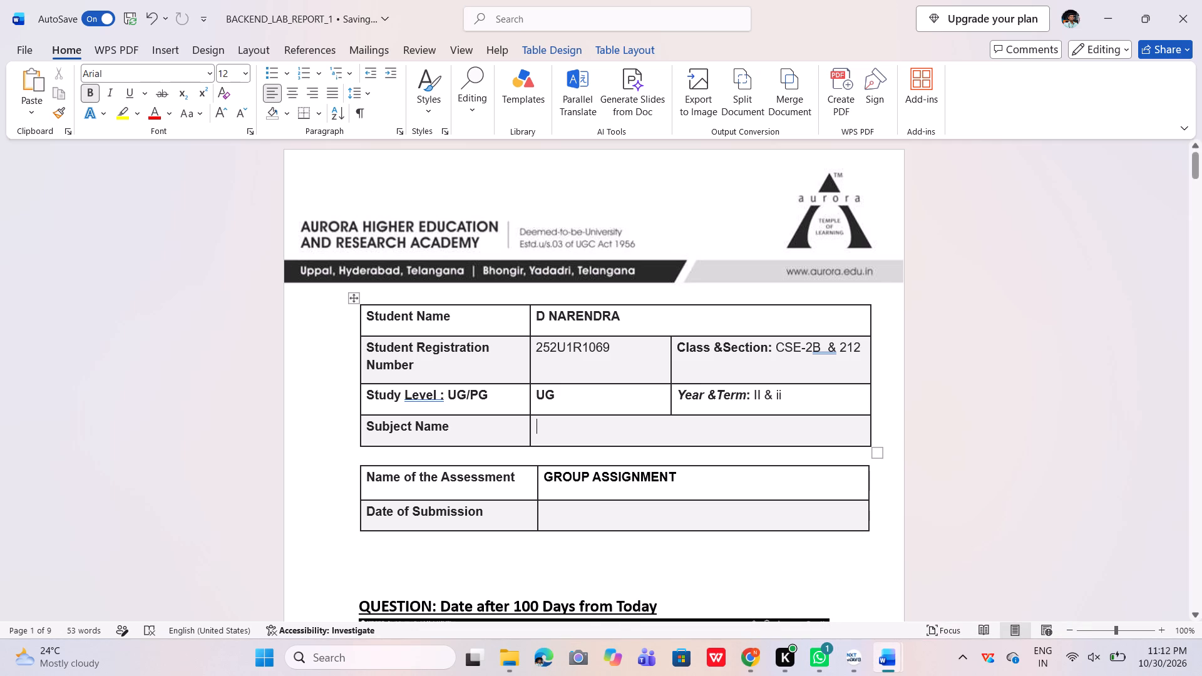
click(751, 668)
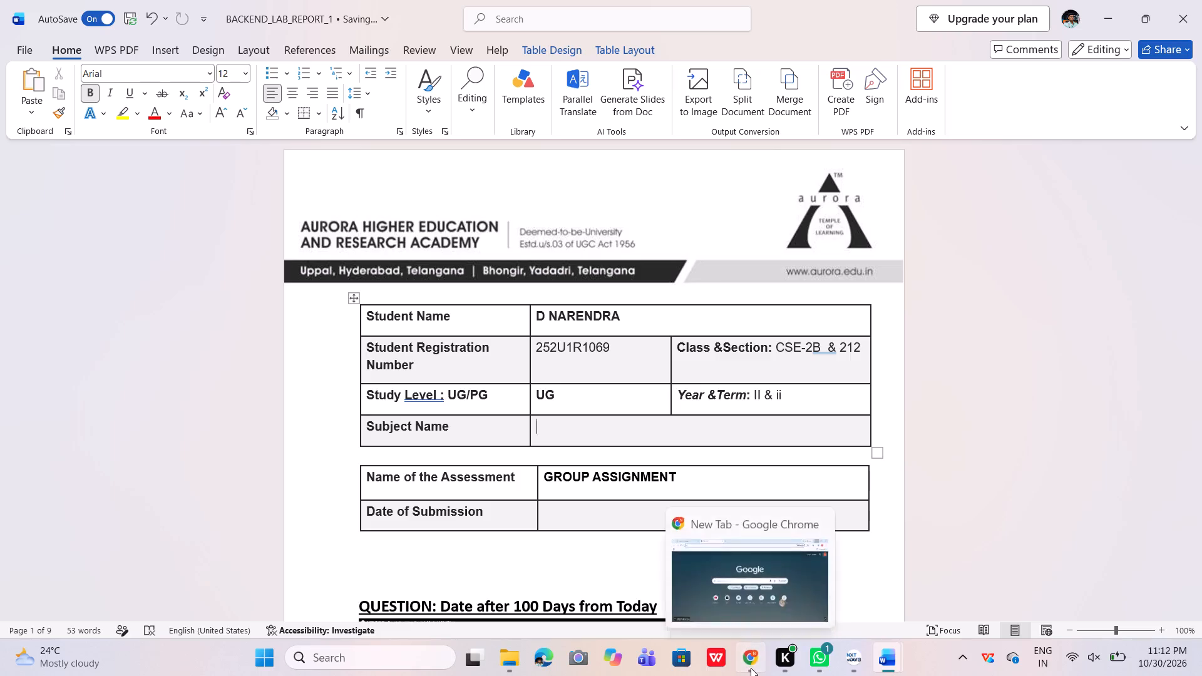
click(72, 0)
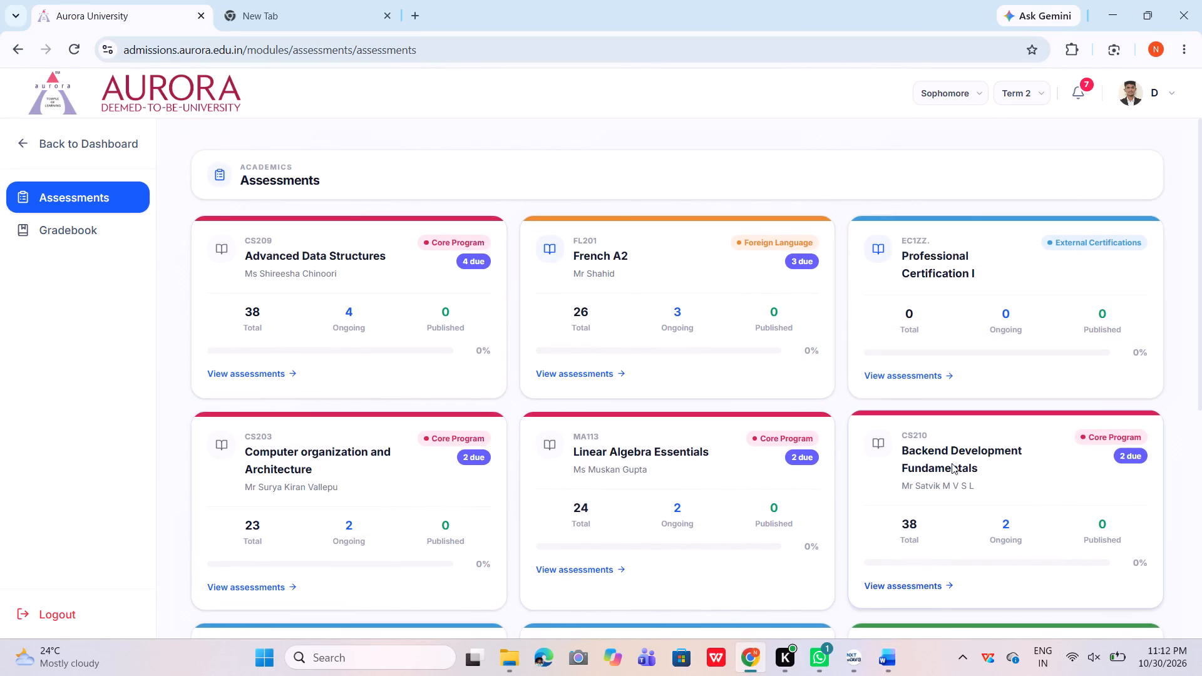
drag(977, 466, 905, 456)
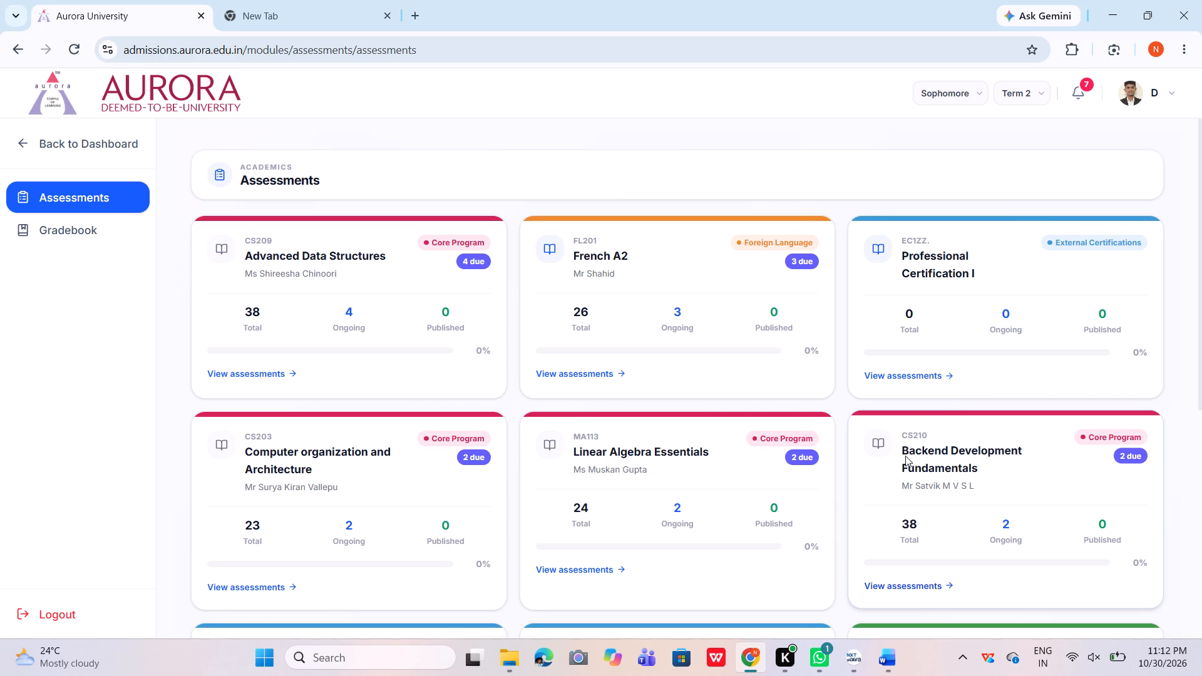
drag(905, 456, 902, 449)
click(902, 449)
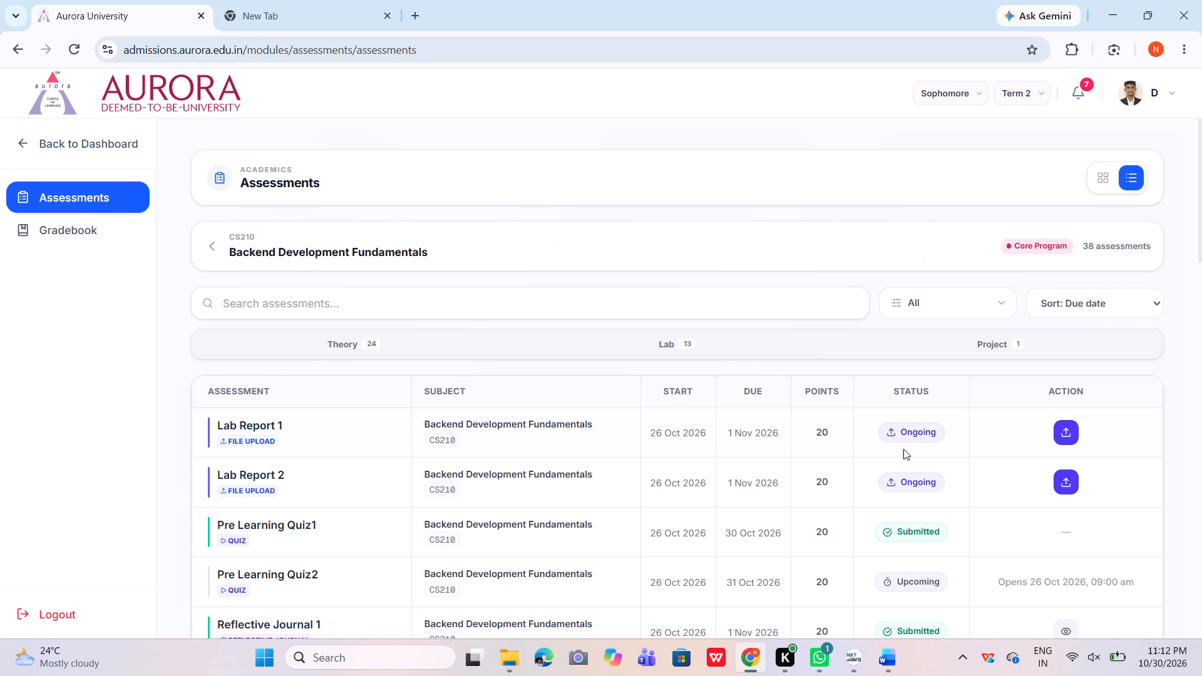
click(699, 158)
drag(426, 248, 255, 243)
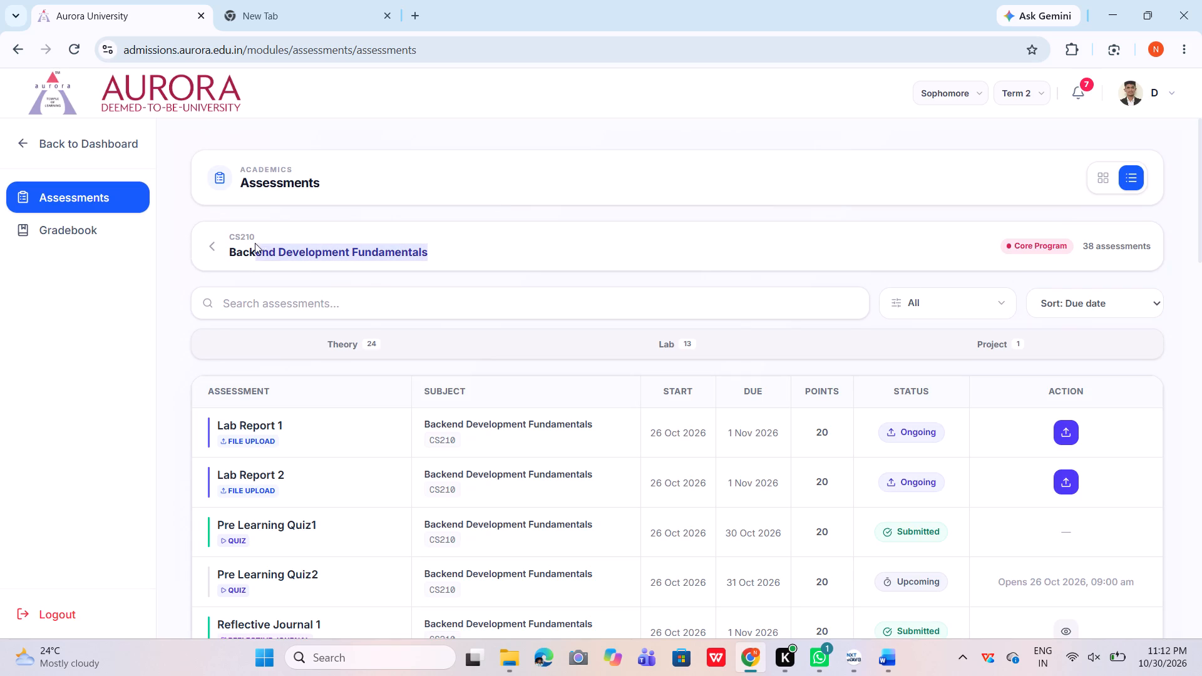
drag(255, 243, 229, 245)
key(ctrl+c)
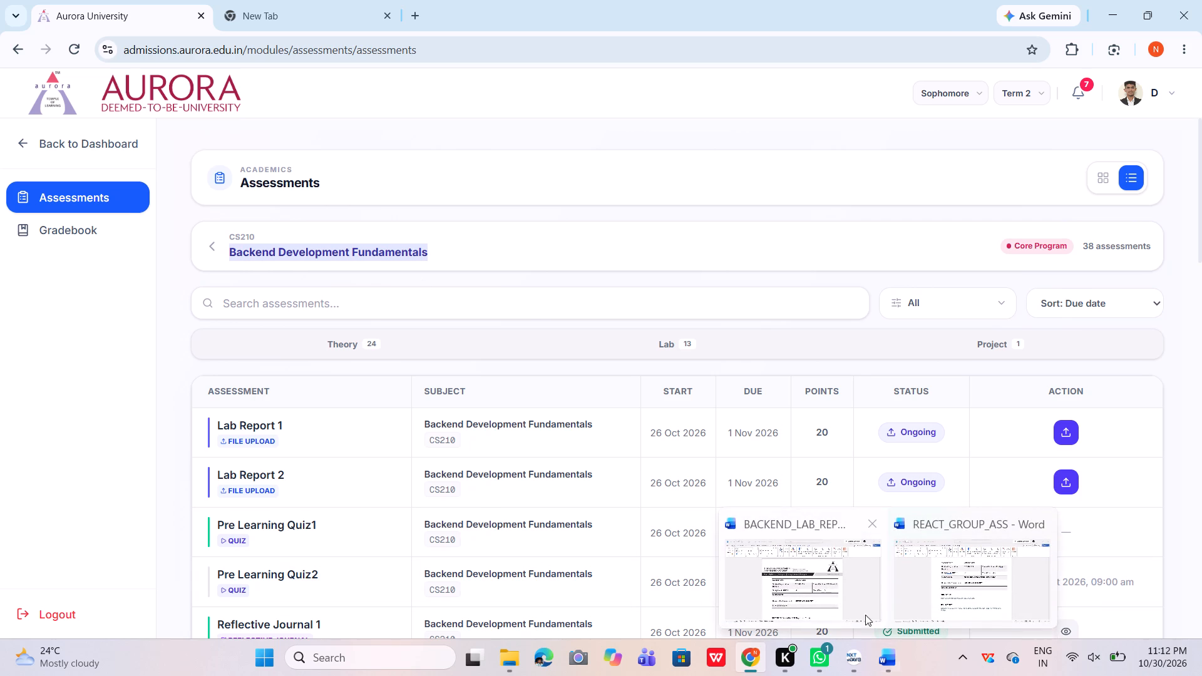
click(832, 594)
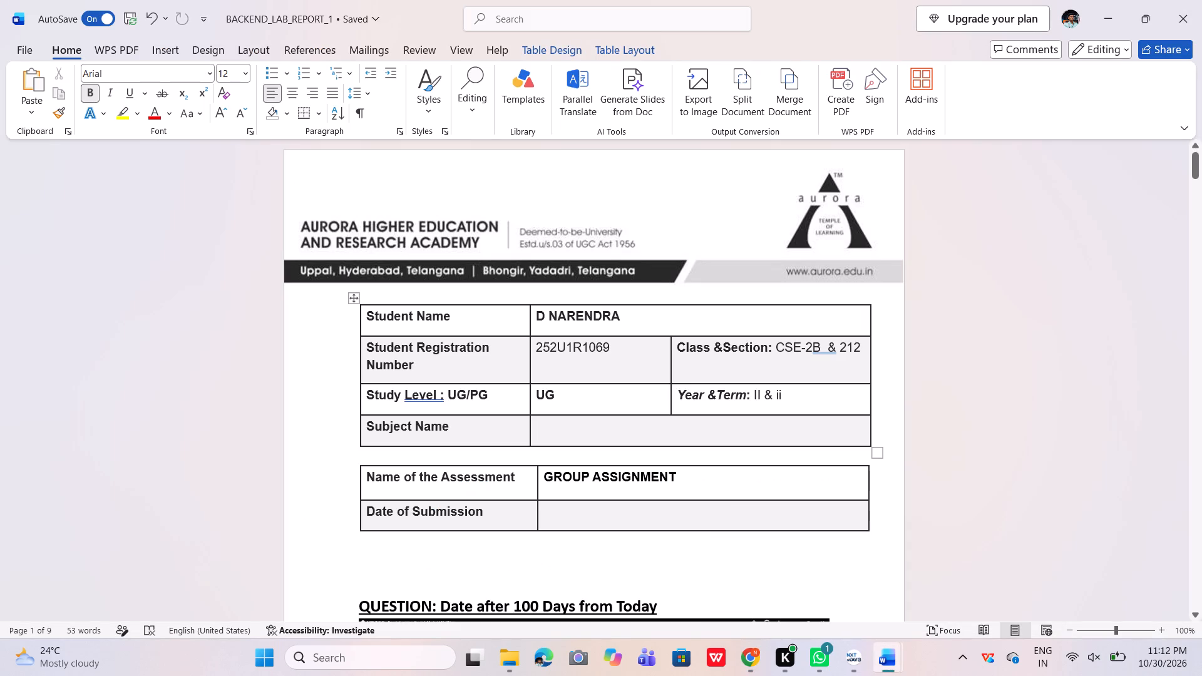
key(ctrl+v)
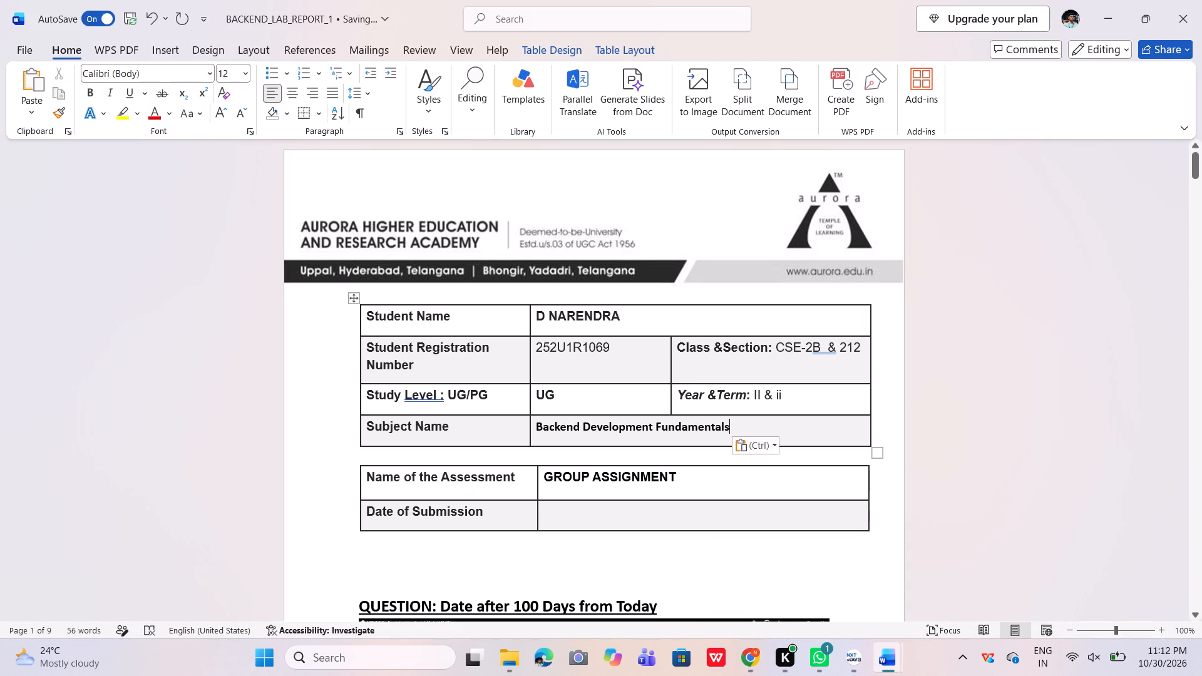
Replace the Name of the Assessment entry in the second table with LAB REPORT-1.
click(681, 476)
key(BackSpace)
key(BackSpace)
key(BackSpace)
key(BackSpace)
key(BackSpace)
key(BackSpace)
key(BackSpace)
key(BackSpace)
key(BackSpace)
key(BackSpace)
key(BackSpace)
key(BackSpace)
key(BackSpace)
key(BackSpace)
key(BackSpace)
key(BackSpace)
key(BackSpace)
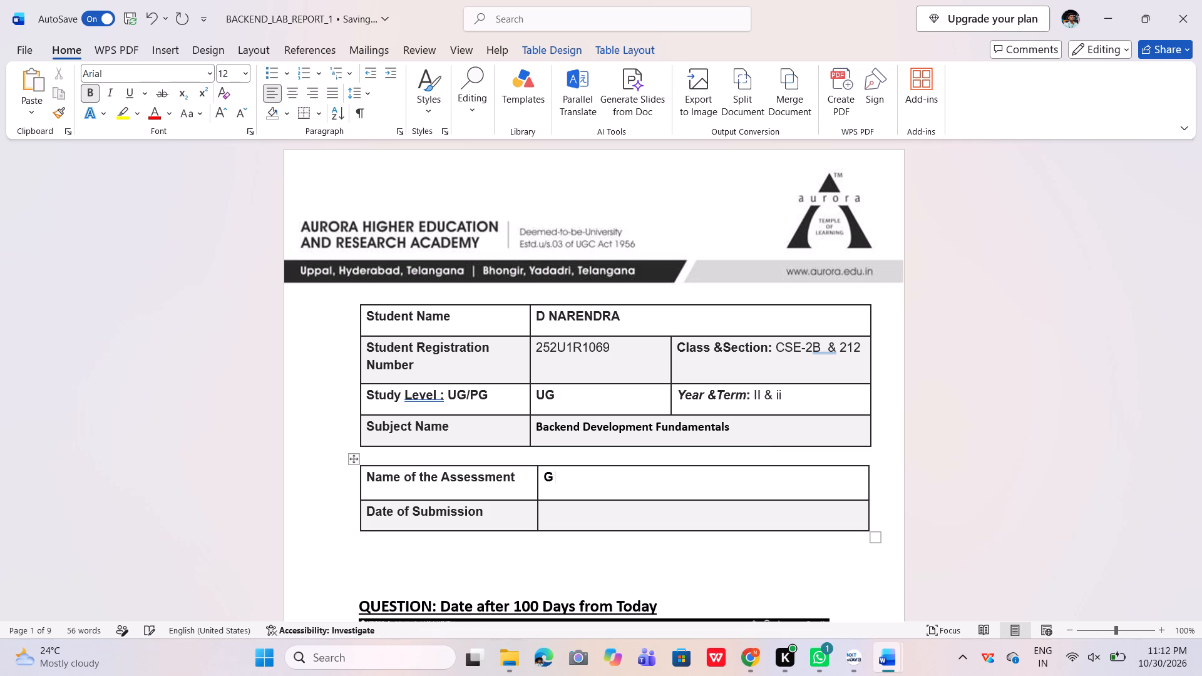
key(BackSpace)
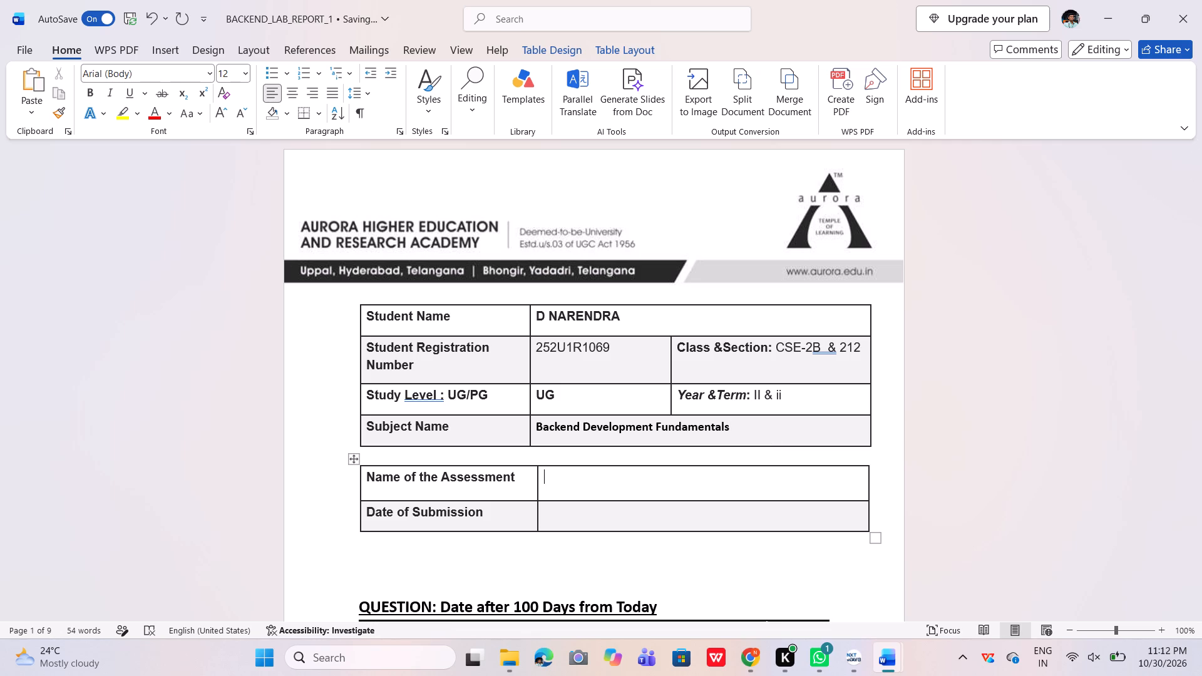
key(n)
key(BackSpace)
text(LAB)
key(space)
text(REPORT)
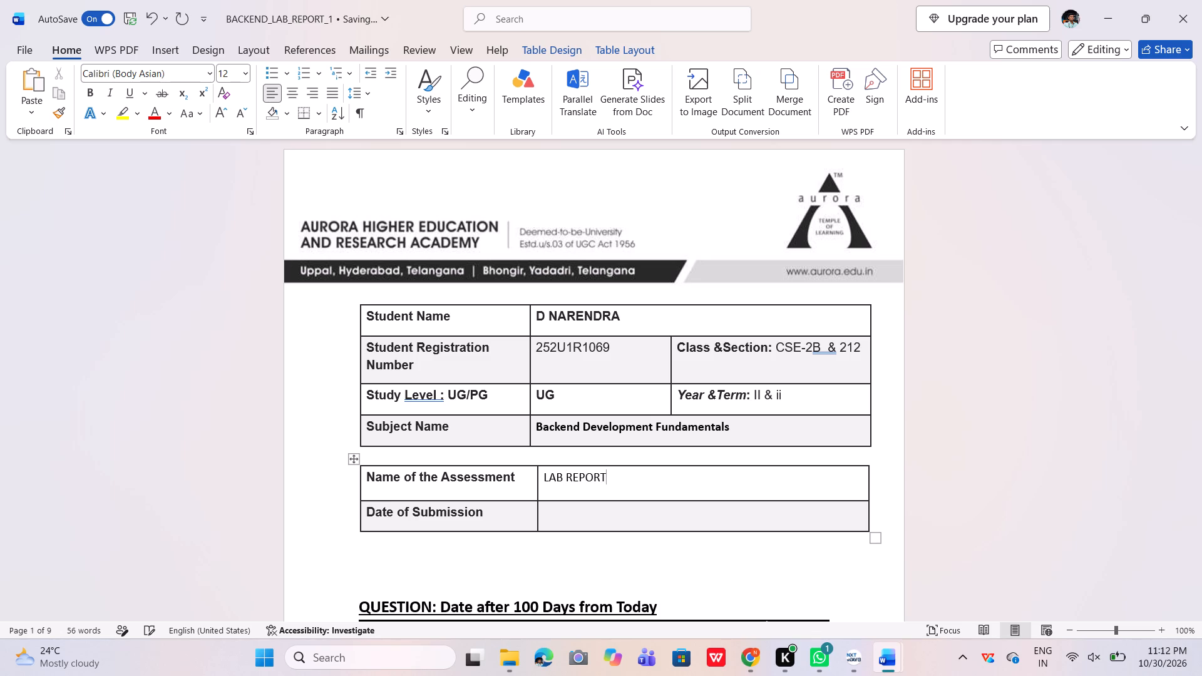
key(equal)
key(BackSpace)
key(minus)
key(1)
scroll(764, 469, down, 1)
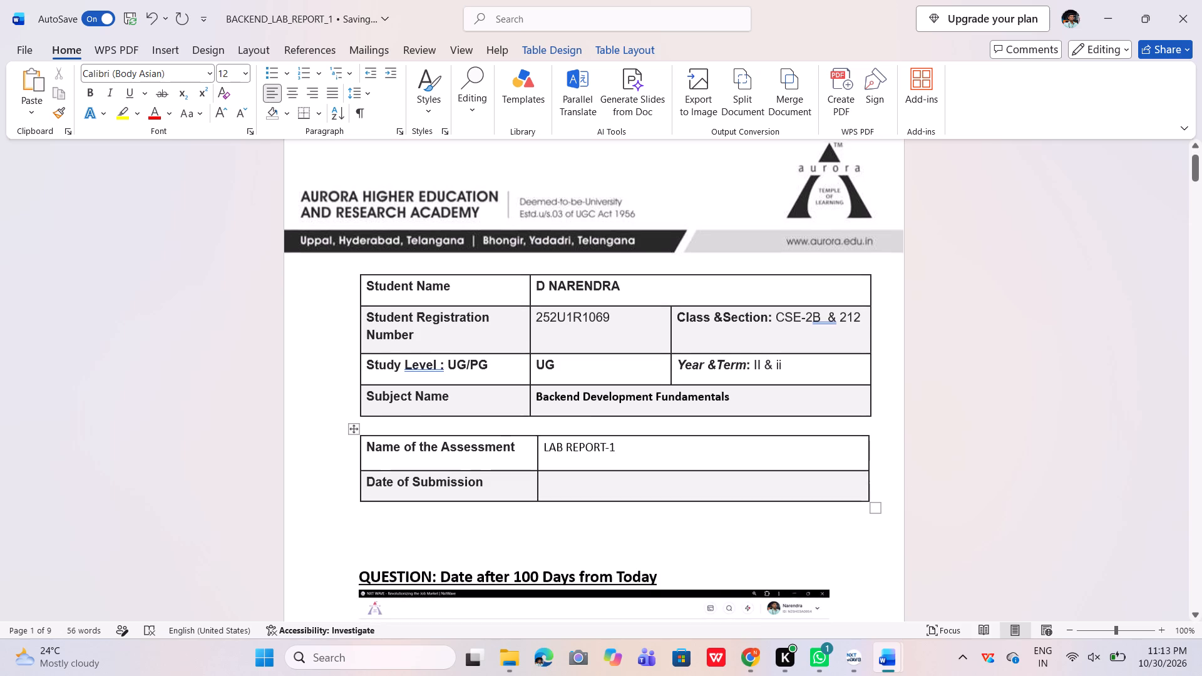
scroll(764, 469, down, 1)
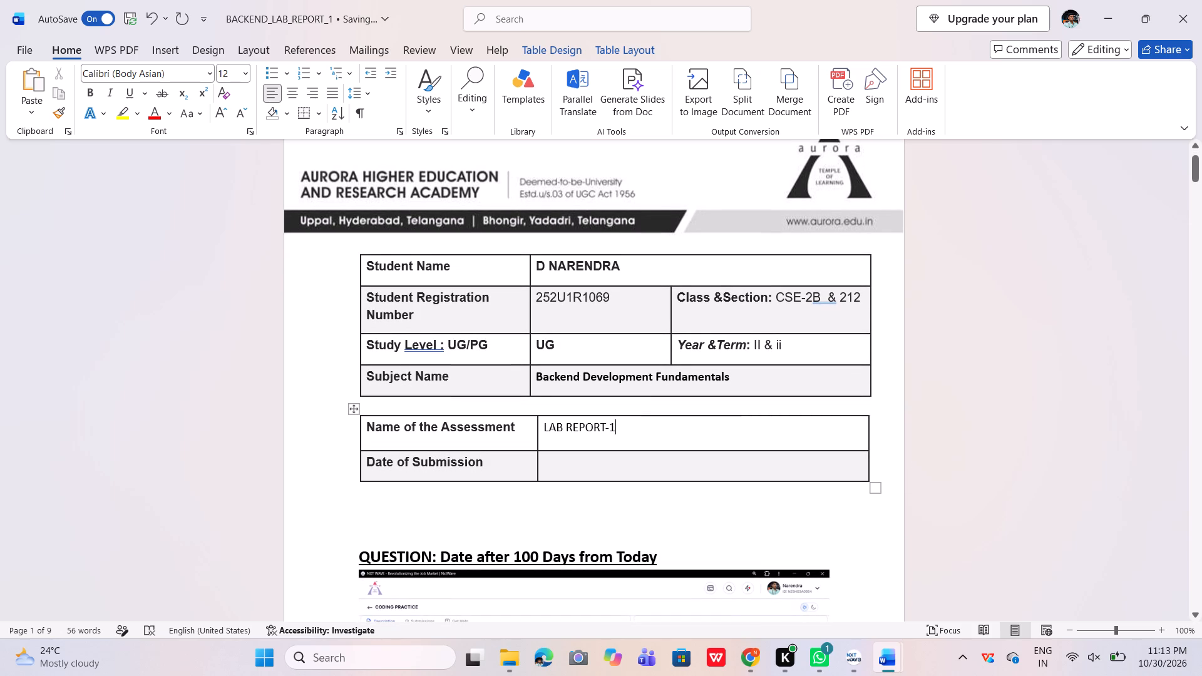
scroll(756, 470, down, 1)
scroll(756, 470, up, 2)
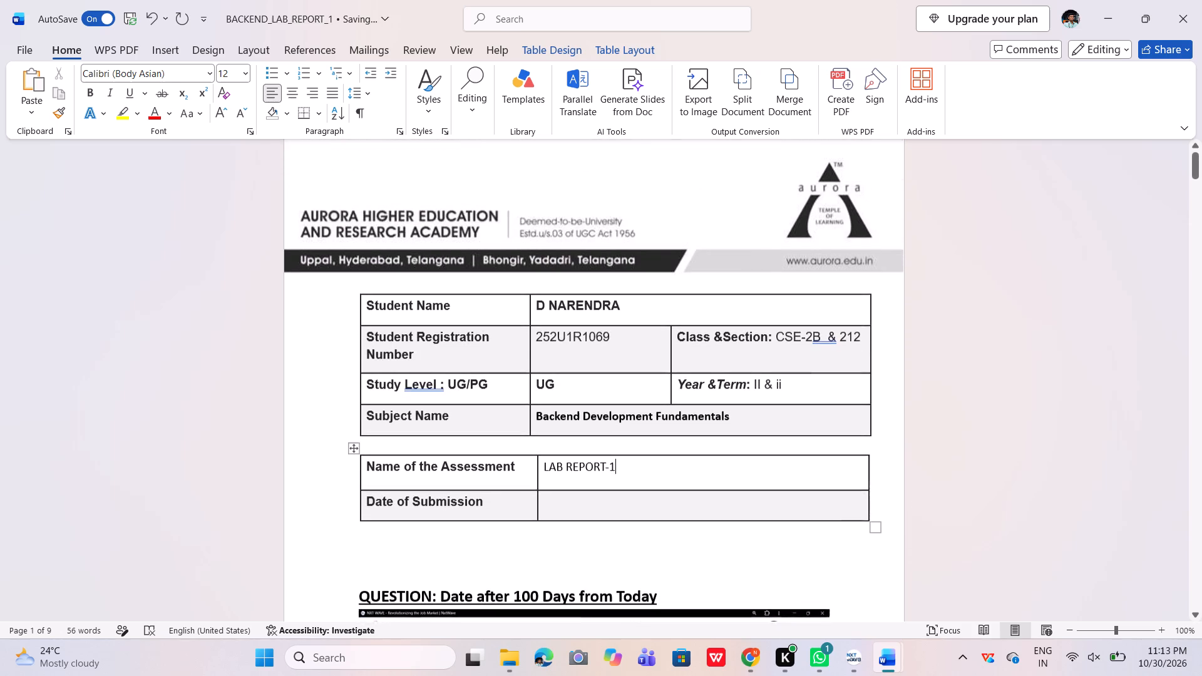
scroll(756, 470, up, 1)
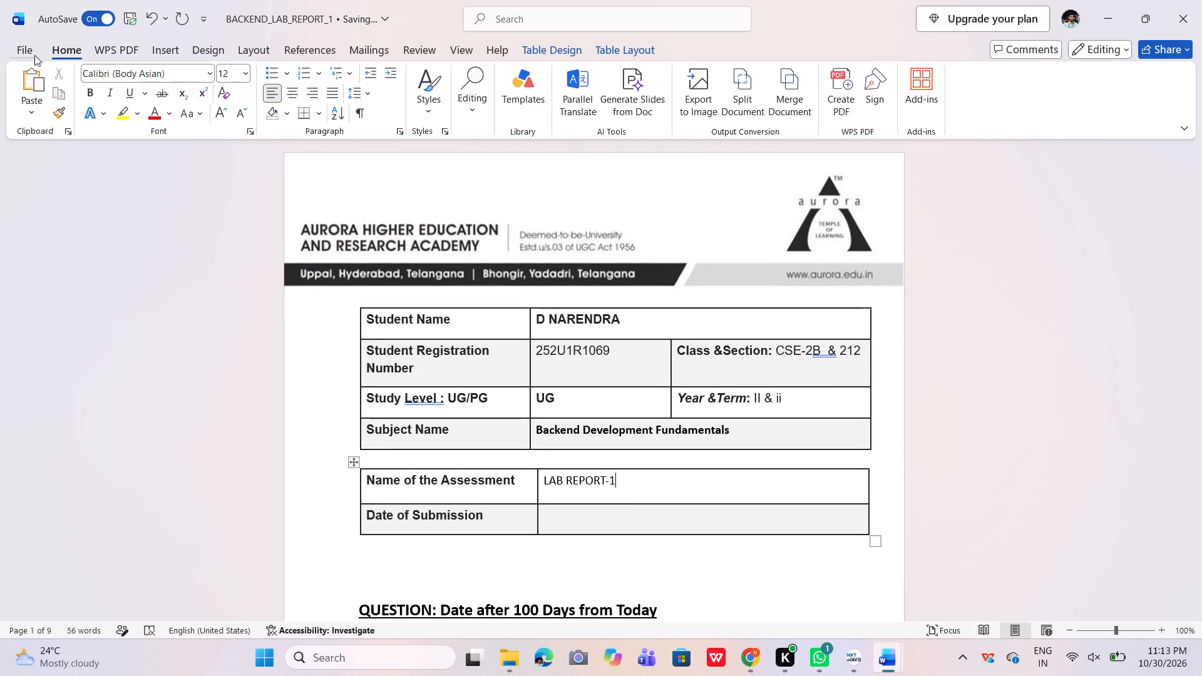
Save a copy of the report as Word document BACKEND_LAB_REPORT_1 in this PC's Downloads folder and close the document.
click(33, 53)
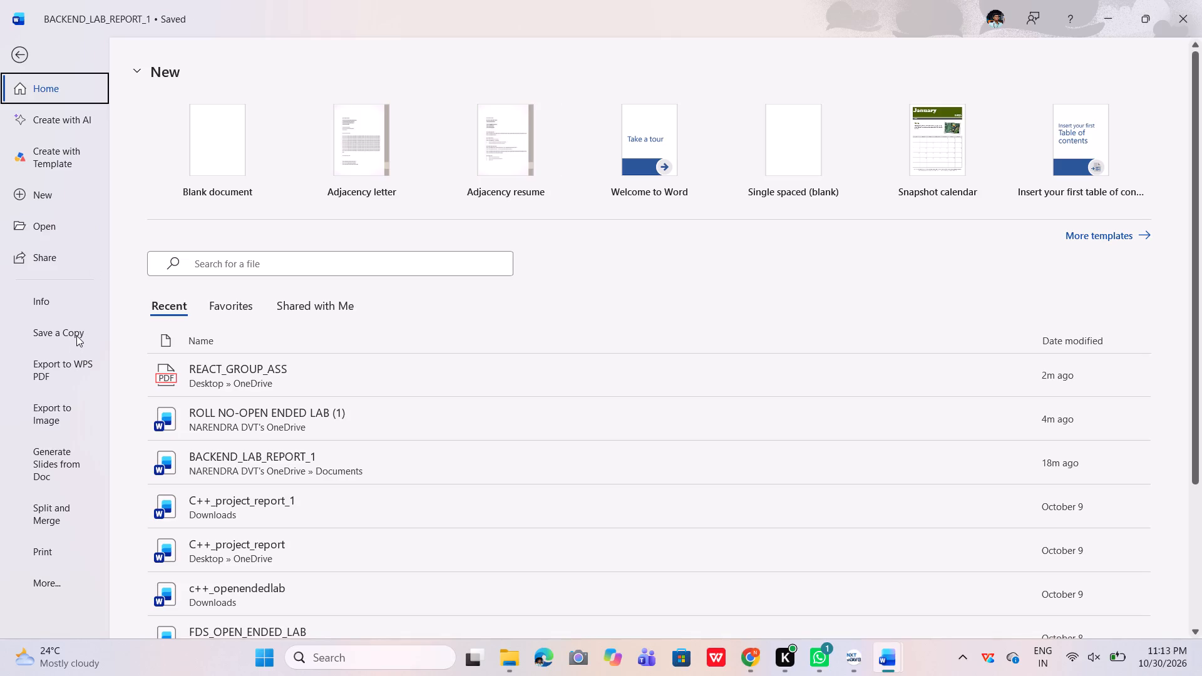
click(76, 335)
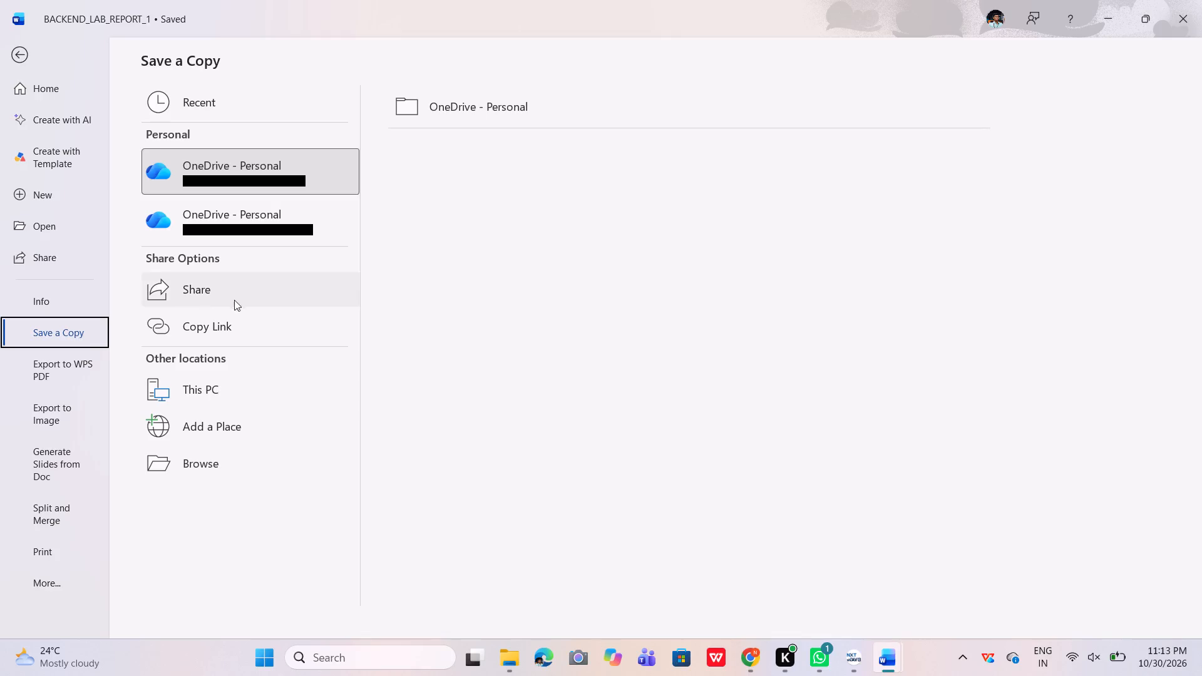
click(224, 372)
click(471, 247)
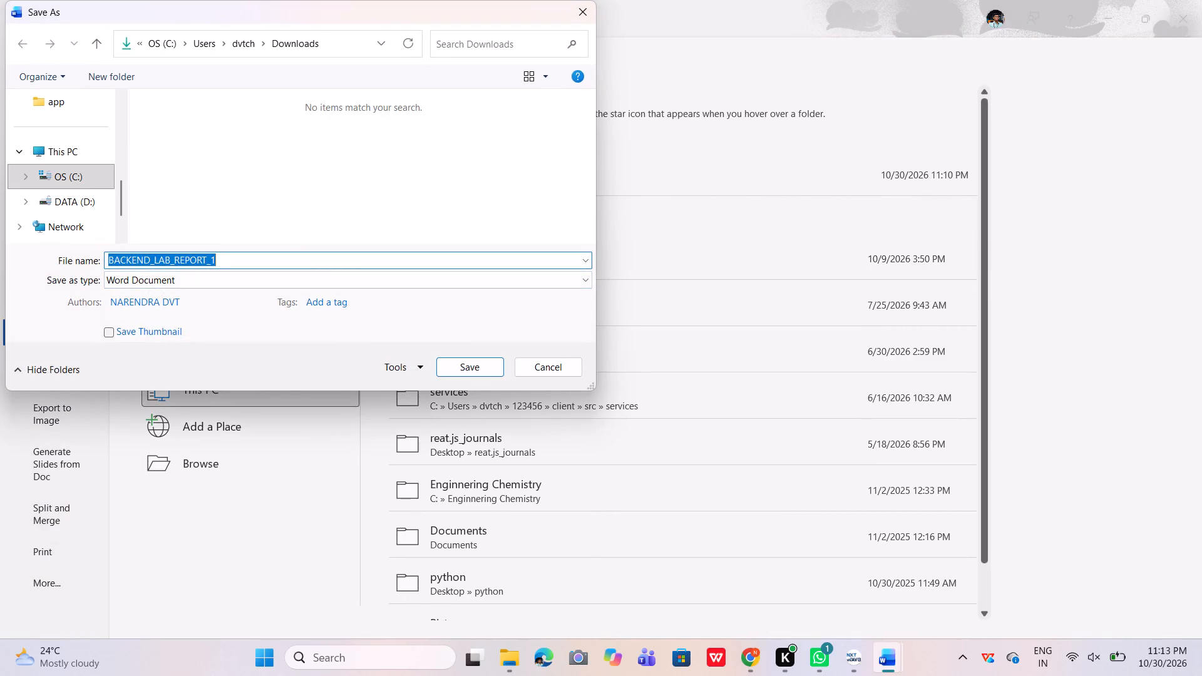
click(339, 259)
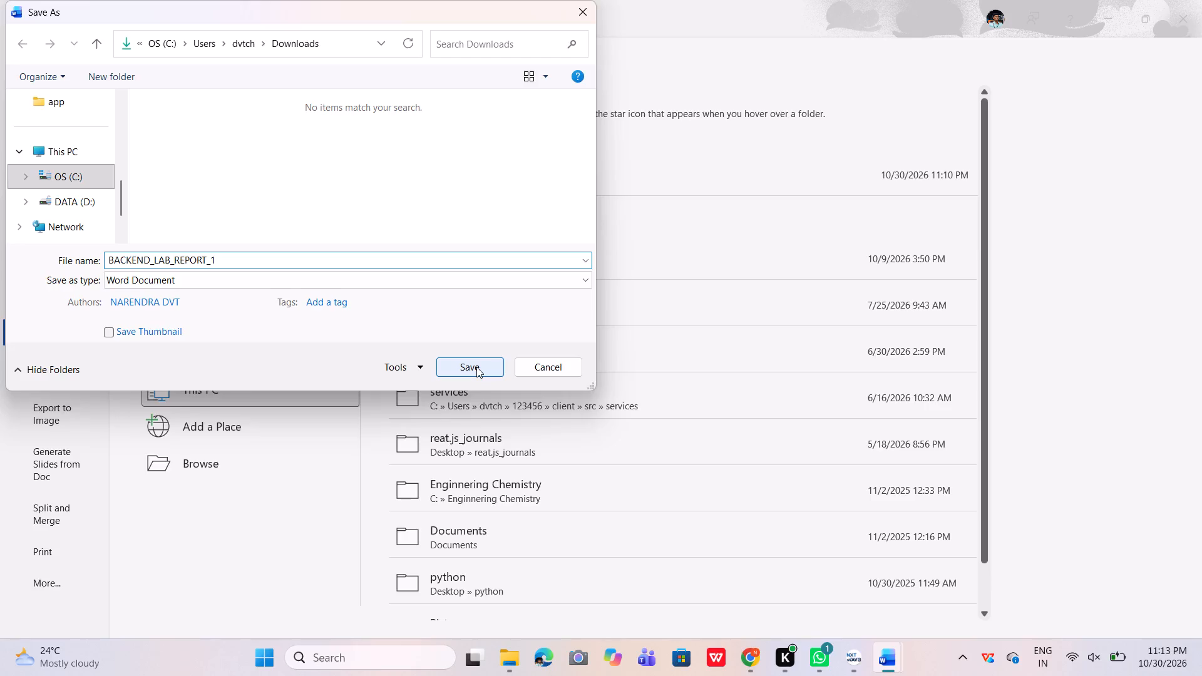
click(476, 367)
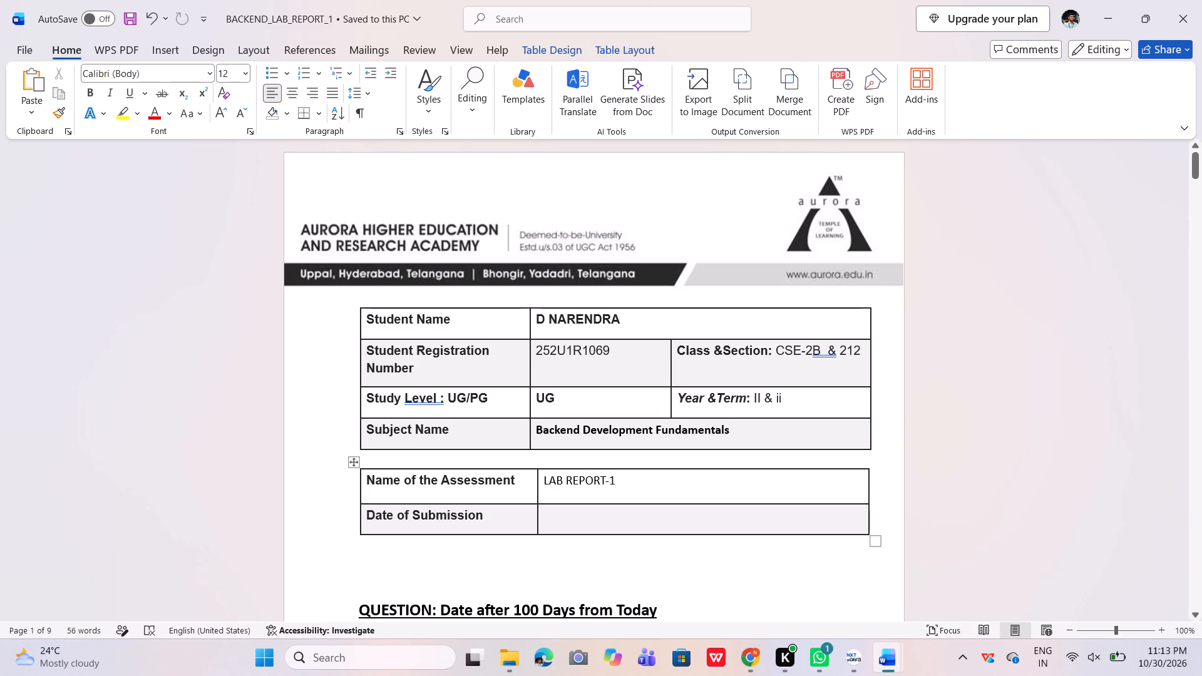
click(1198, 0)
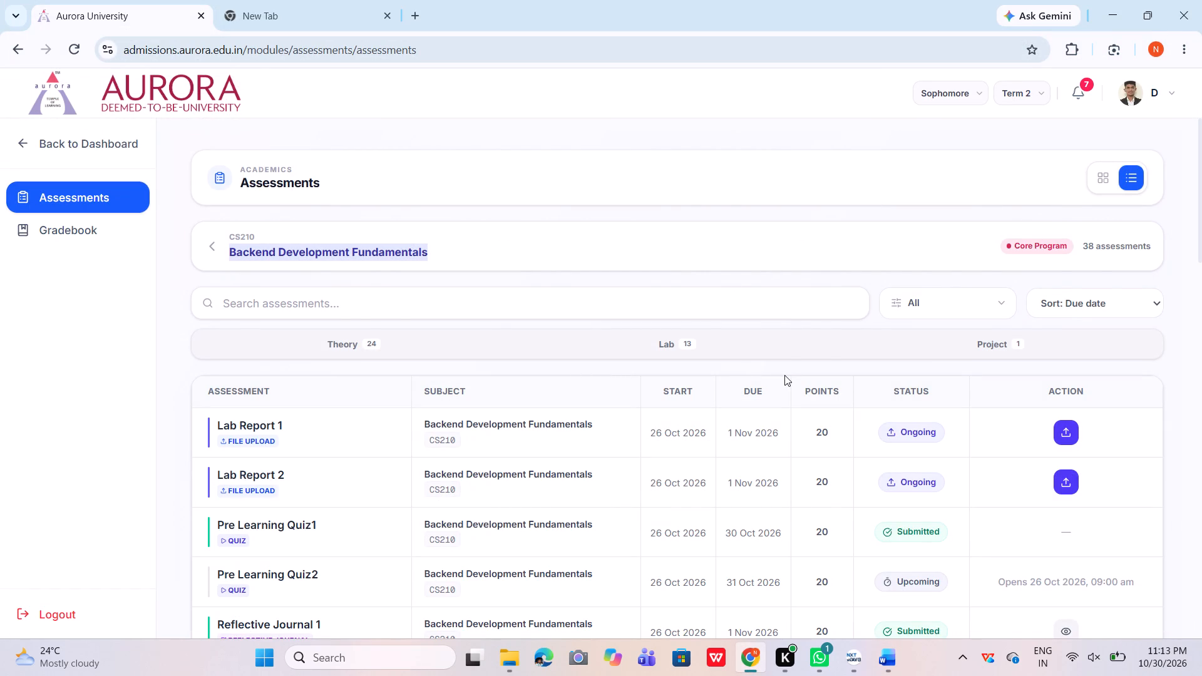
Search for ilovepdf in Chrome's New Tab page and open iLovePDF's Word to PDF converter.
click(373, 4)
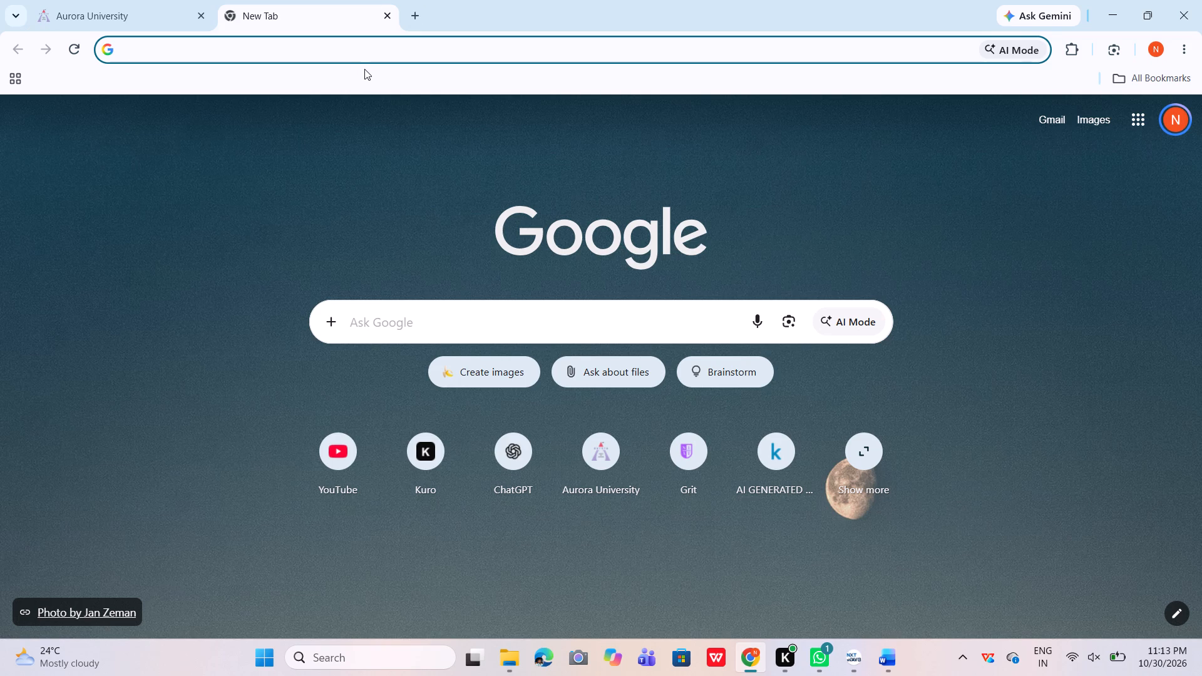
key(i)
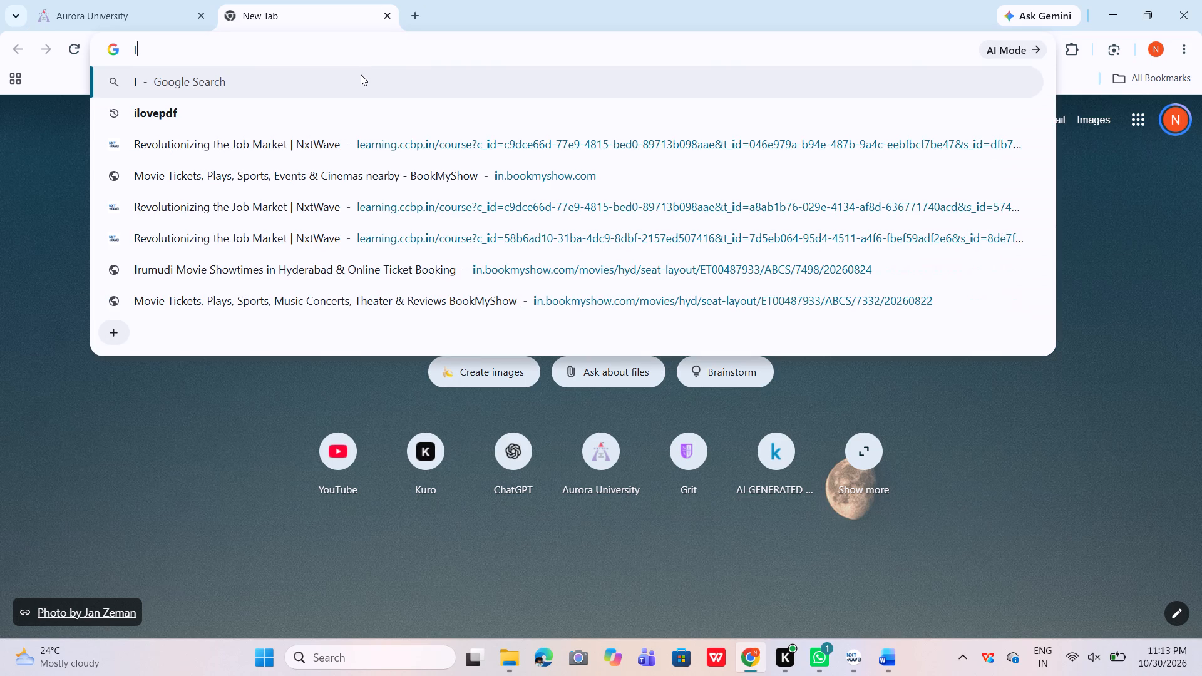
click(348, 108)
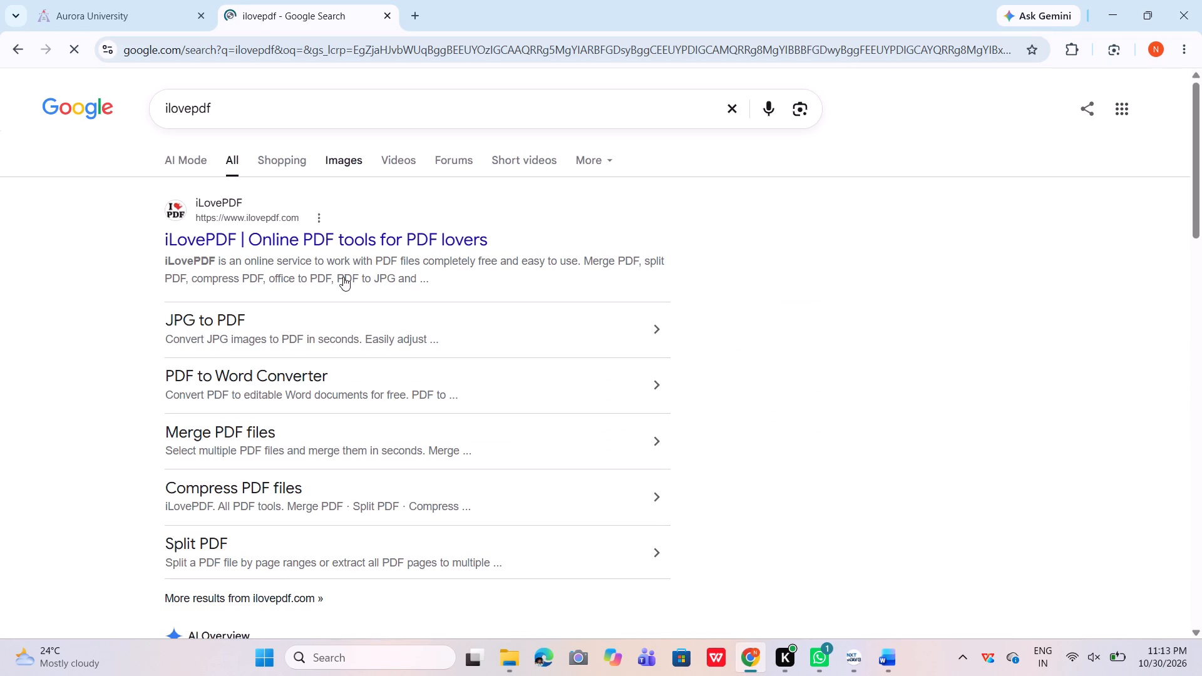
click(273, 233)
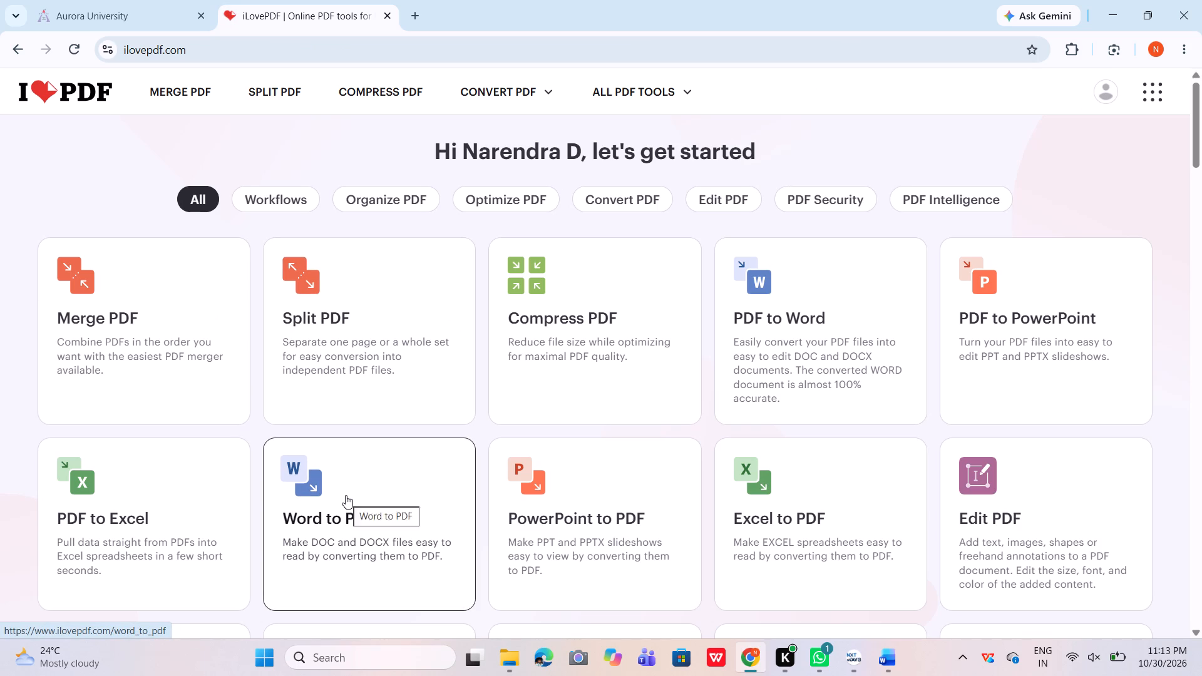
click(346, 495)
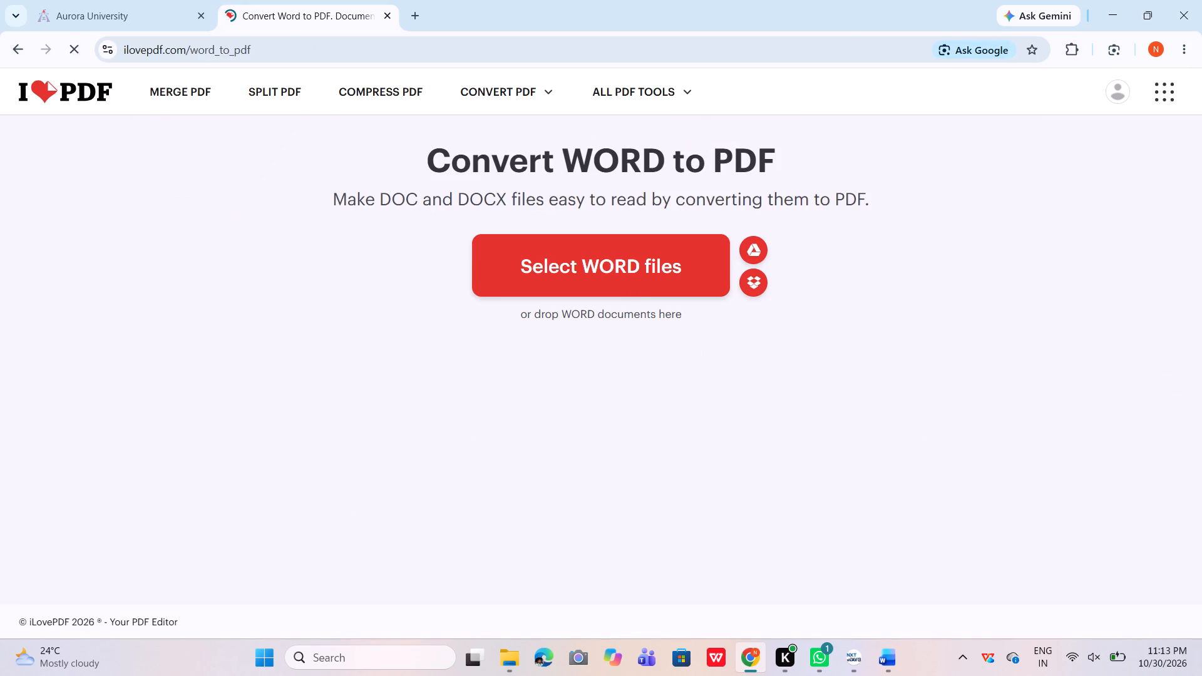
click(636, 277)
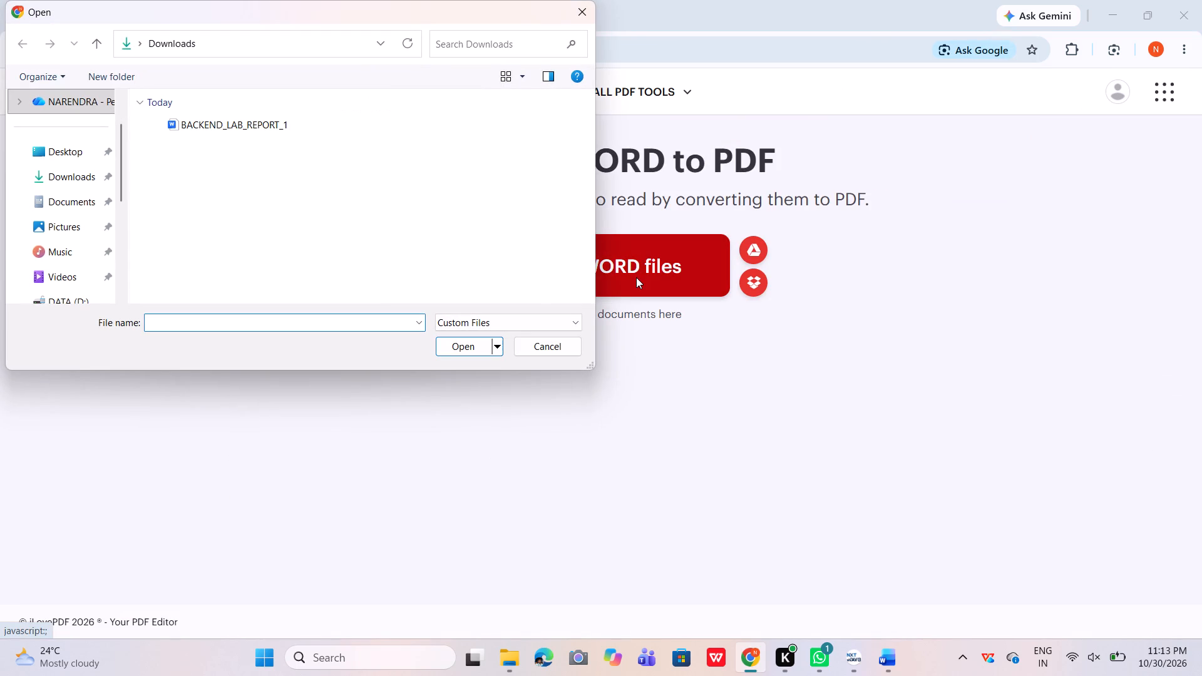
click(271, 114)
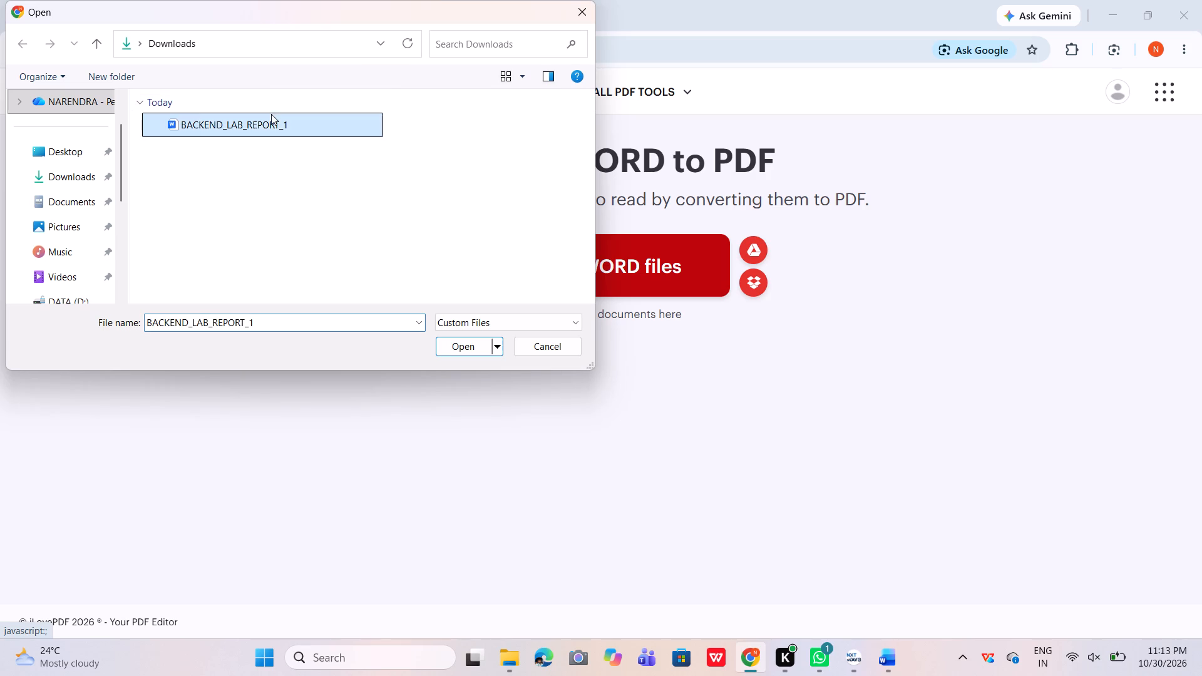
click(454, 351)
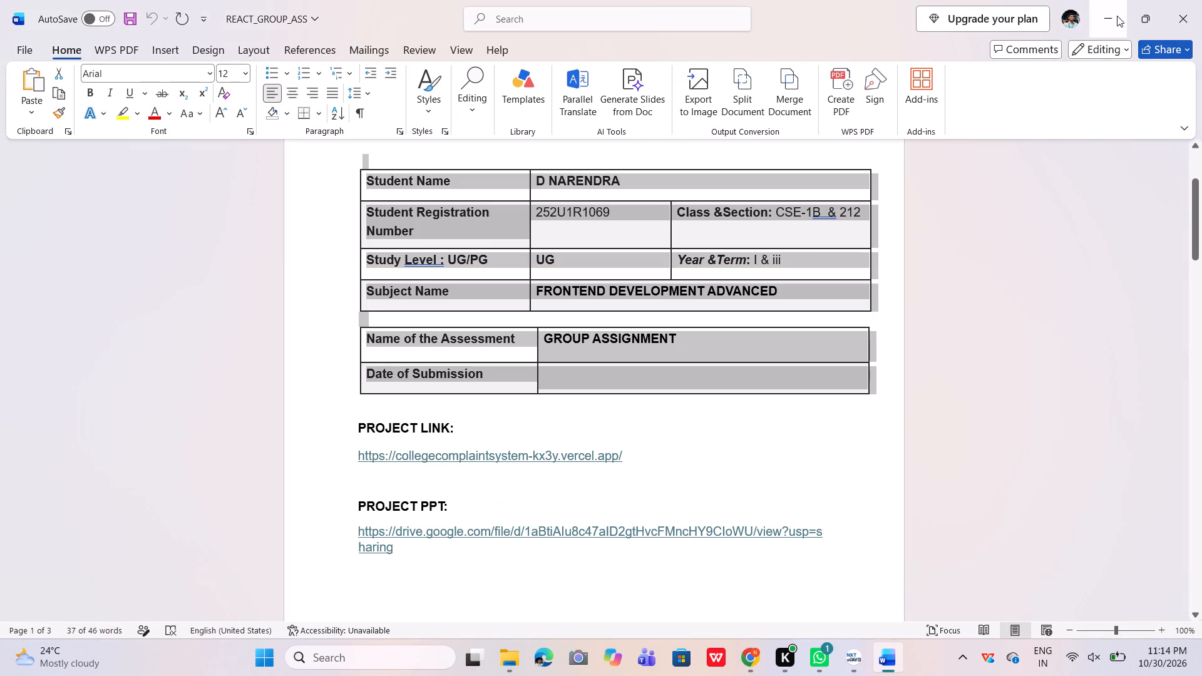
scroll(939, 200, up, 1)
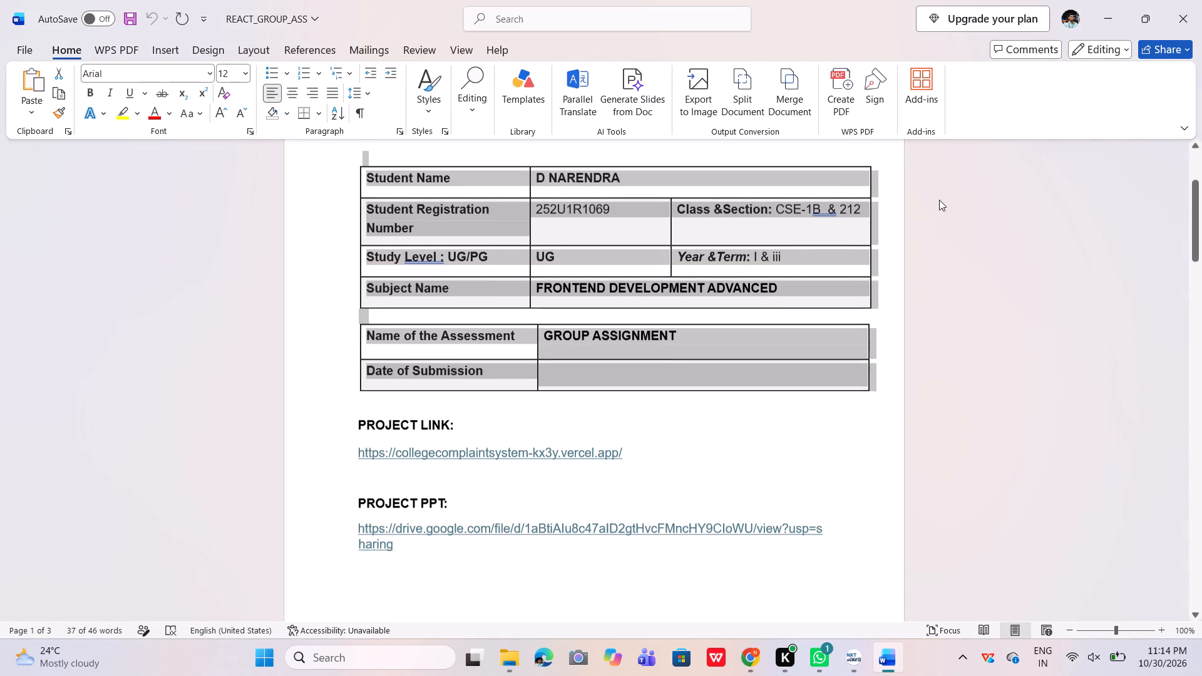
scroll(939, 200, up, 1)
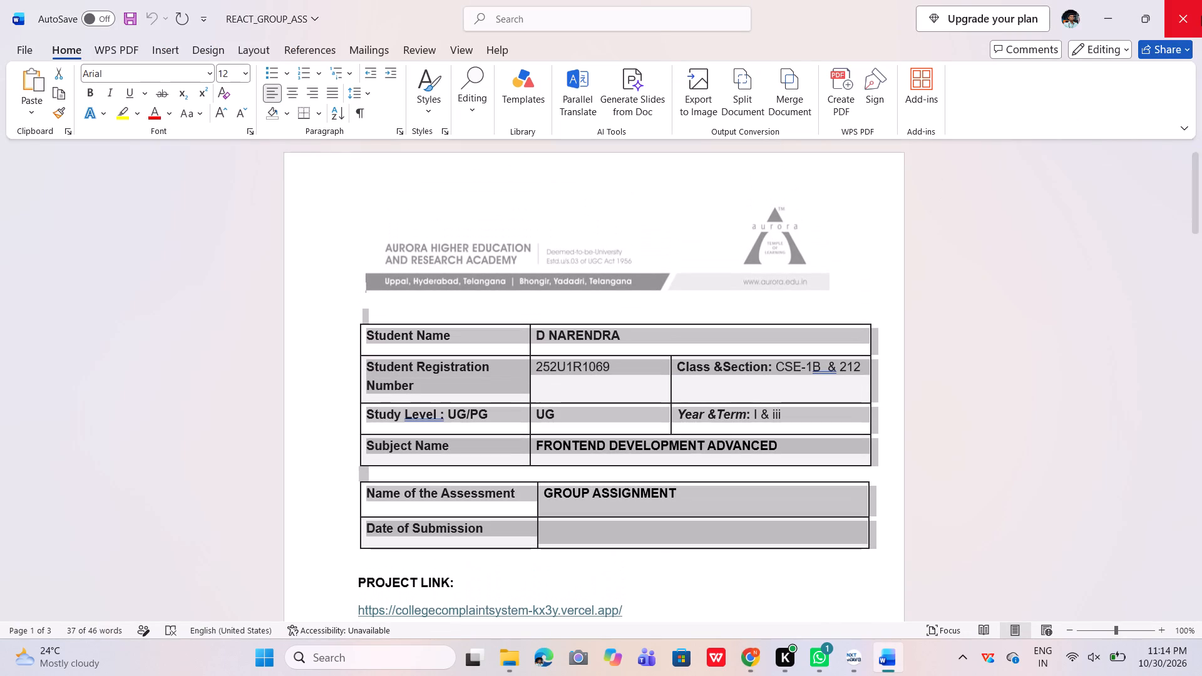
Close the REACT_GROUP_ASS document without saving its changes.
click(1201, 0)
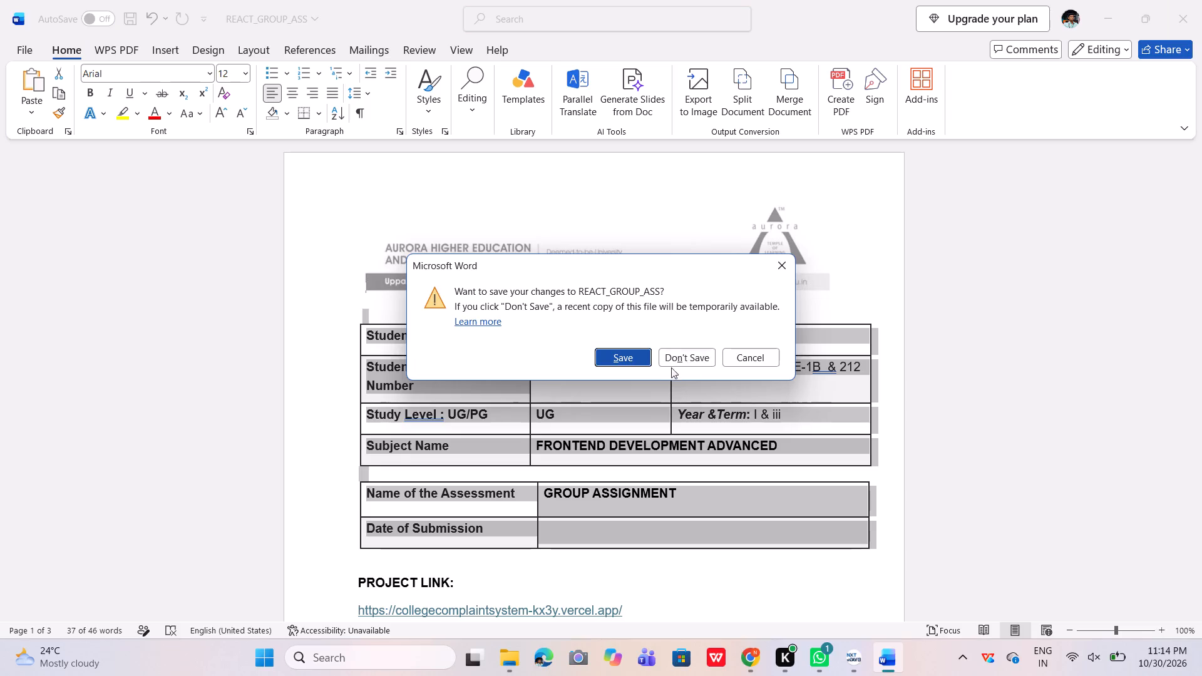
click(685, 354)
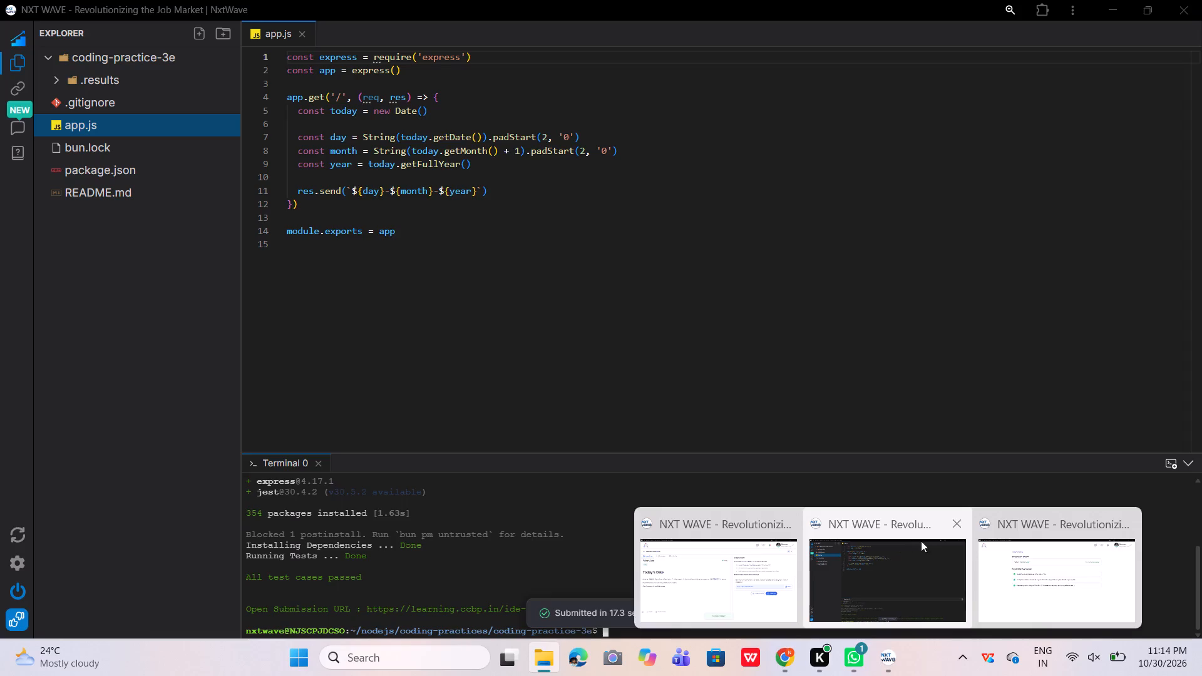
Close the NxtWave windows showing the coding-practice-3e code editor and the submission results, leaving the Today's Date window open.
click(962, 520)
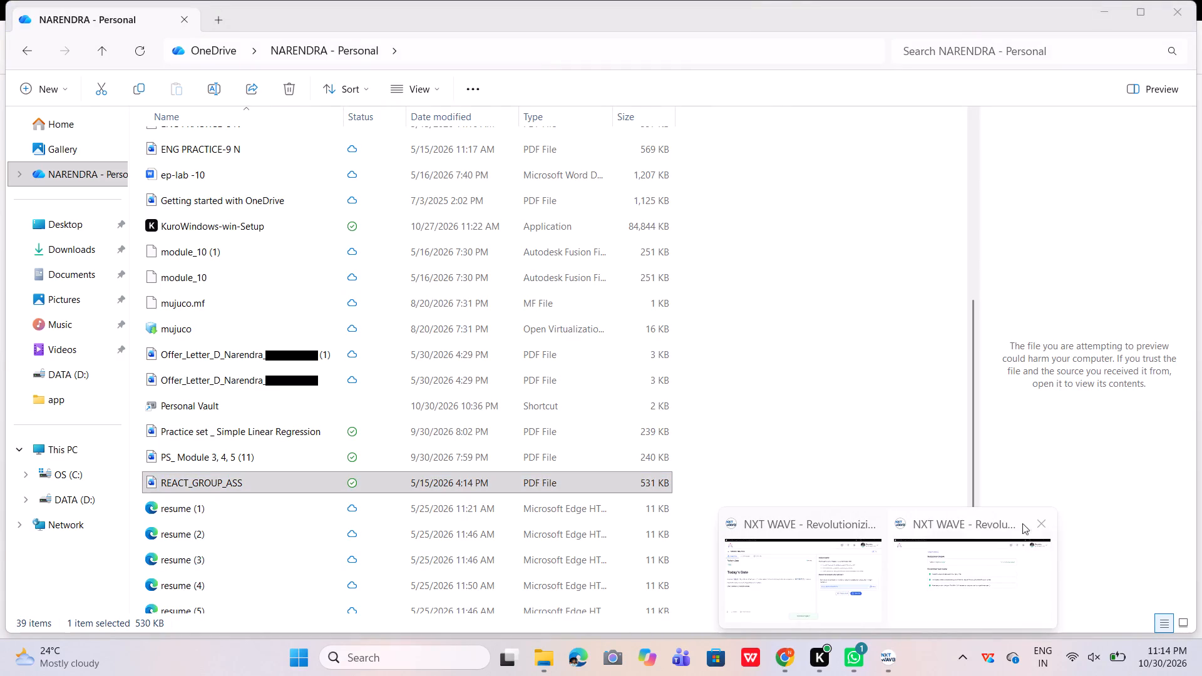
click(1035, 521)
Switch to NxtWave's Today's Date question, go back to the NodeJS and ExpressJS Coding Practice list, and look over the course outline.
click(885, 579)
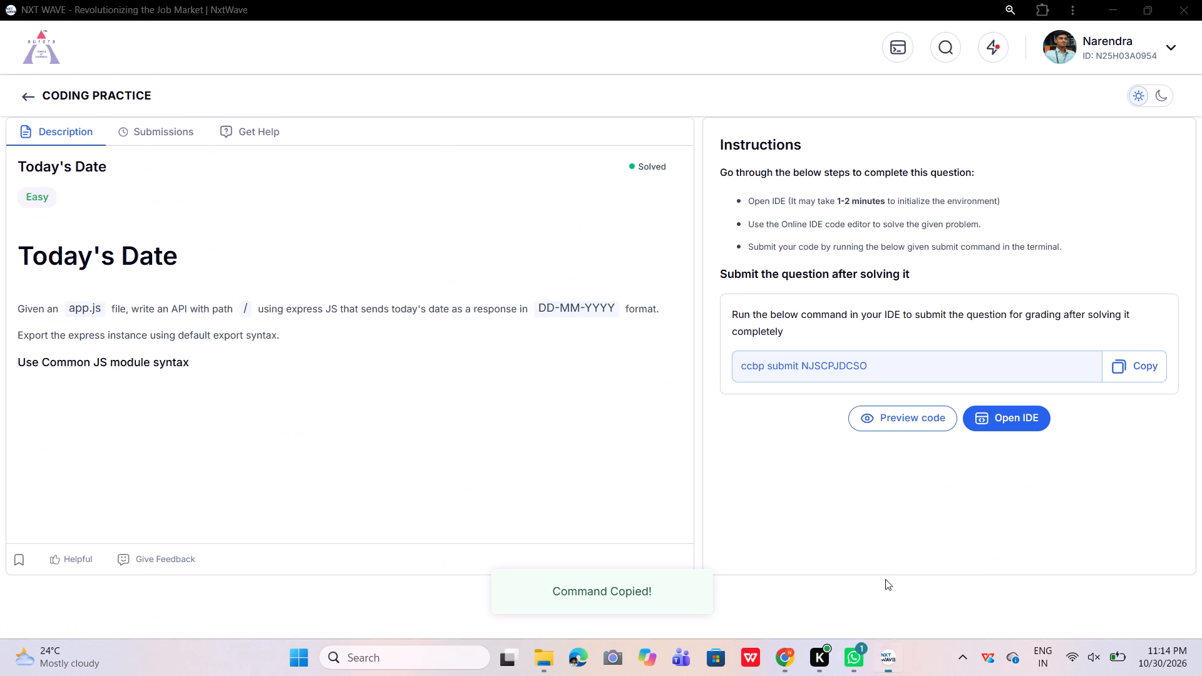
click(24, 93)
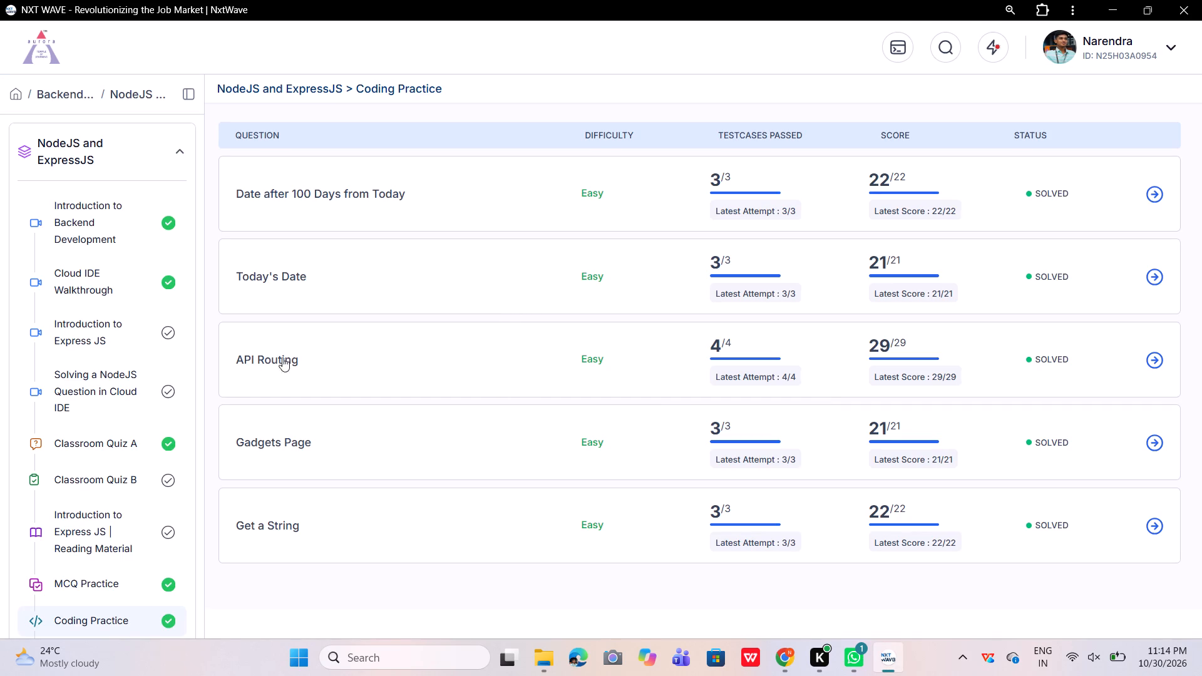
scroll(50, 460, down, 2)
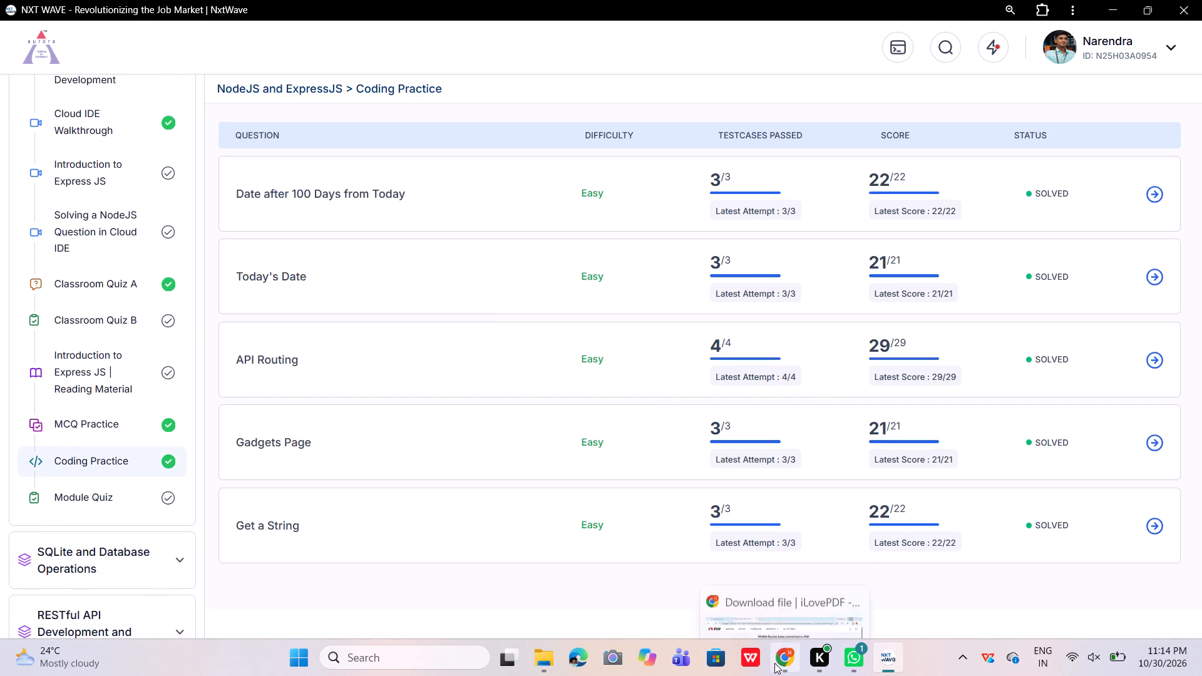
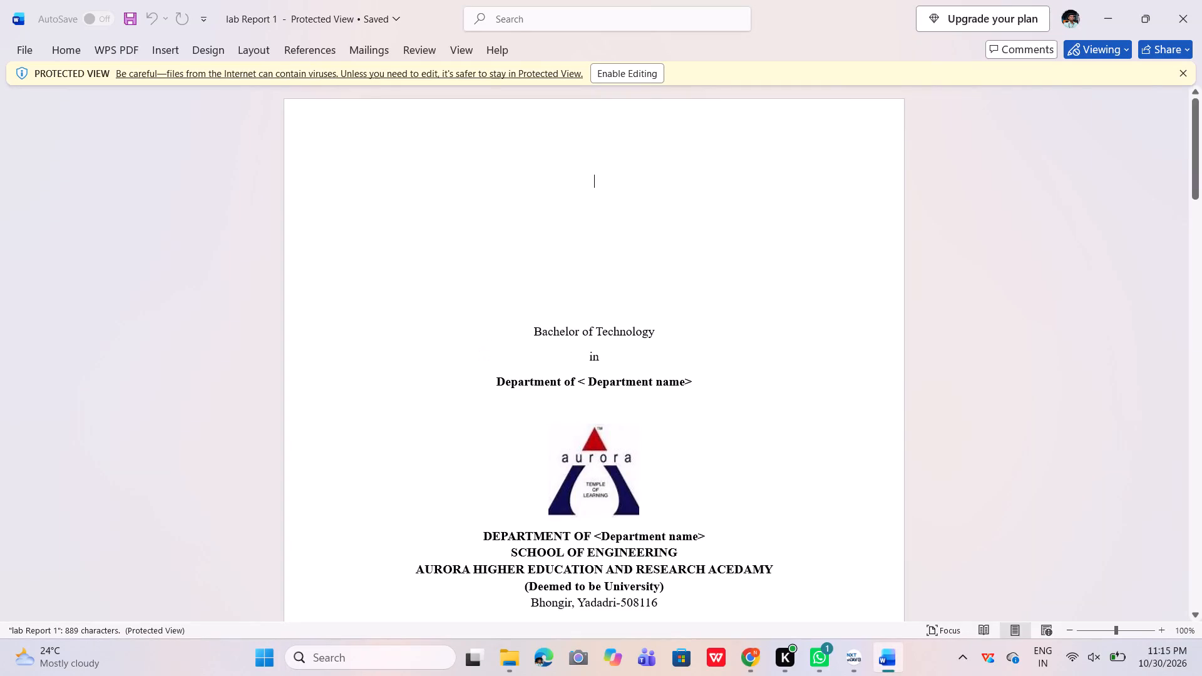
Look through the lab Report 1 template from the cover page and certificate to the list of experiments.
scroll(643, 425, down, 2)
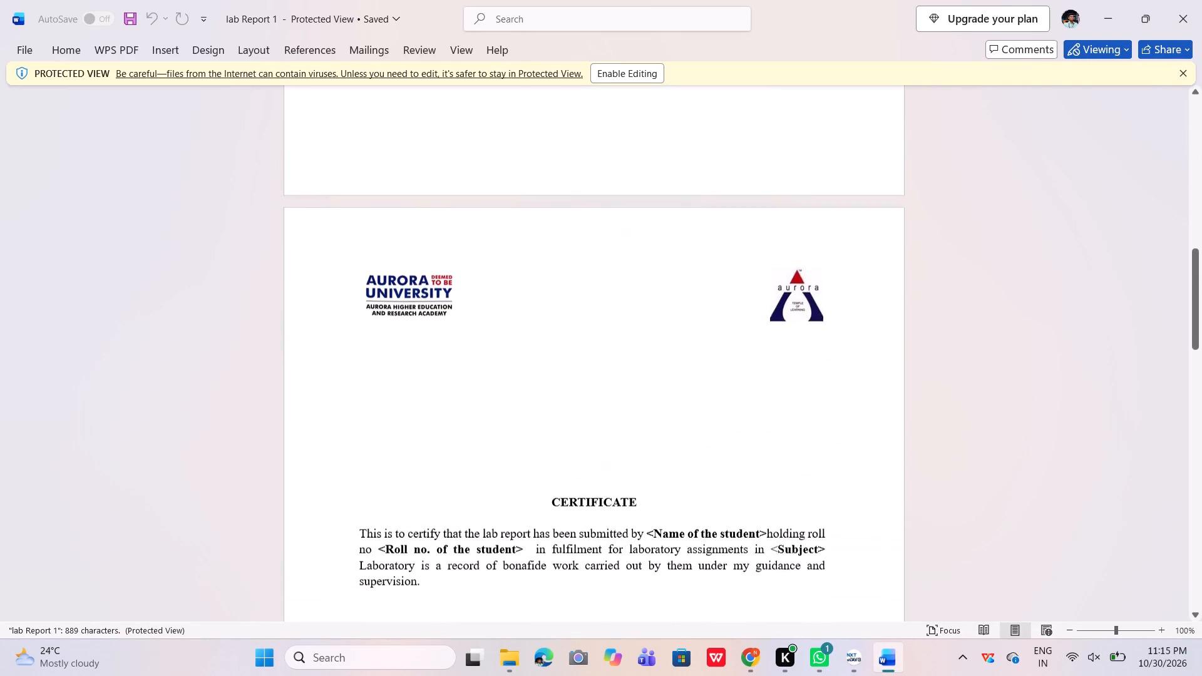
scroll(643, 425, down, 3)
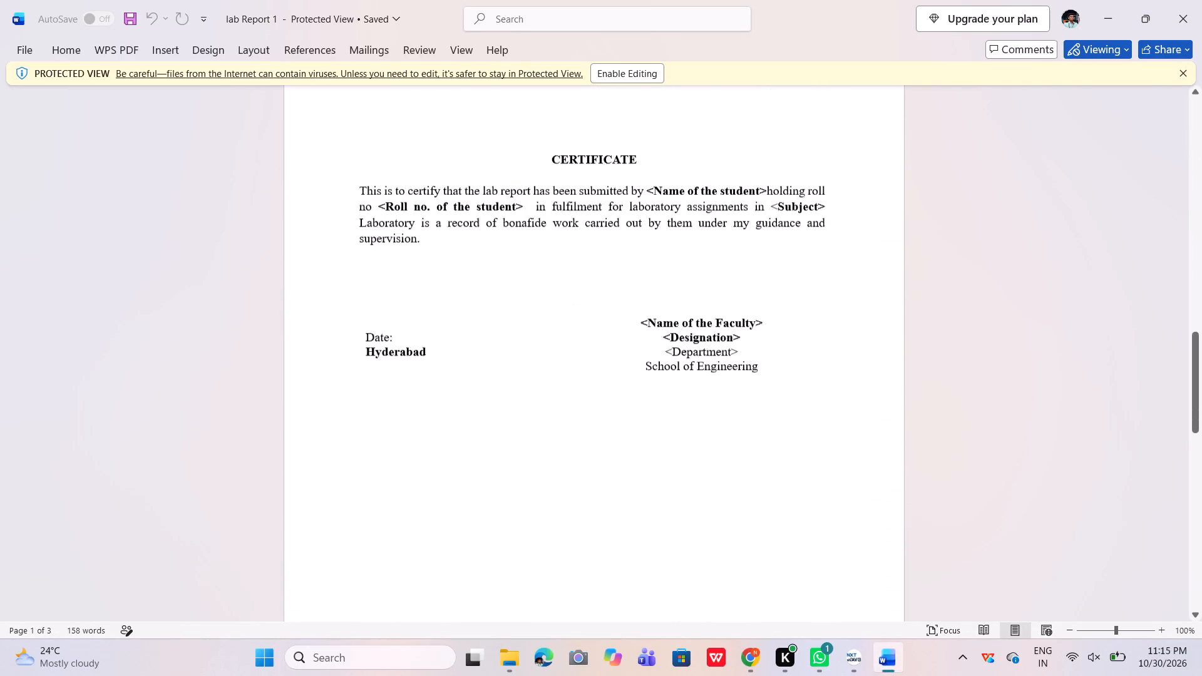
scroll(643, 425, down, 2)
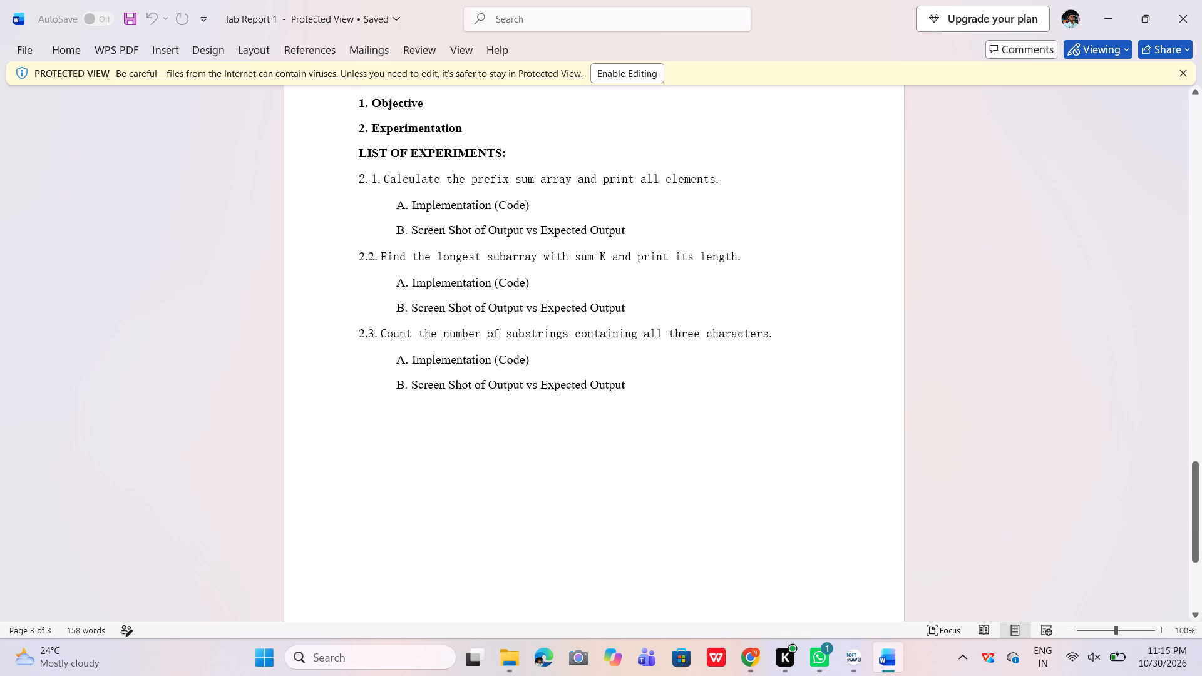
Examine the list of experiments and its required implementation and output sections on the last page of the lab Report 1 document.
scroll(643, 425, down, 4)
scroll(643, 425, up, 1)
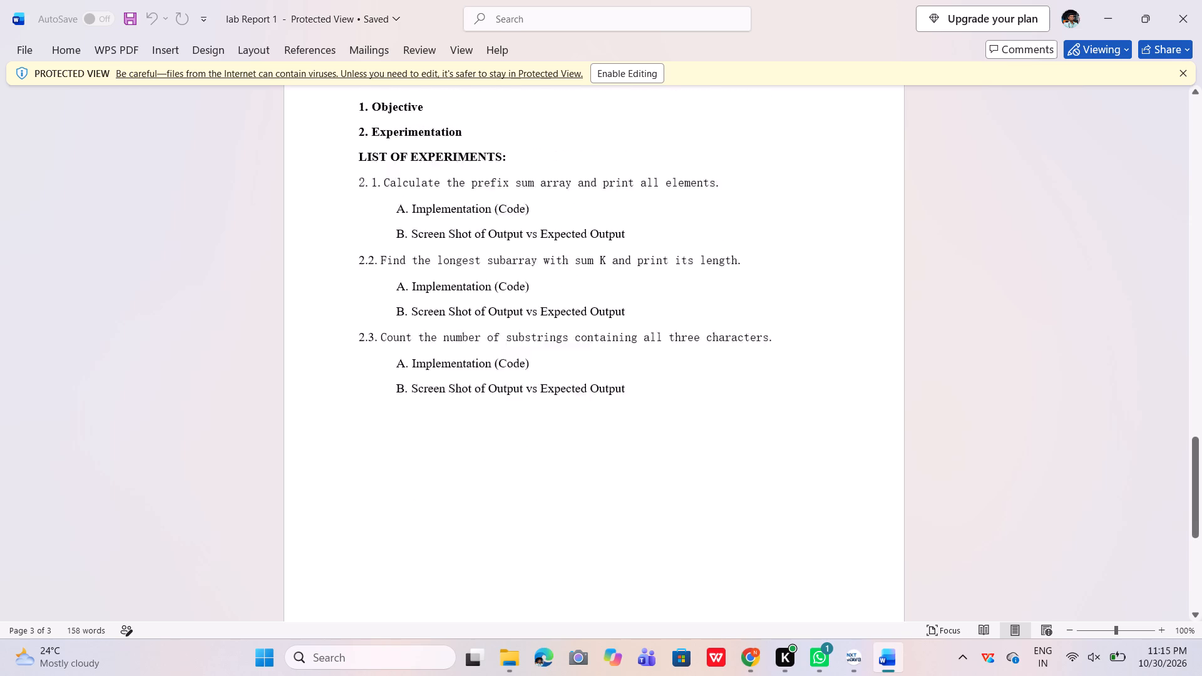
scroll(643, 425, up, 3)
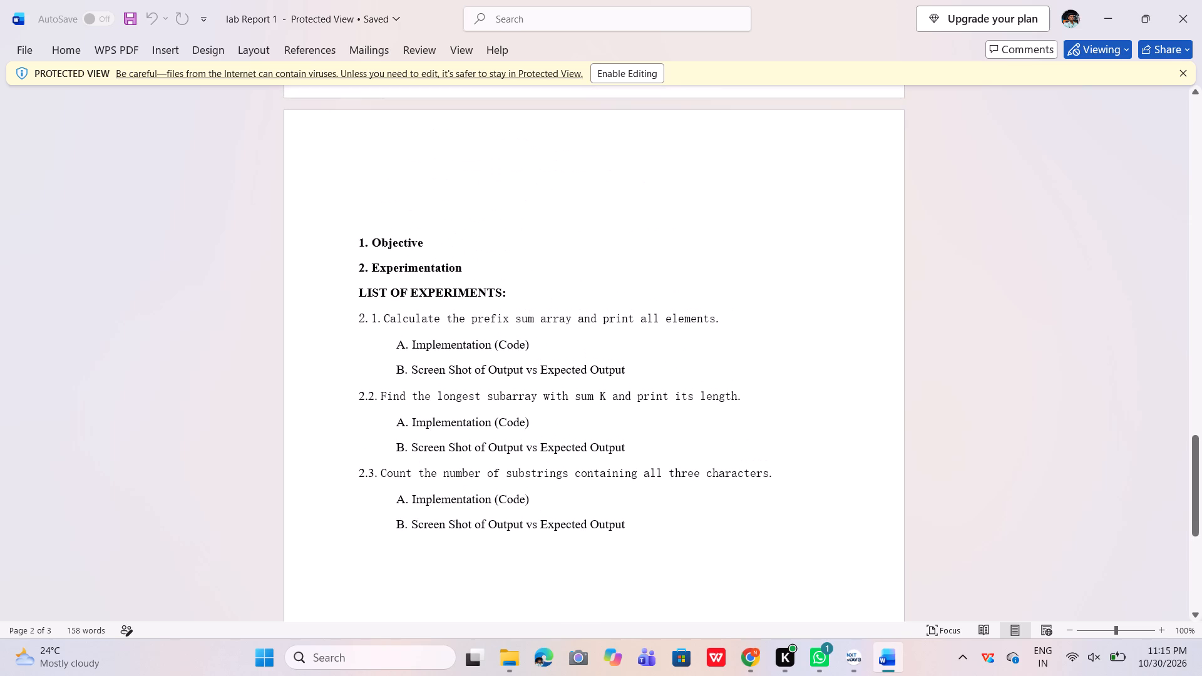
scroll(643, 425, up, 2)
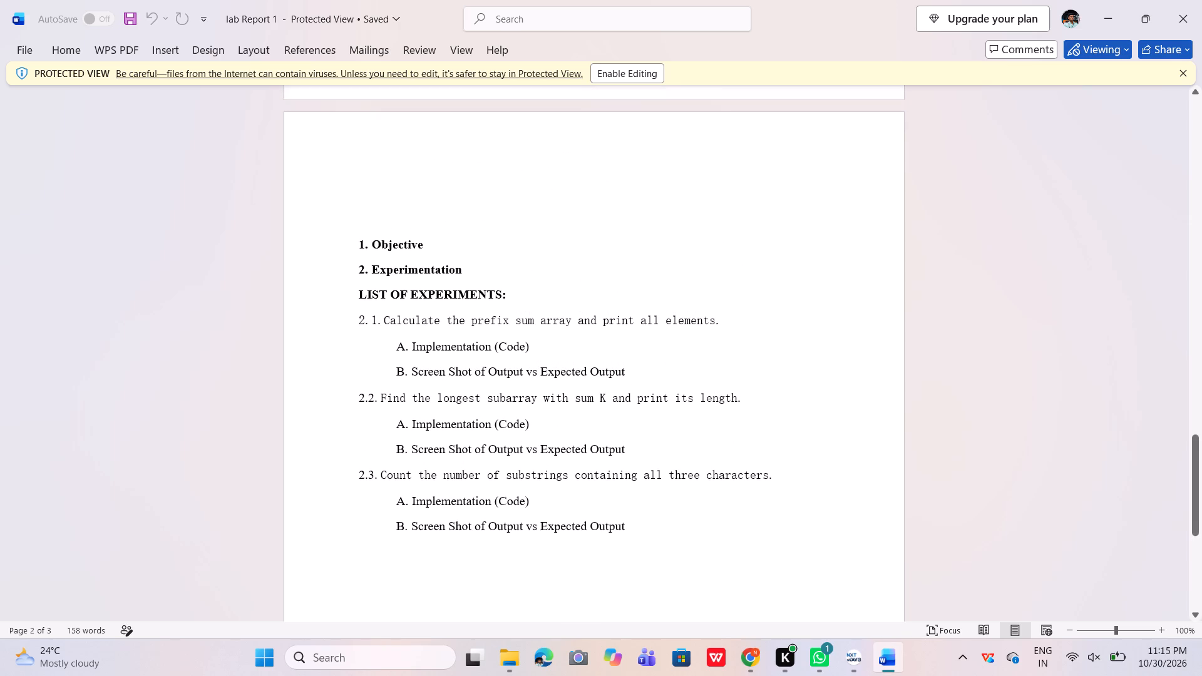
scroll(643, 425, up, 2)
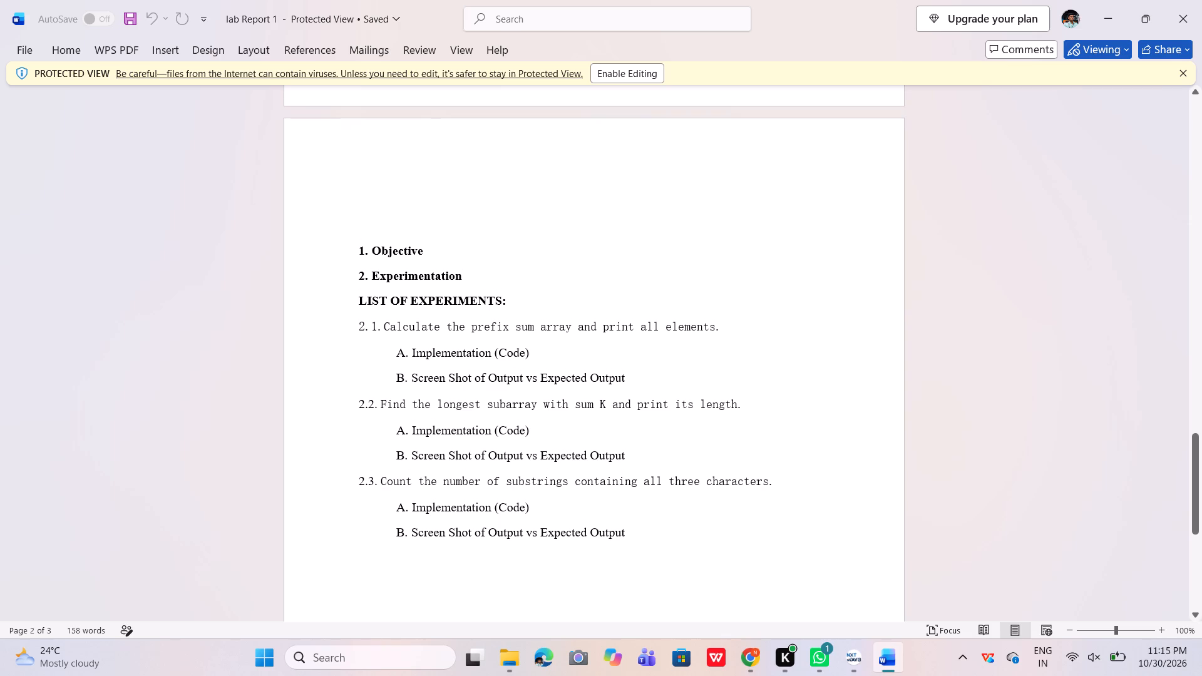
scroll(643, 425, up, 4)
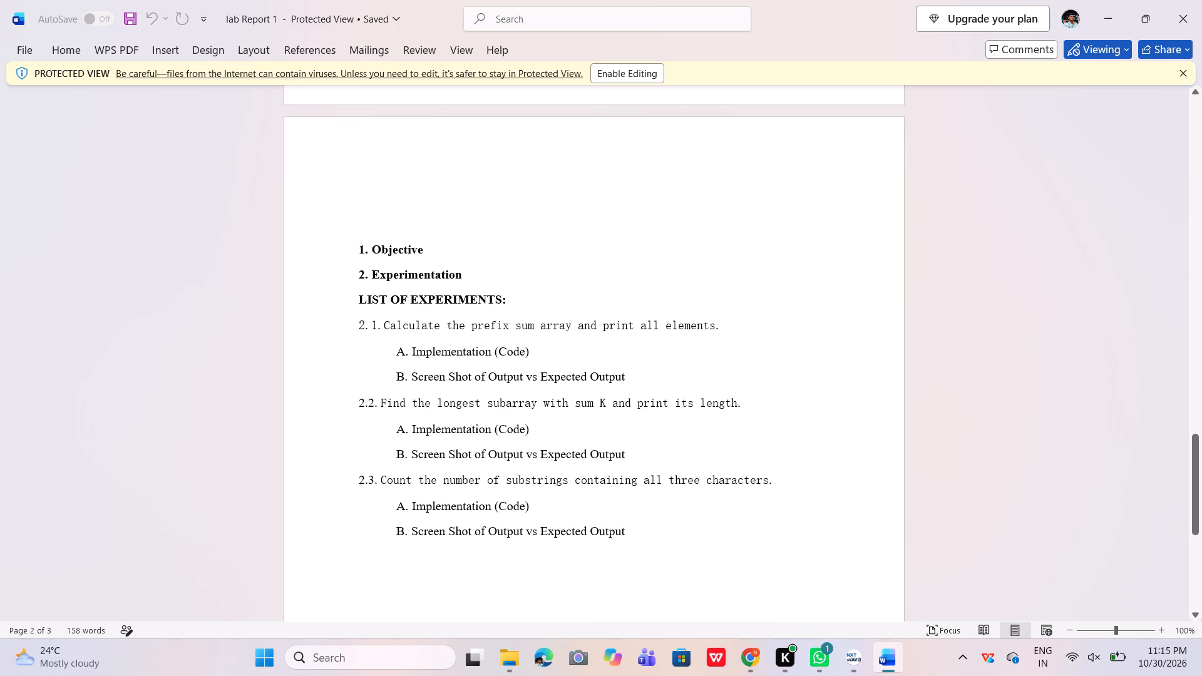
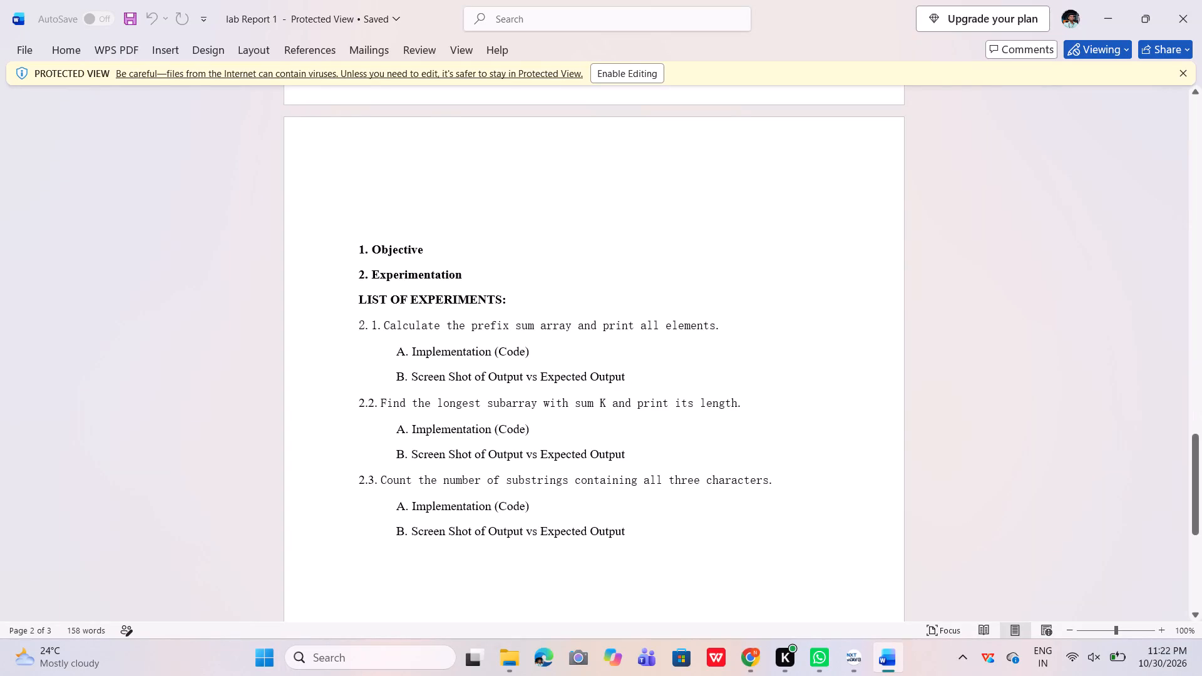
Review the cover page and certificate page of the lab Report 1 document, including their department and designation placeholders.
scroll(743, 419, up, 3)
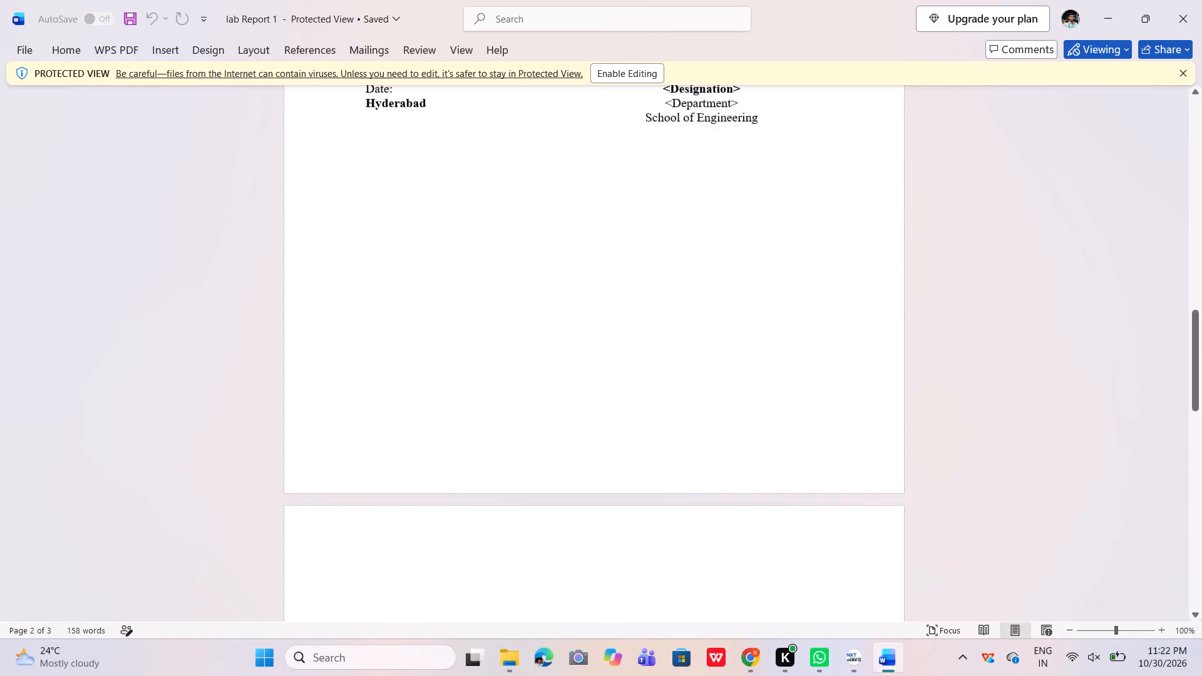
scroll(743, 419, up, 2)
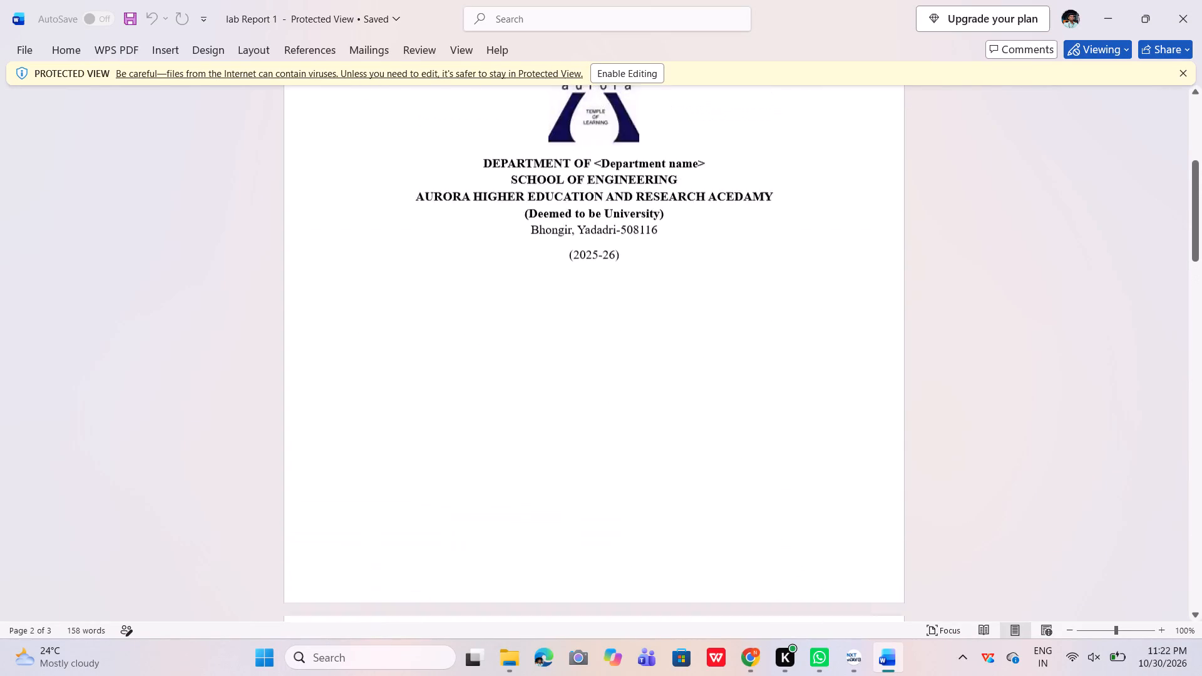
scroll(743, 419, up, 1)
scroll(743, 419, down, 1)
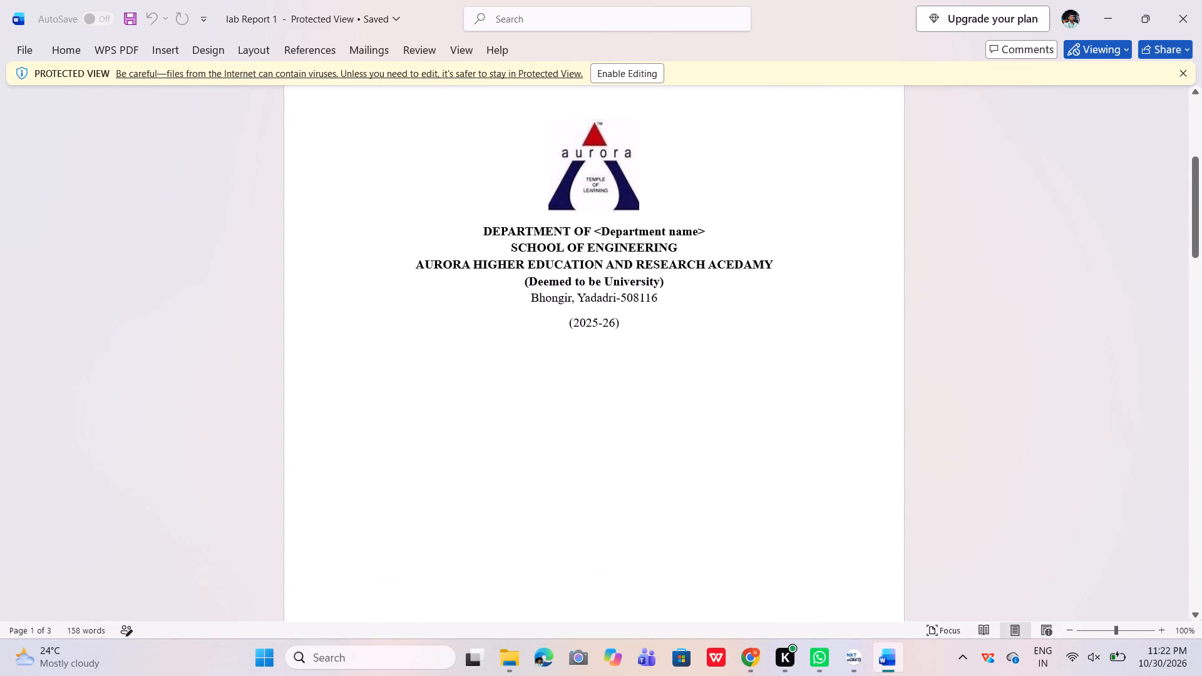
scroll(743, 419, down, 3)
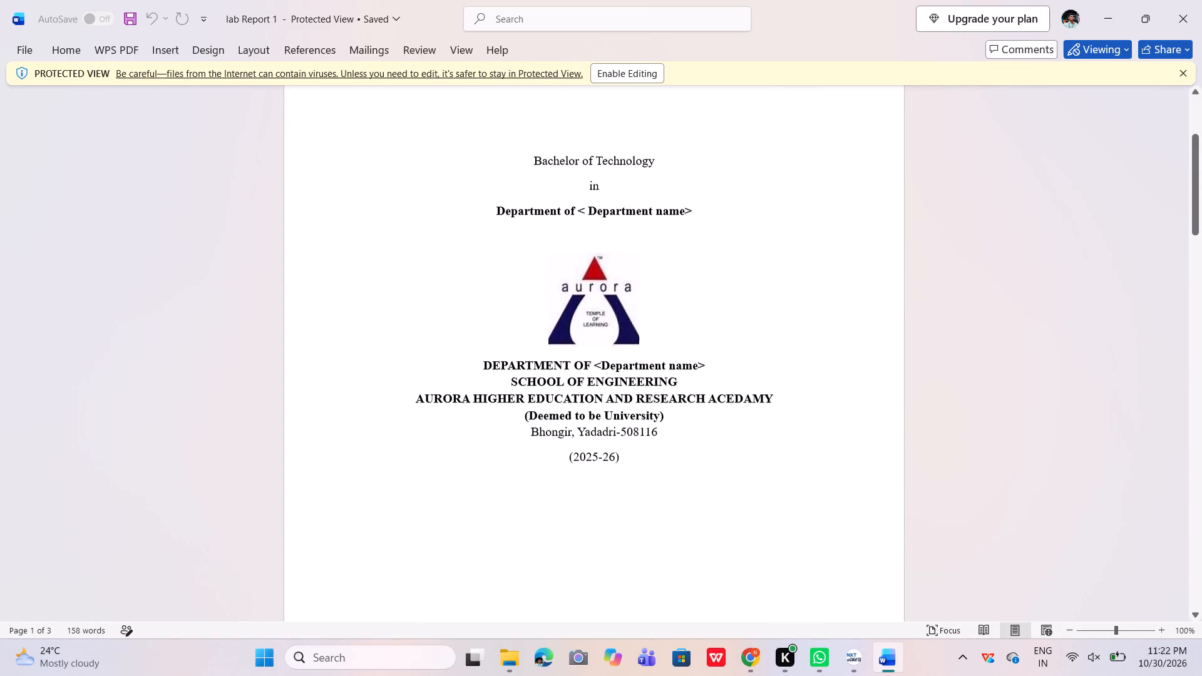
scroll(743, 419, down, 1)
scroll(743, 419, up, 2)
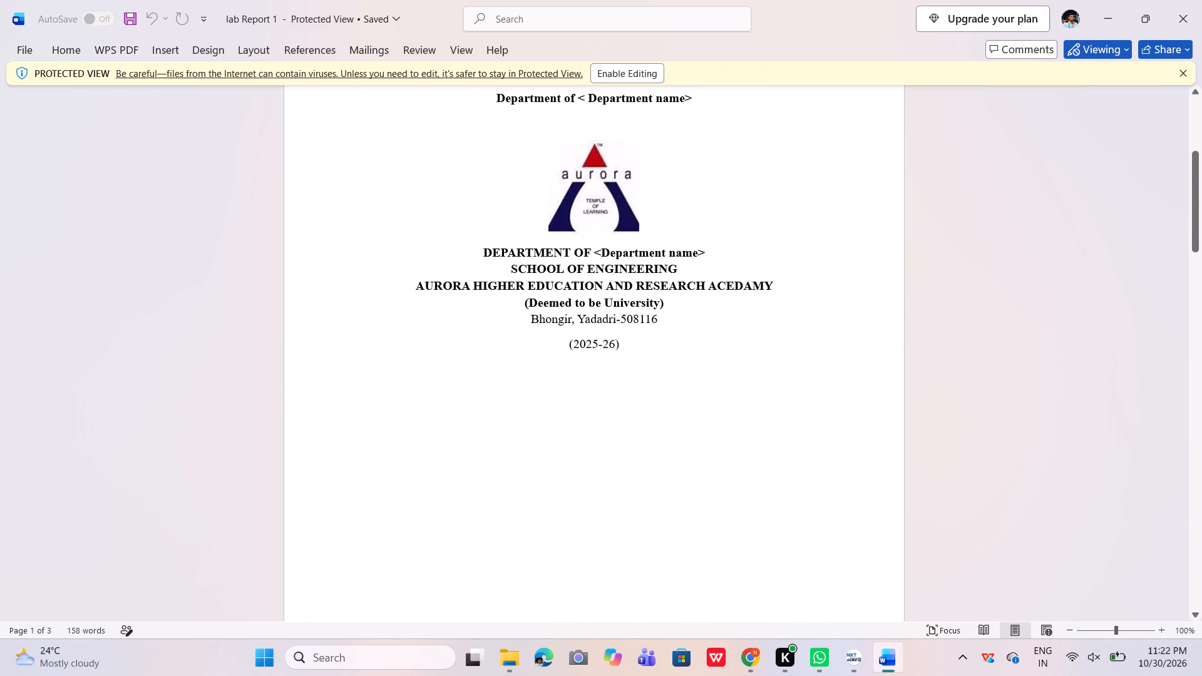
Look through the lab Report 1 template again, from the cover page and certificate to the Objective and list of experiments.
scroll(743, 419, up, 4)
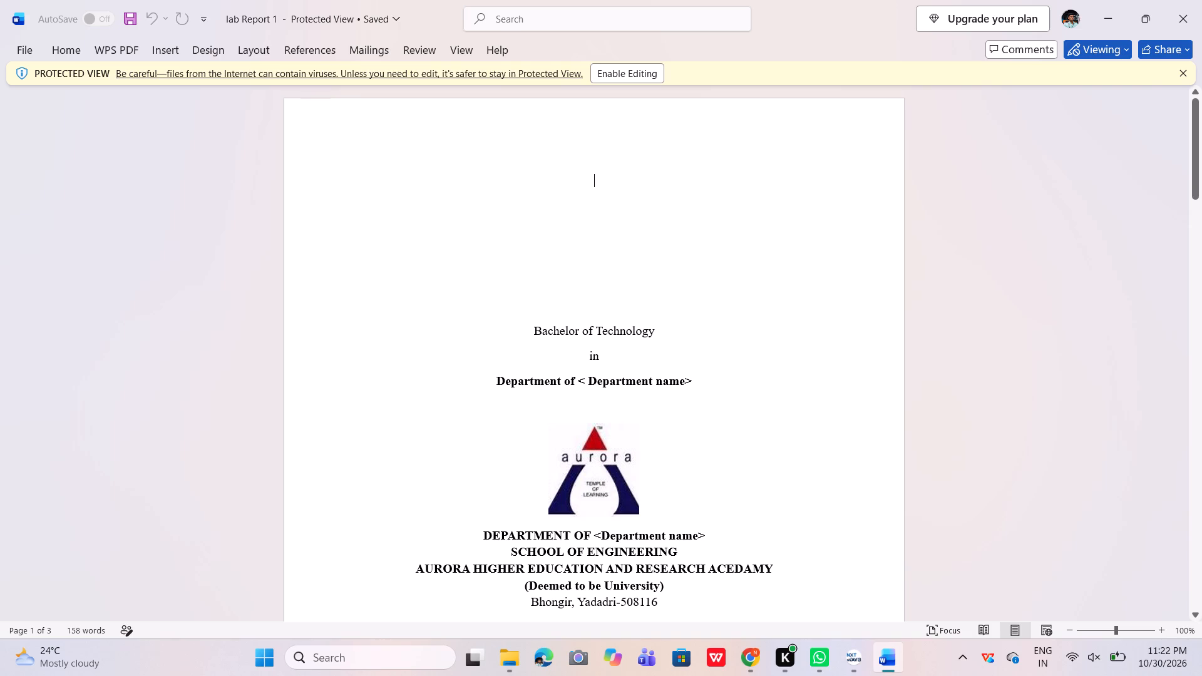
scroll(672, 400, up, 2)
scroll(672, 400, down, 1)
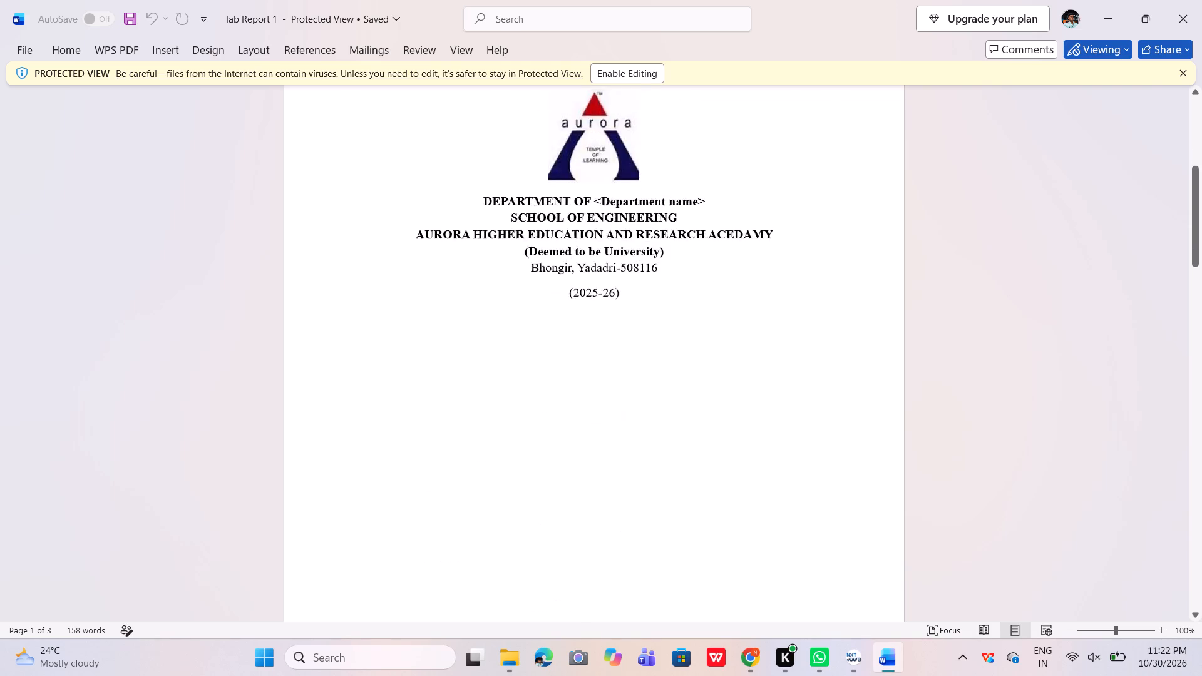
scroll(672, 400, down, 3)
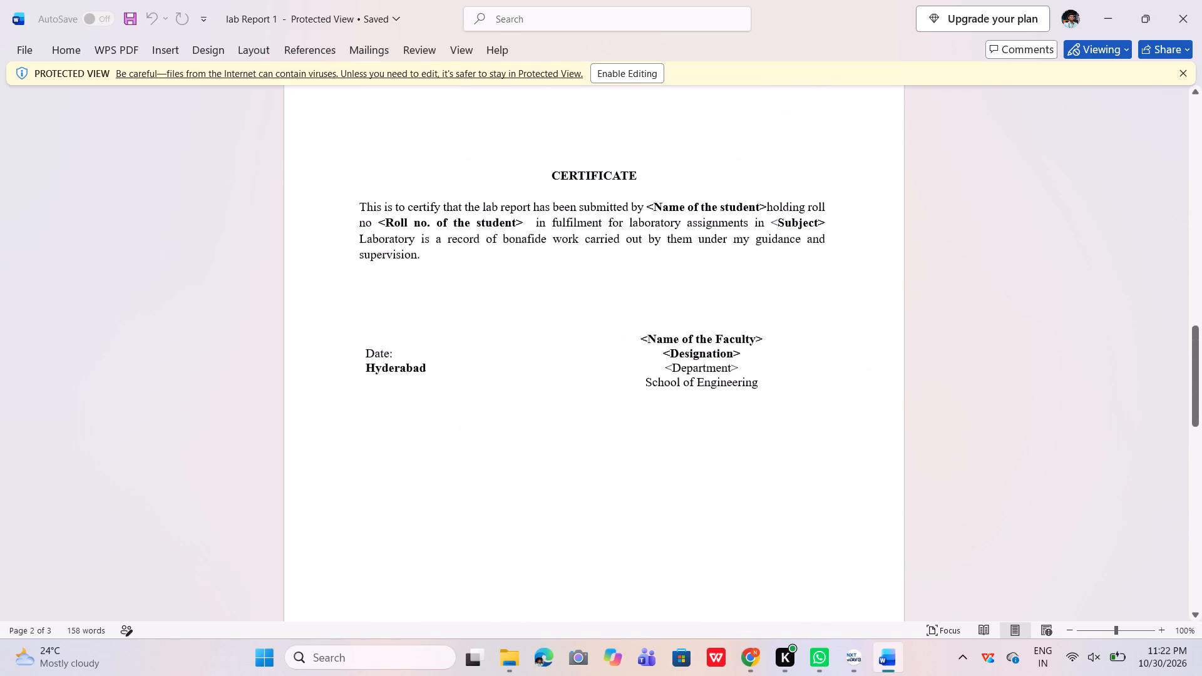
scroll(672, 400, down, 1)
scroll(672, 400, up, 1)
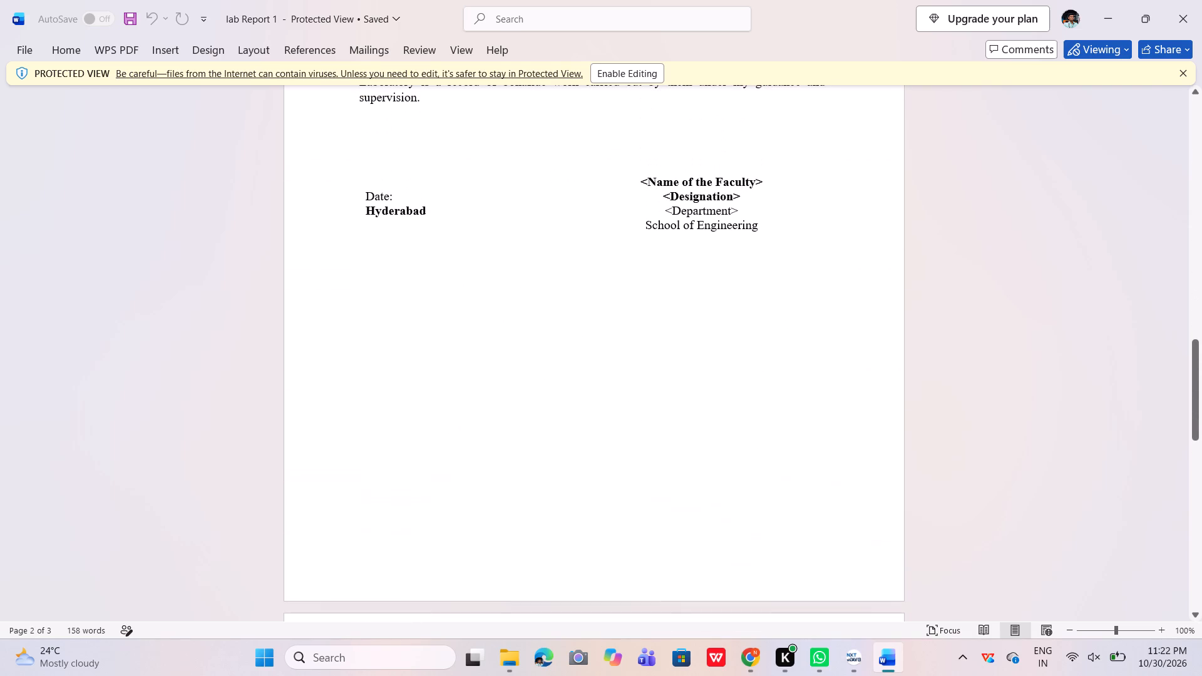
scroll(672, 400, down, 1)
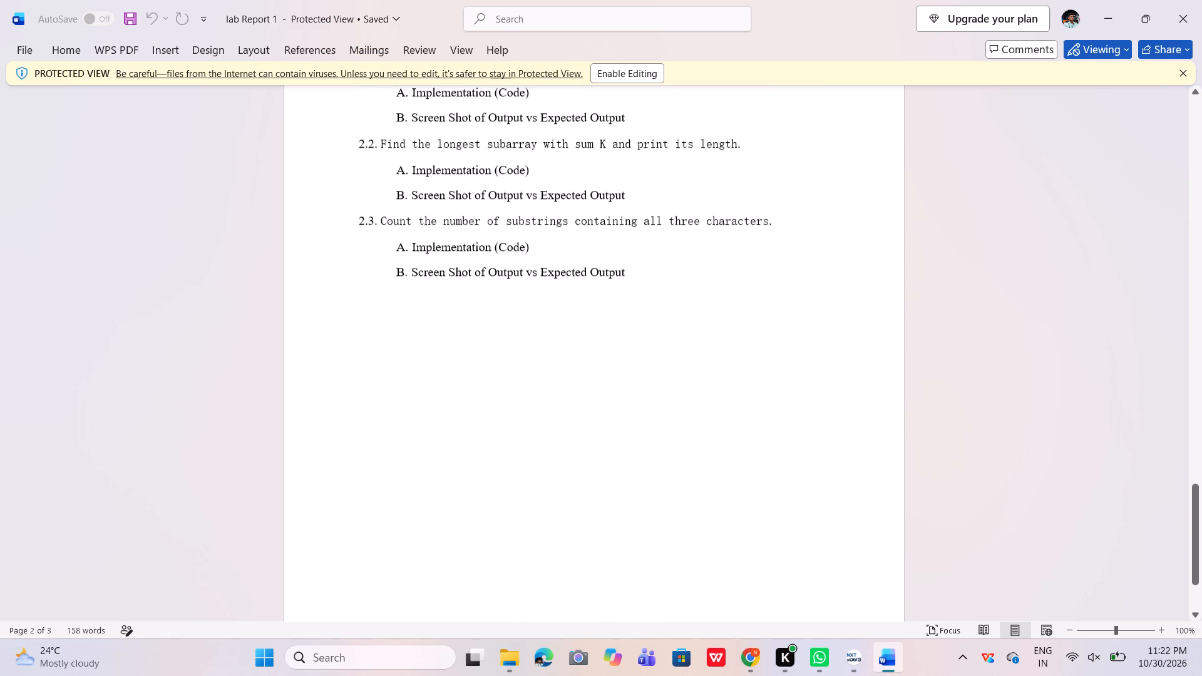
scroll(672, 400, down, 1)
scroll(672, 400, up, 2)
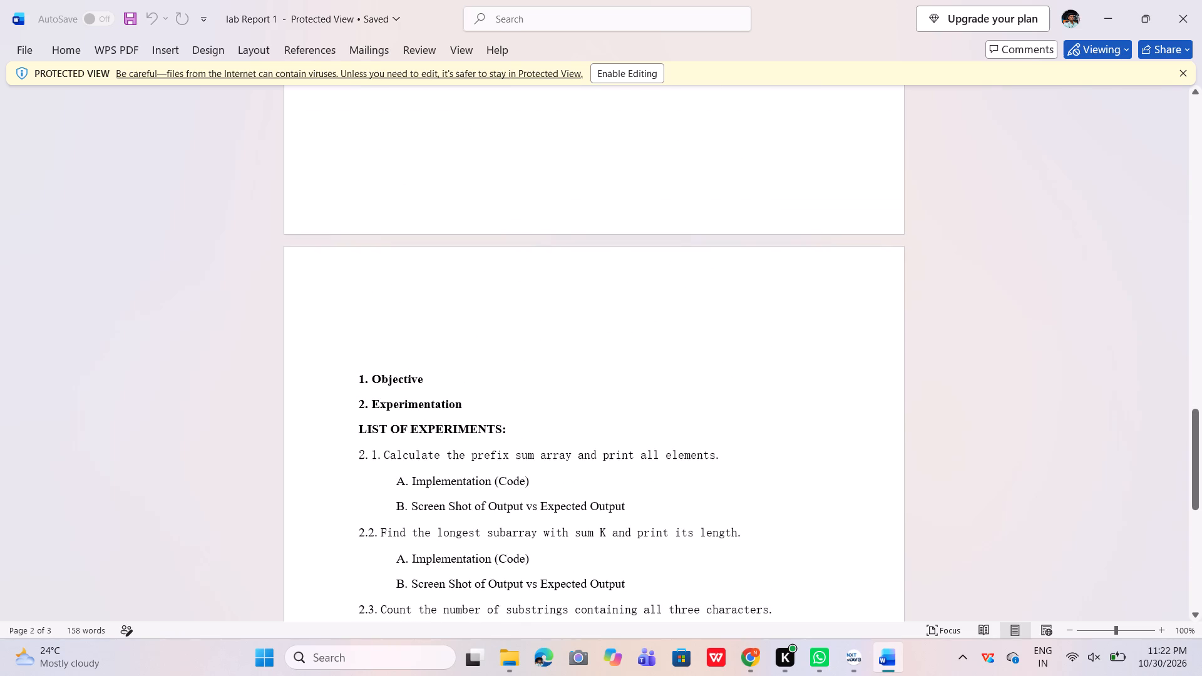
scroll(672, 400, up, 2)
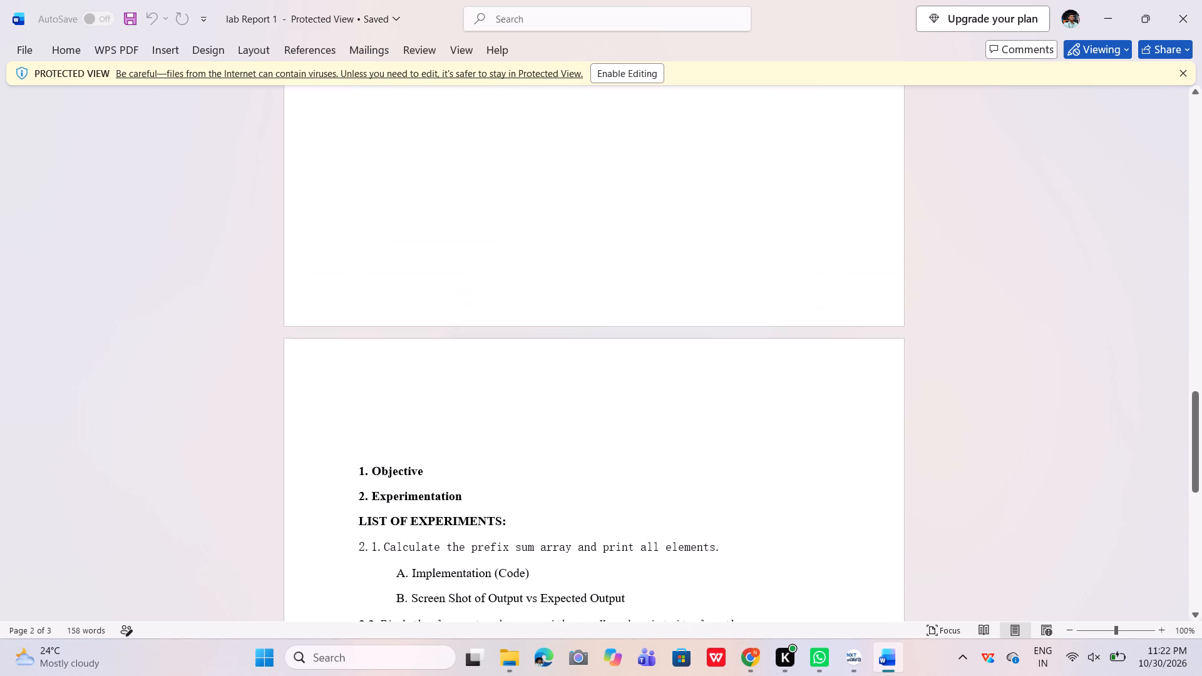
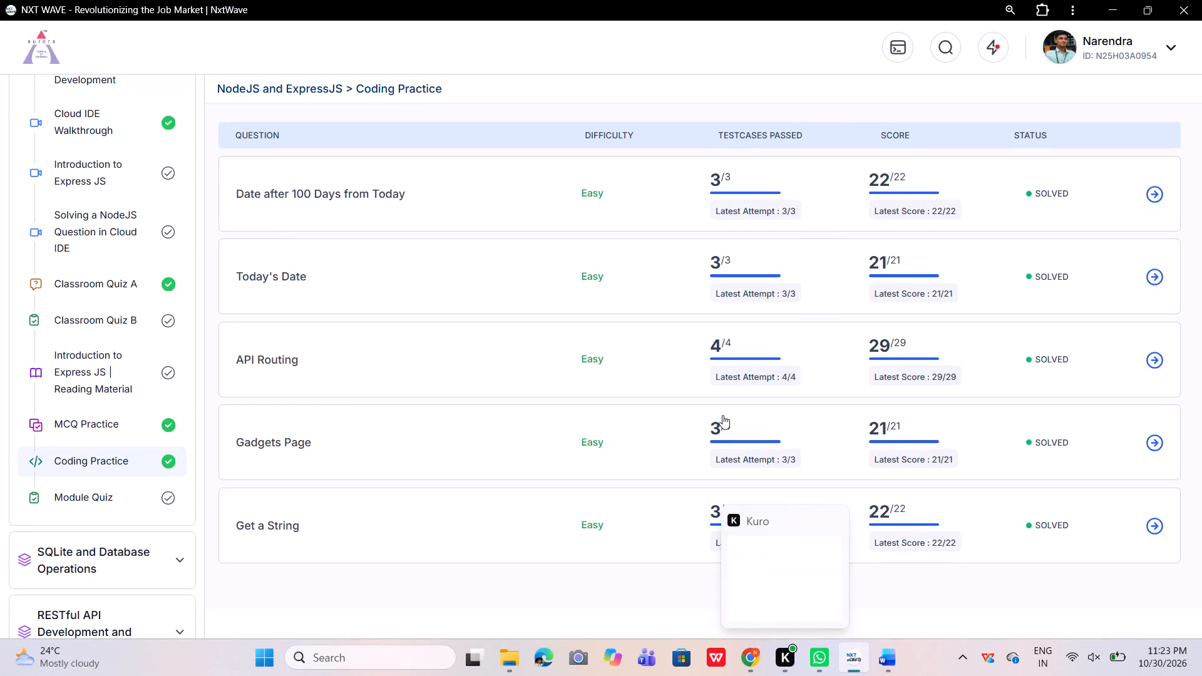
Minimize the NxtWave coding practice window to bring up the OneDrive personal folder in File Explorer.
click(1114, 6)
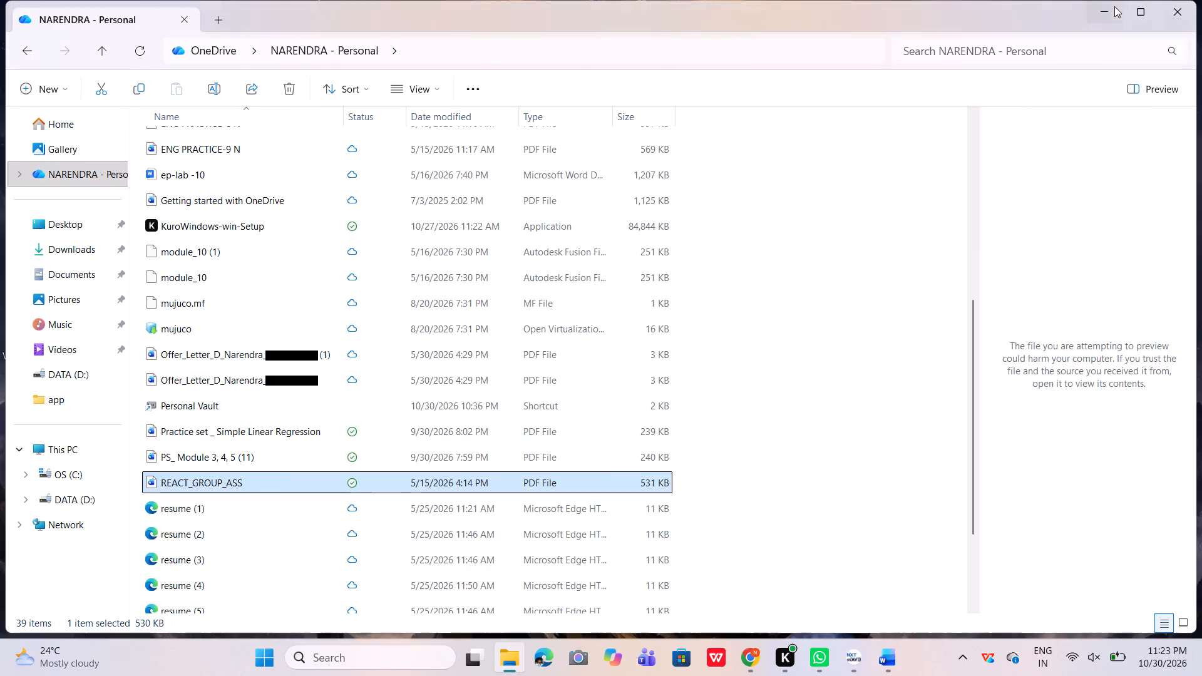